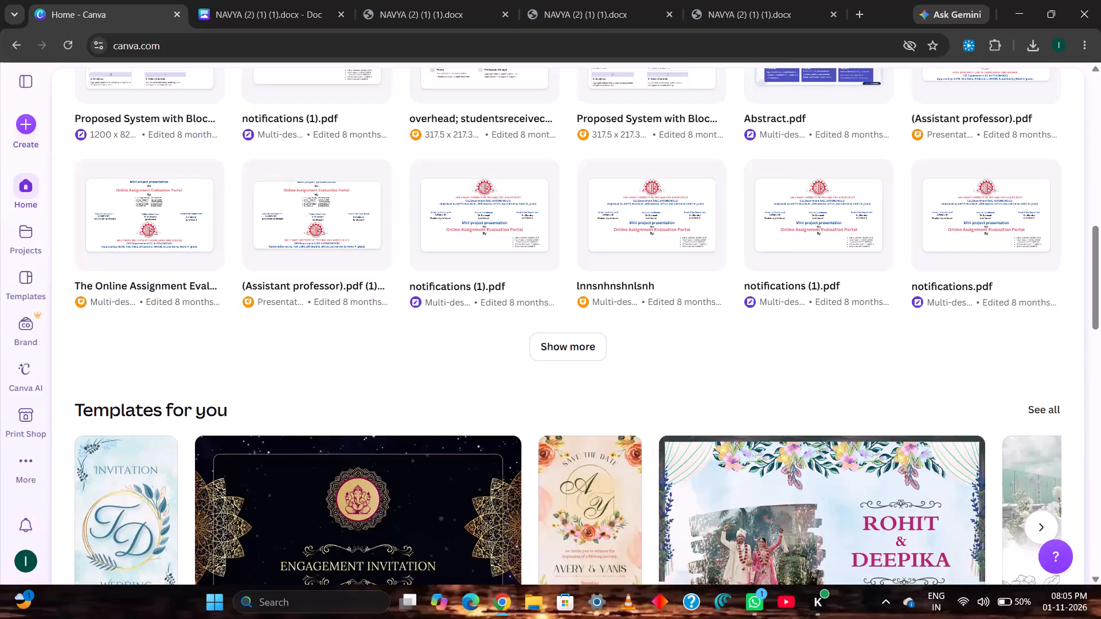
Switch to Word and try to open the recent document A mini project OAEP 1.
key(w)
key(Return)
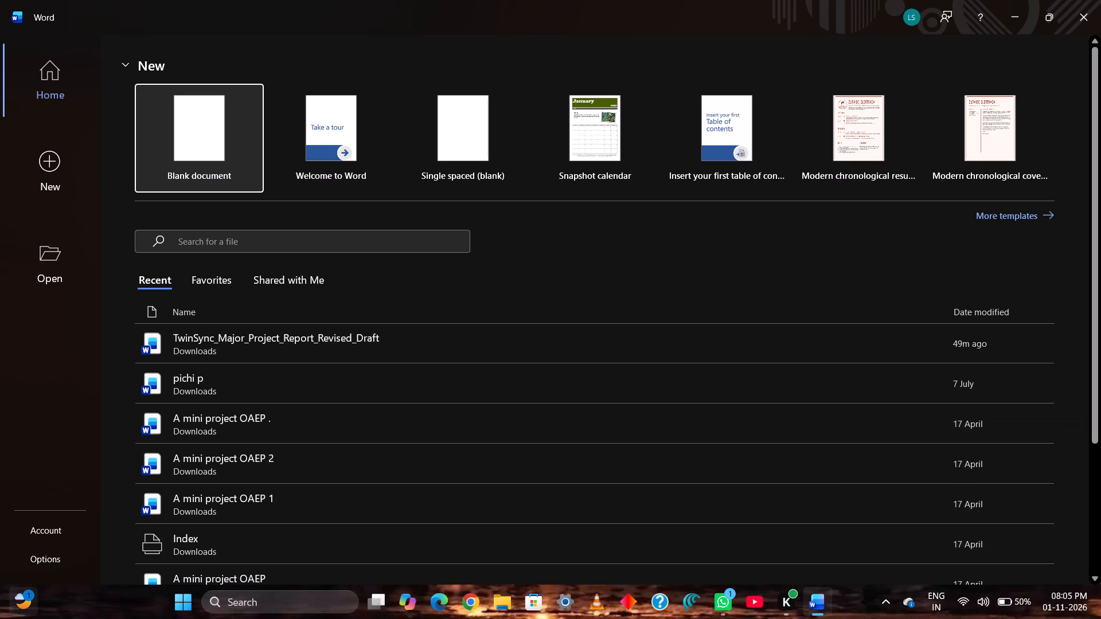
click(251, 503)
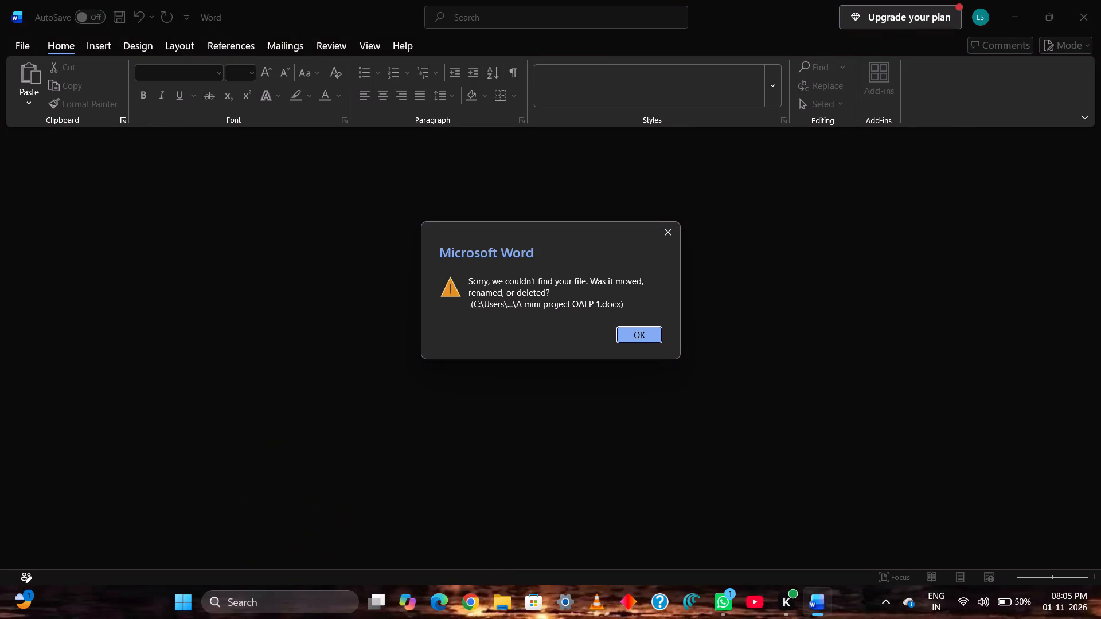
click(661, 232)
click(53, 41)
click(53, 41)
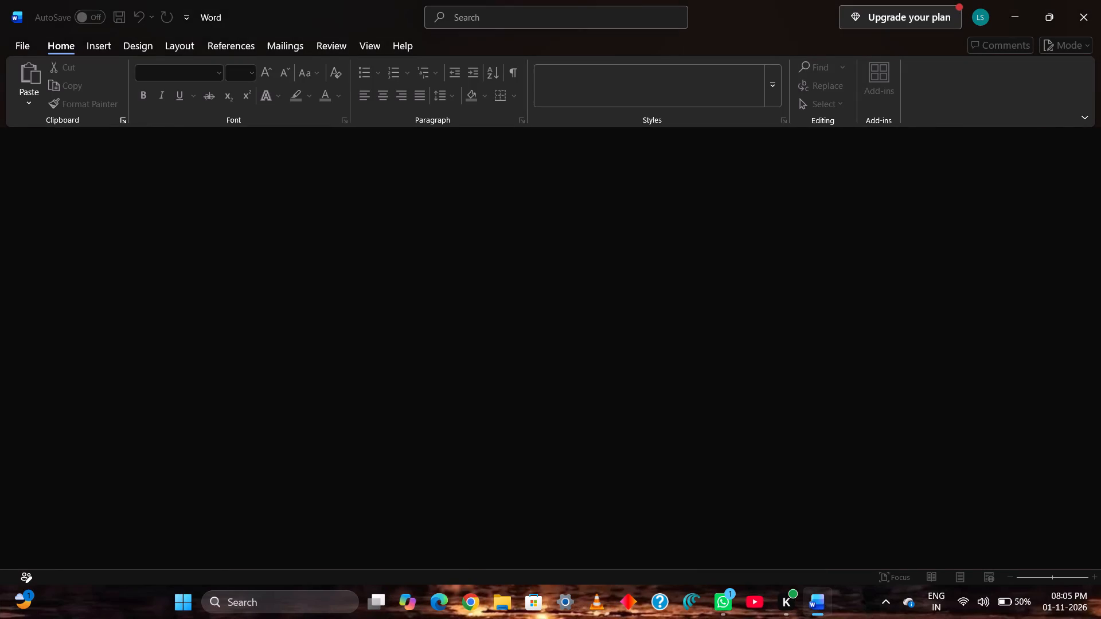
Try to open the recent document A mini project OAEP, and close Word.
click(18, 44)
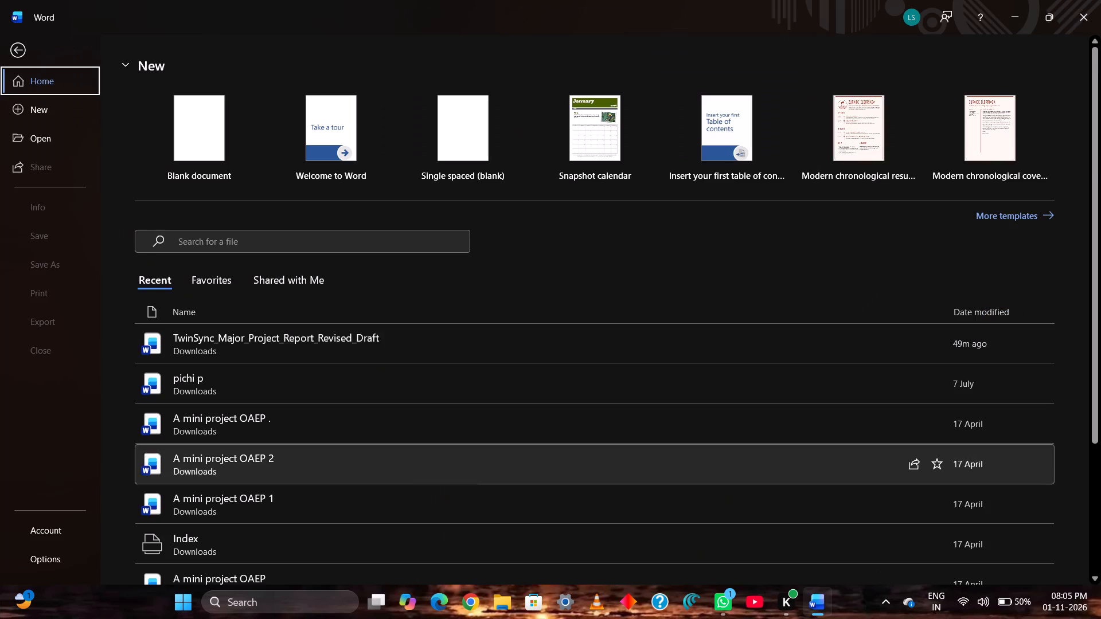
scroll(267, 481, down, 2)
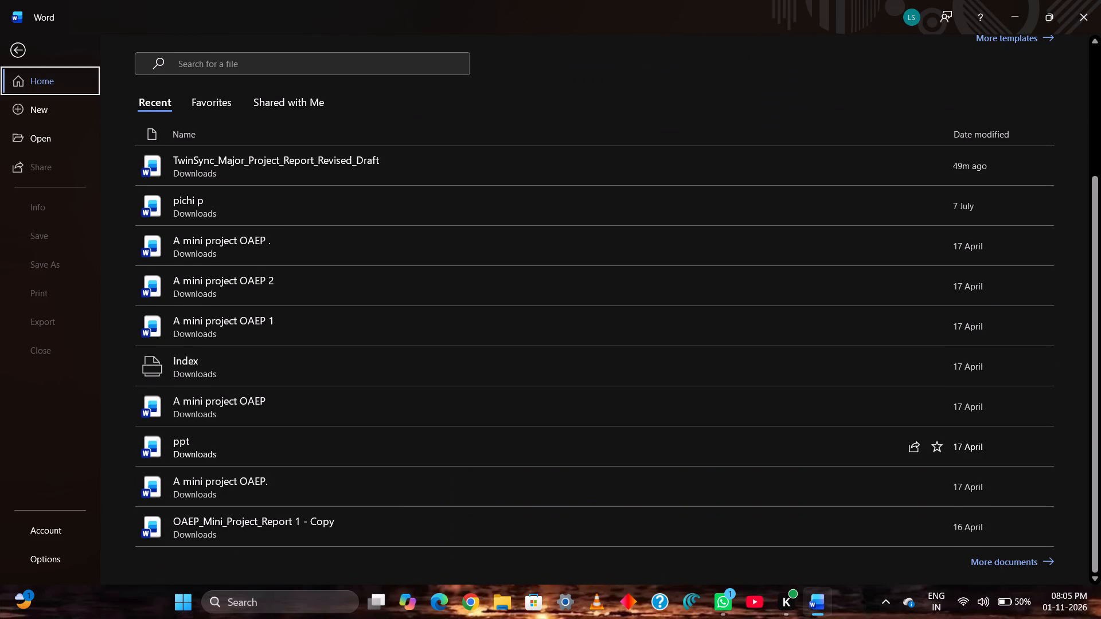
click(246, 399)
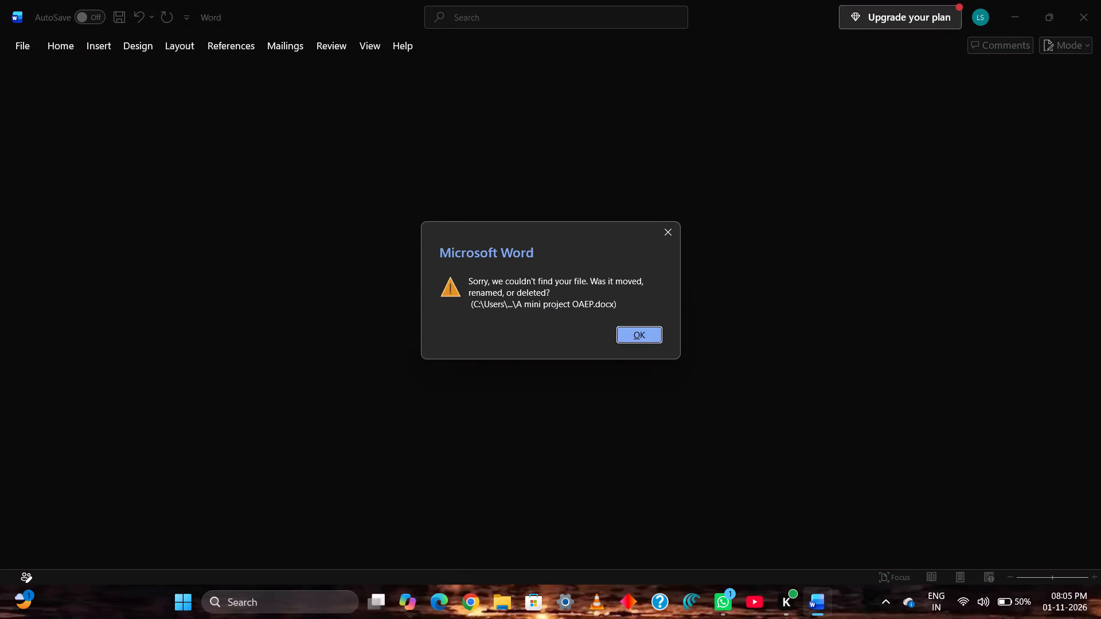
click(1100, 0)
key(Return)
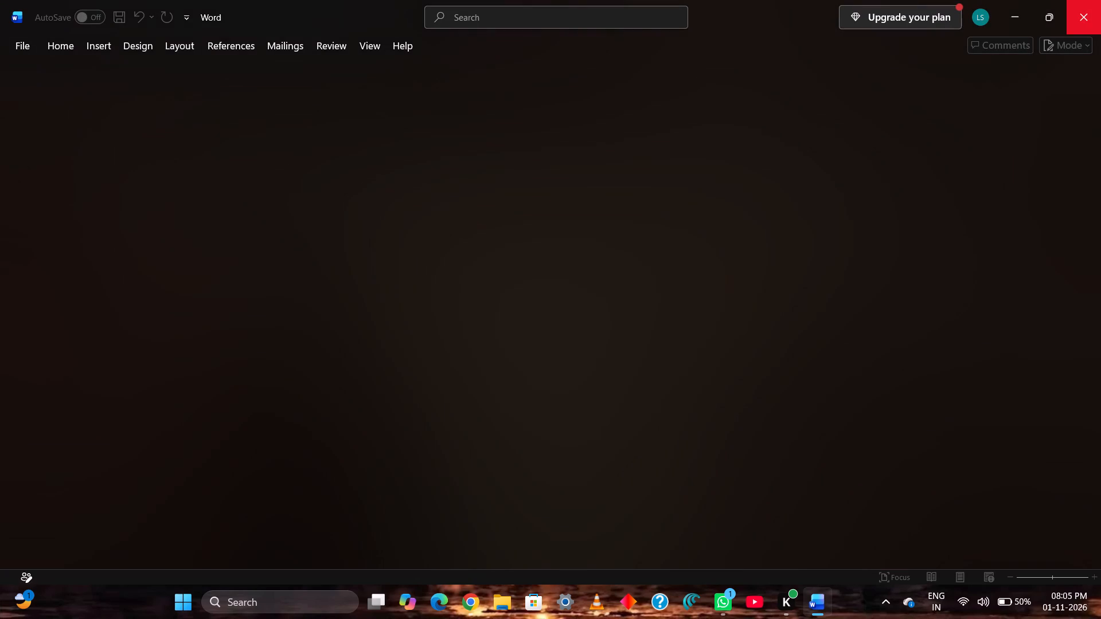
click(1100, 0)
In Chrome, review the exported NAVYA (2) (1) (1).docx PDFs and the Canva document's pages from the acknowledgement back to the certificate.
scroll(442, 319, up, 4)
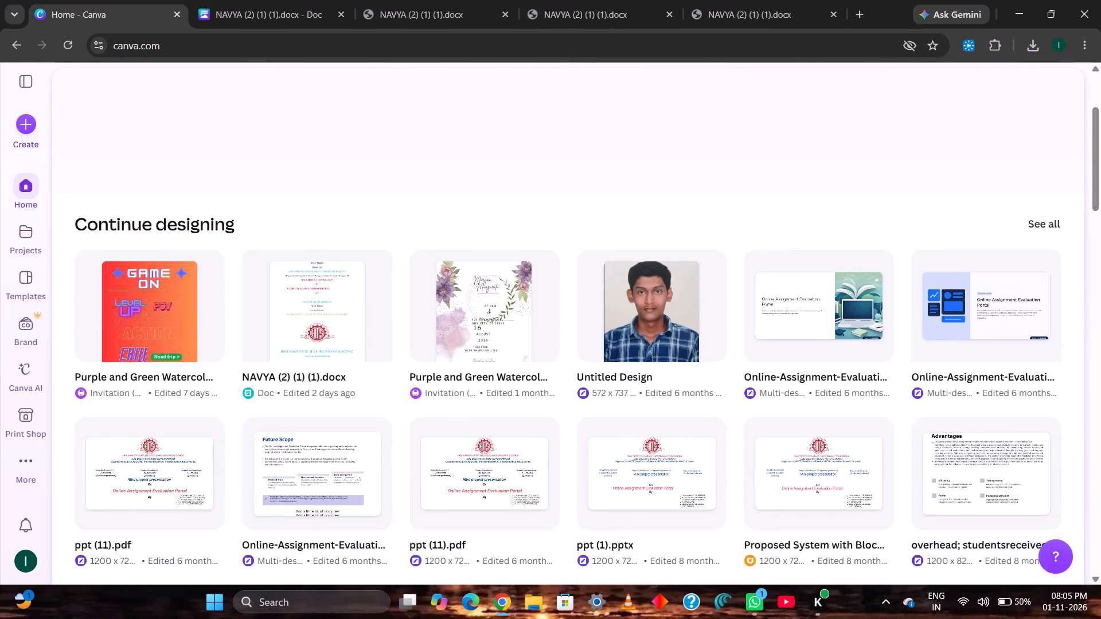
click(716, 0)
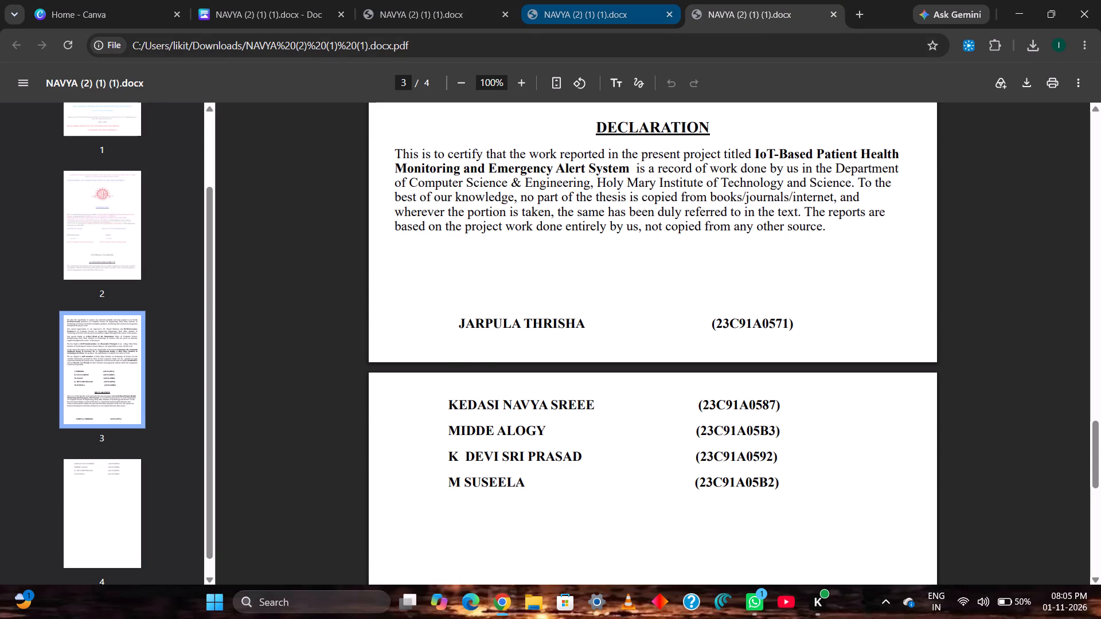
click(582, 0)
click(487, 2)
scroll(571, 265, up, 1)
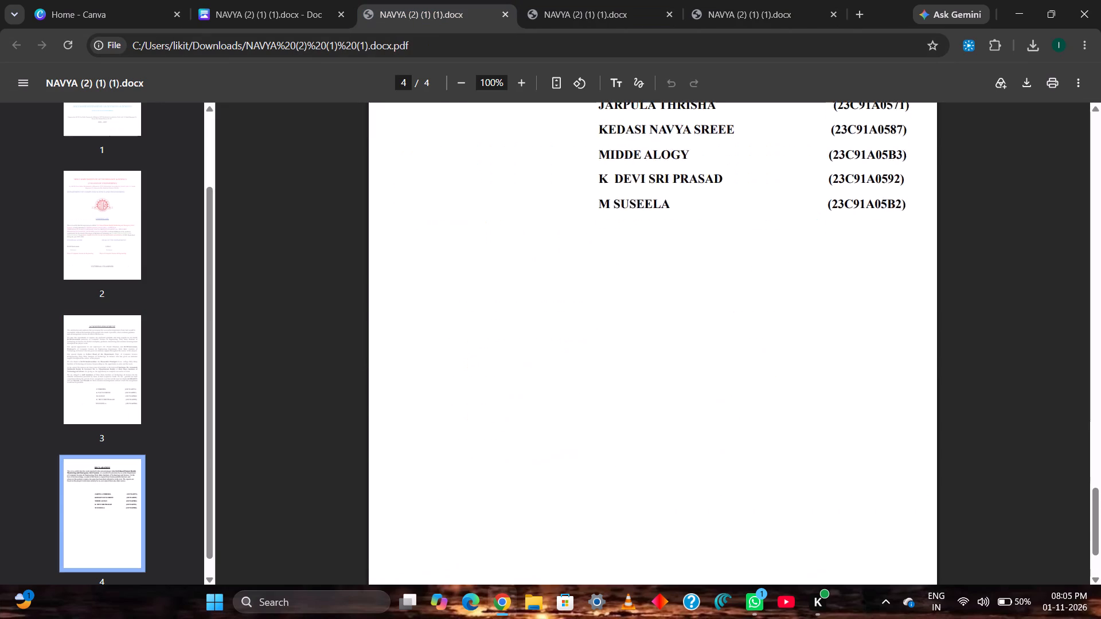
scroll(571, 265, up, 2)
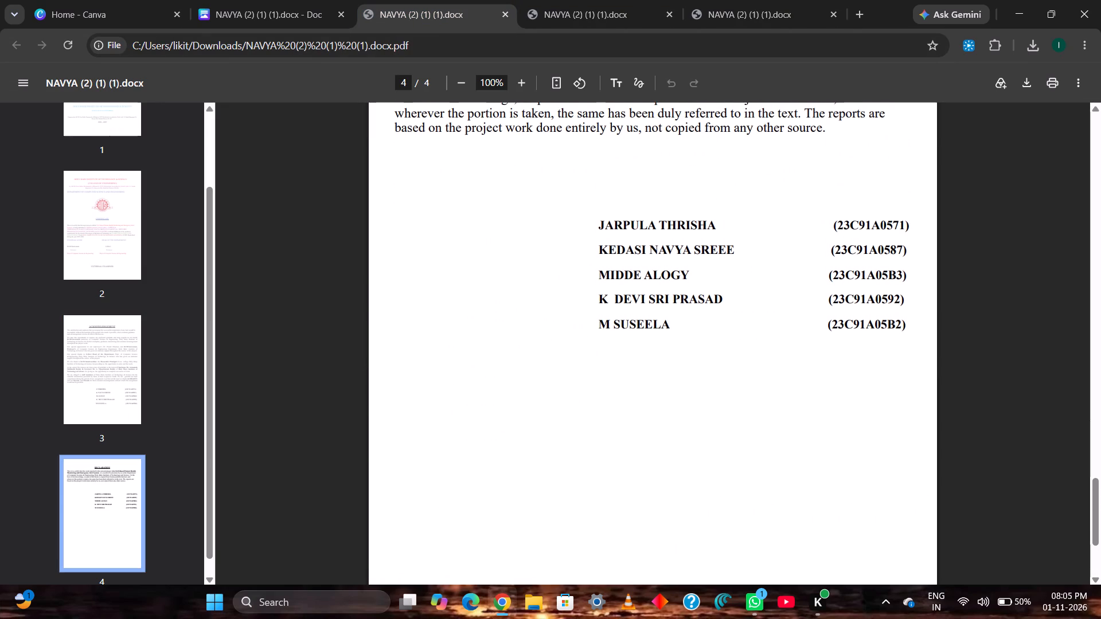
click(263, 0)
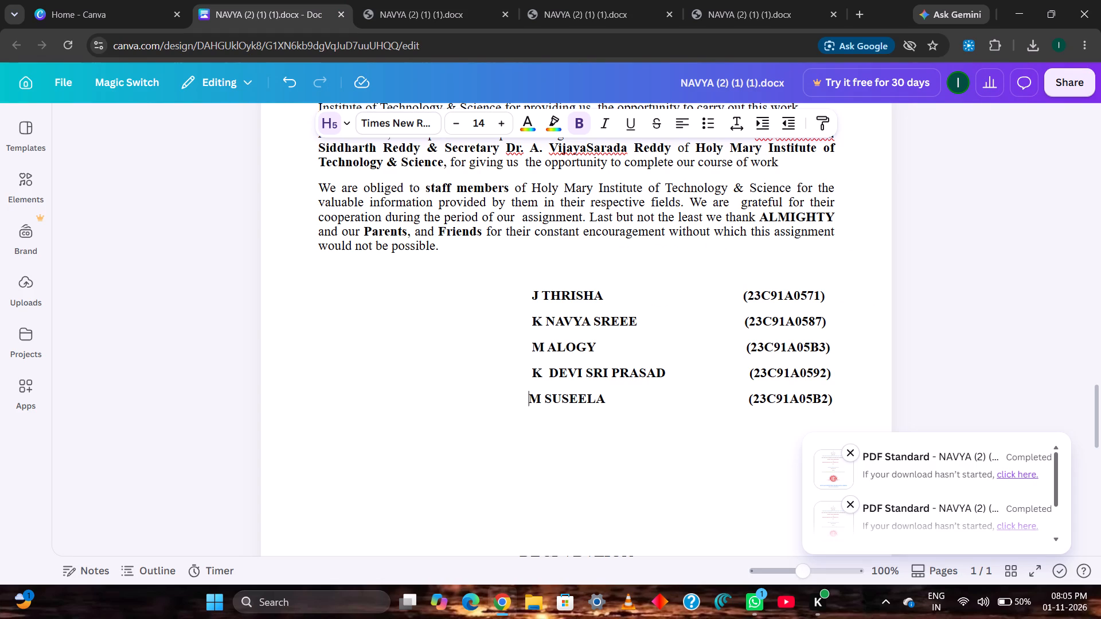
click(523, 292)
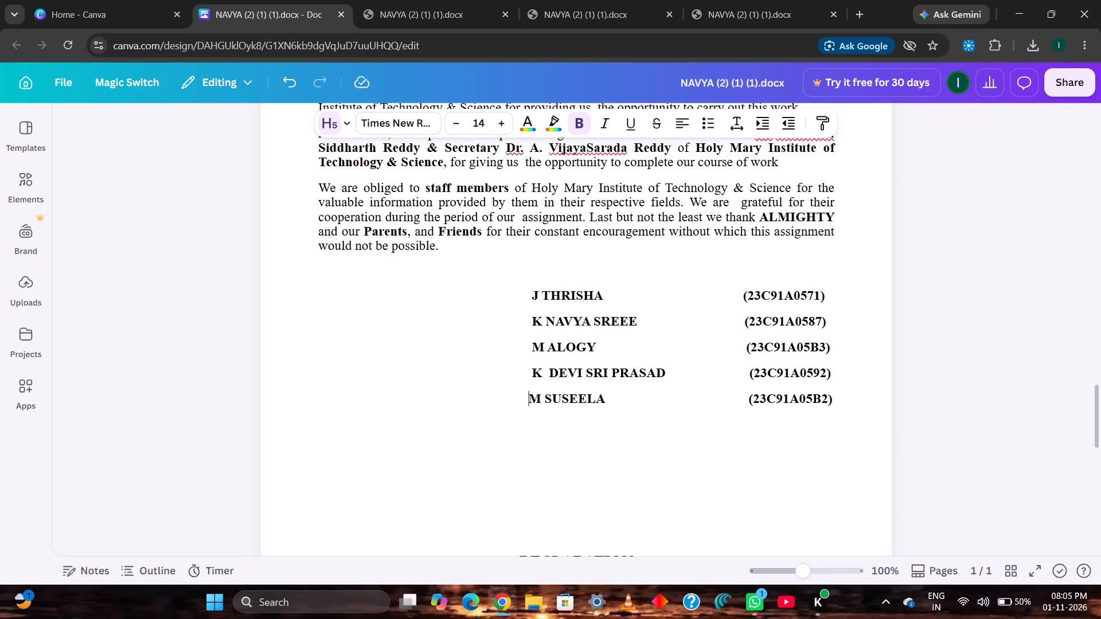
scroll(528, 296, up, 9)
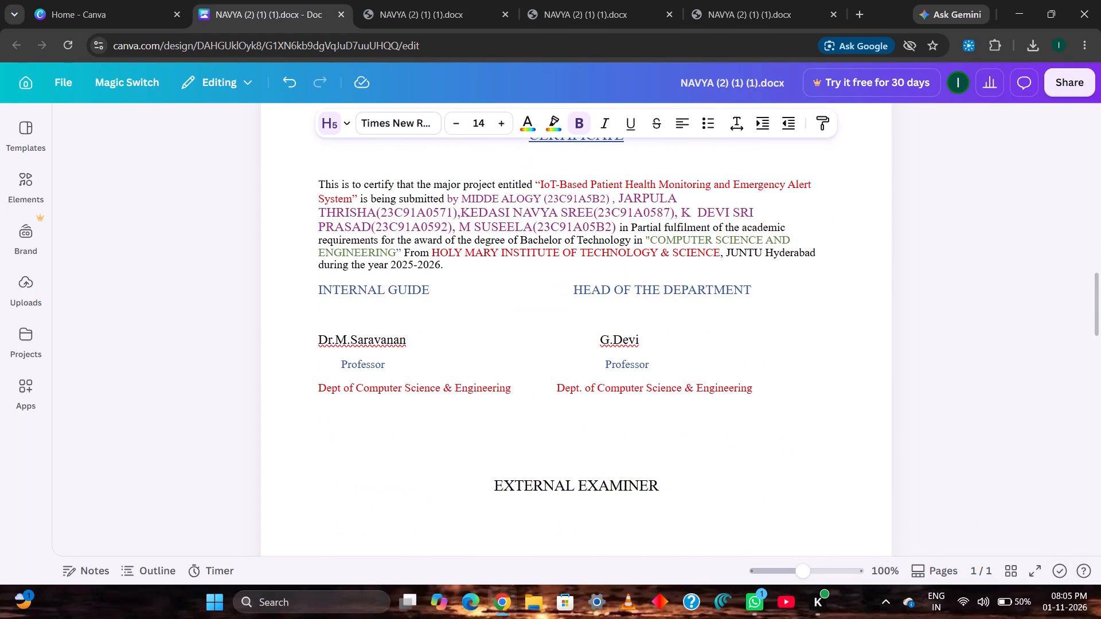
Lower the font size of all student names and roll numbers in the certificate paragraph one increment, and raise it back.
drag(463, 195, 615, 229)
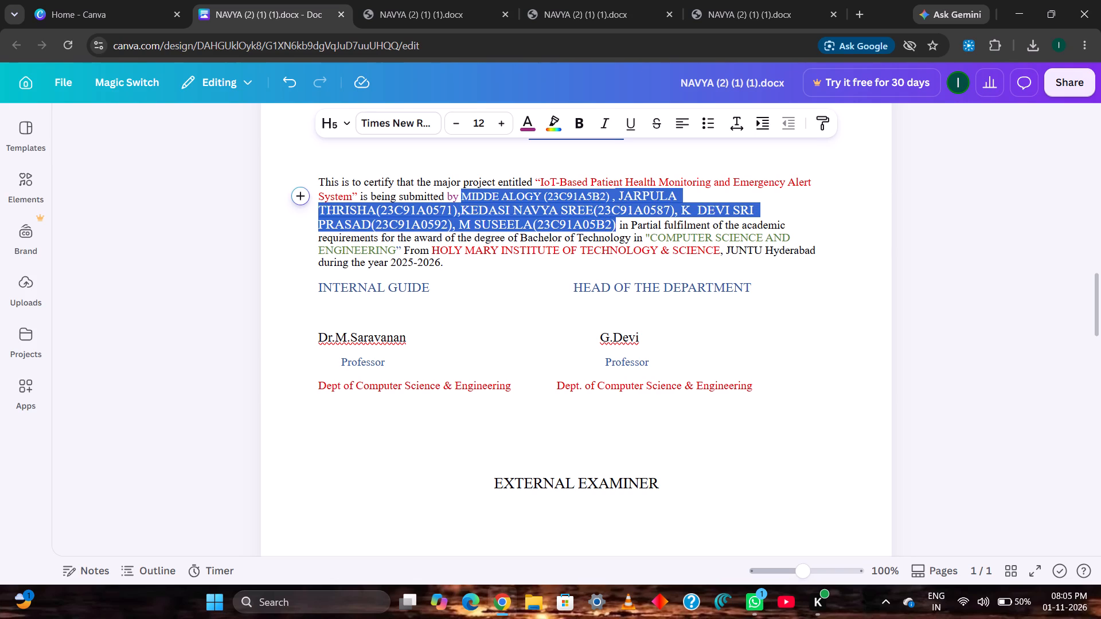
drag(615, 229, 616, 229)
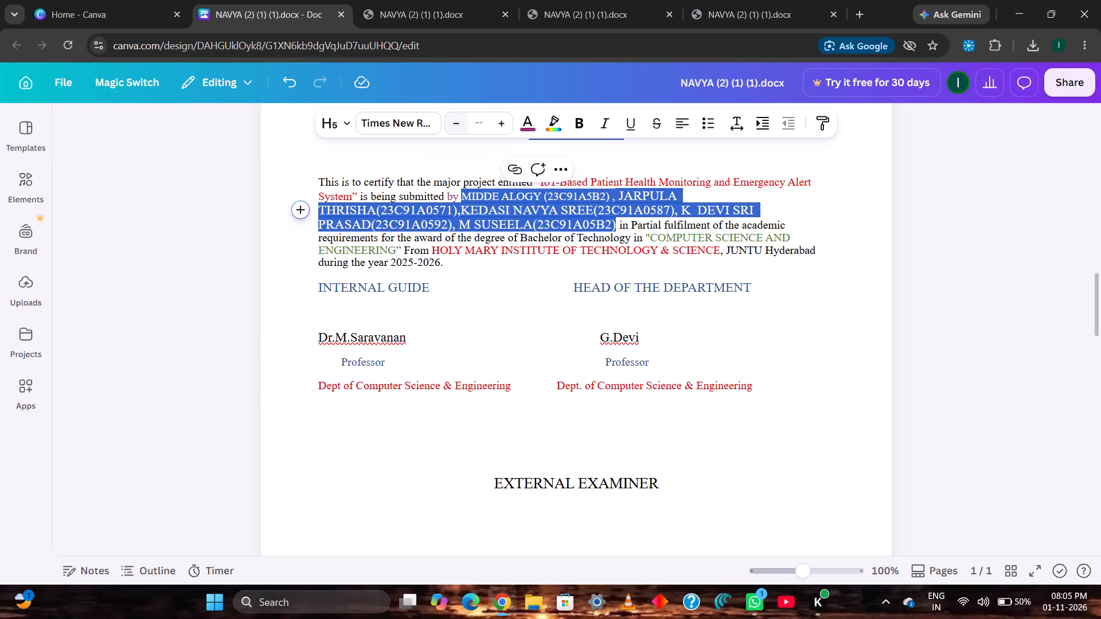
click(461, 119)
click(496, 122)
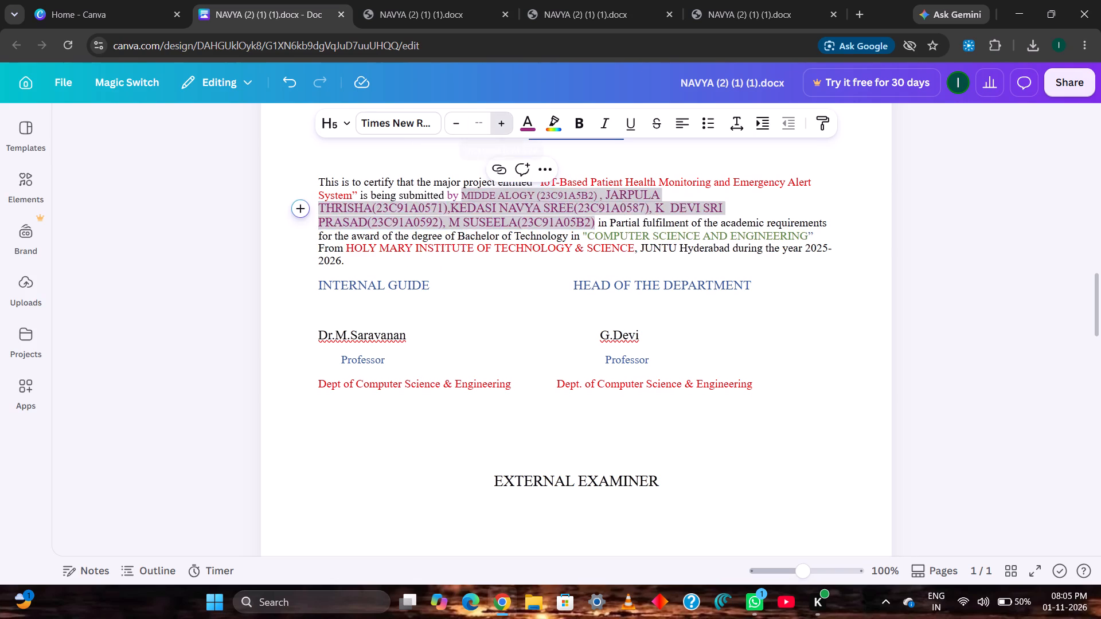
Justify the whole certificate paragraph, from "This is to certify" to "during the year 2025-2026.".
click(317, 179)
drag(317, 179, 430, 187)
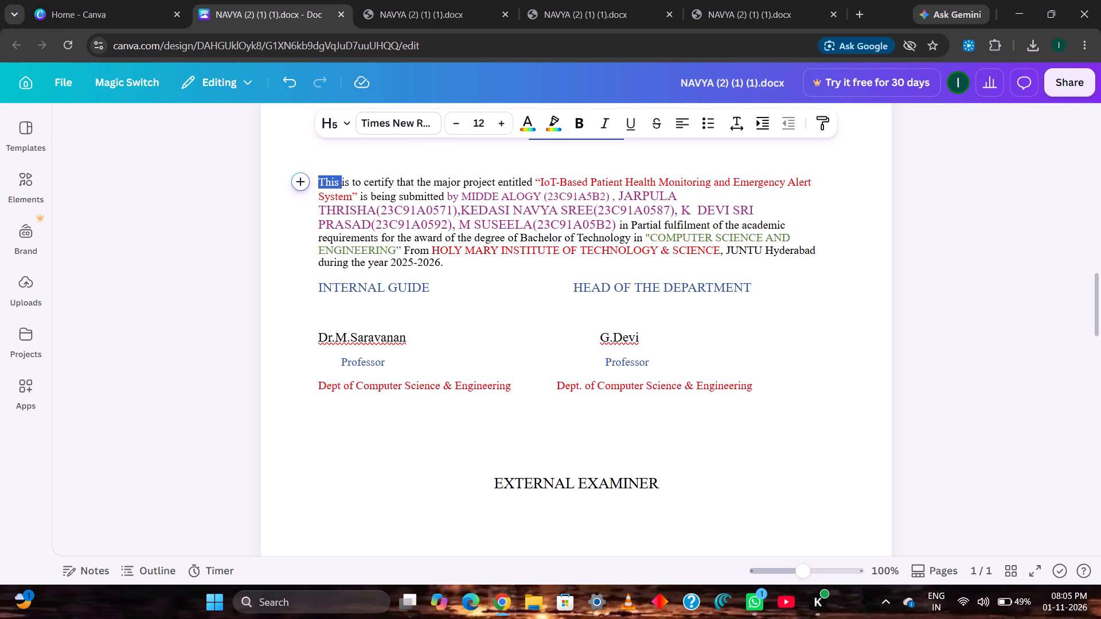
drag(430, 187, 787, 260)
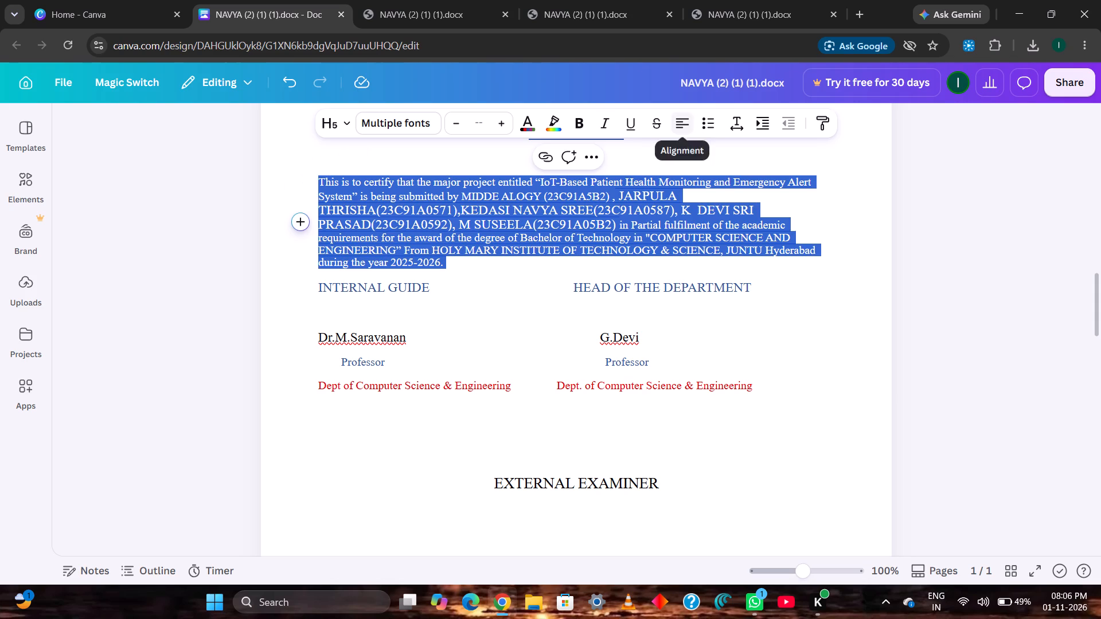
click(679, 120)
click(679, 120)
click(679, 120)
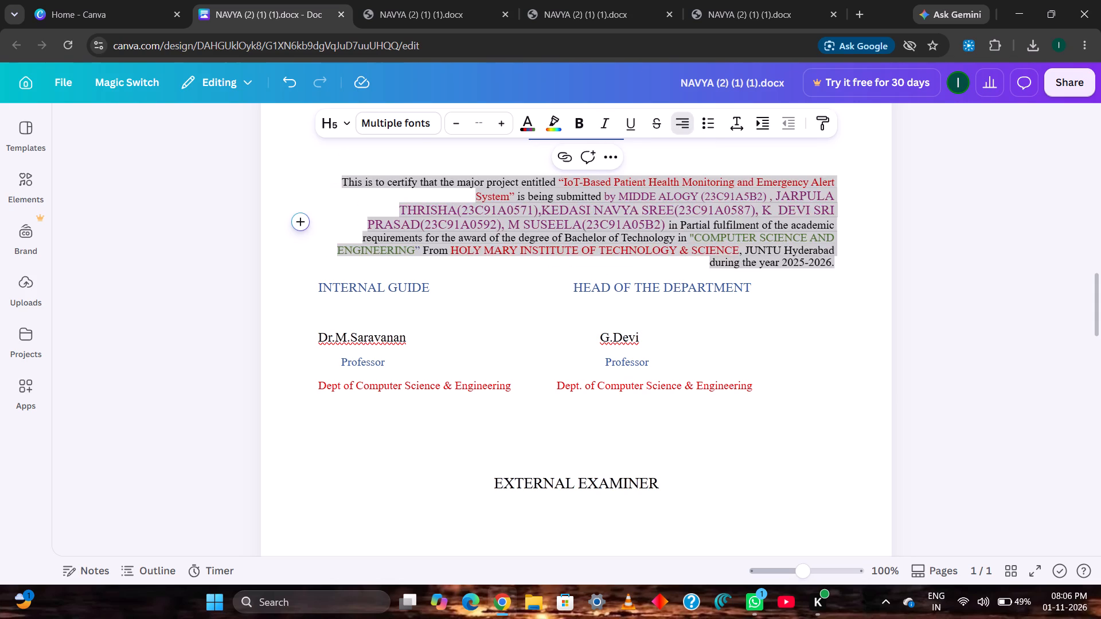
click(814, 297)
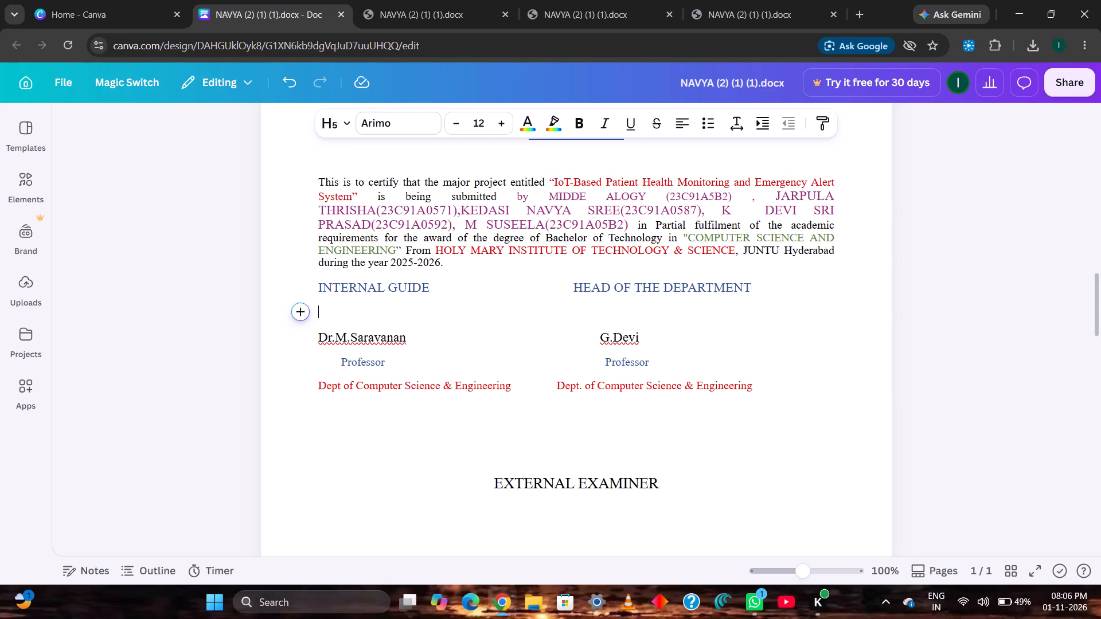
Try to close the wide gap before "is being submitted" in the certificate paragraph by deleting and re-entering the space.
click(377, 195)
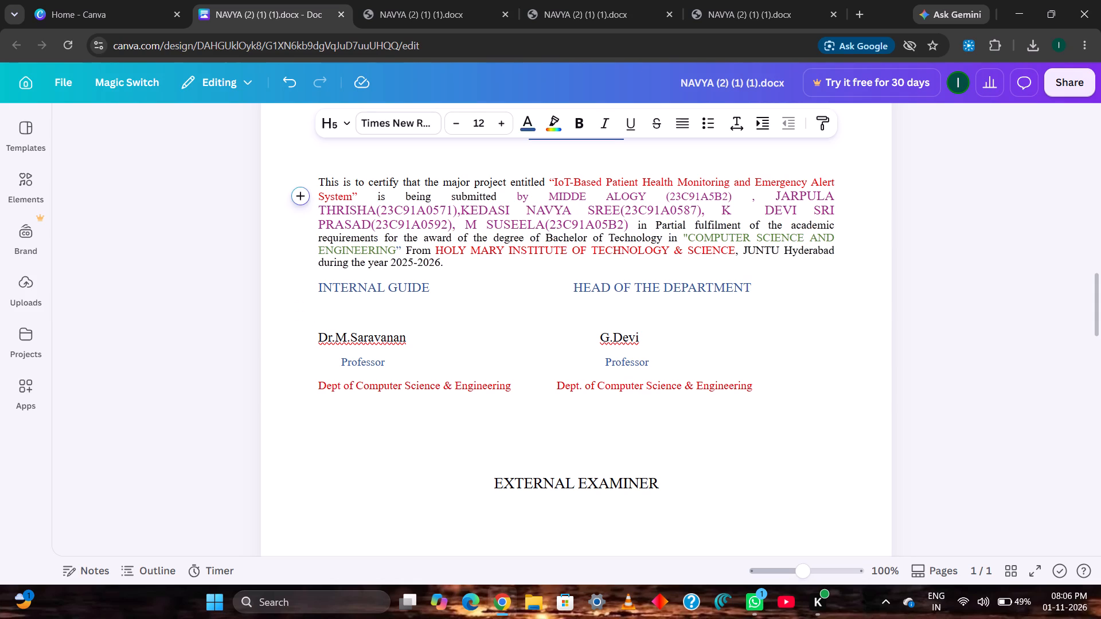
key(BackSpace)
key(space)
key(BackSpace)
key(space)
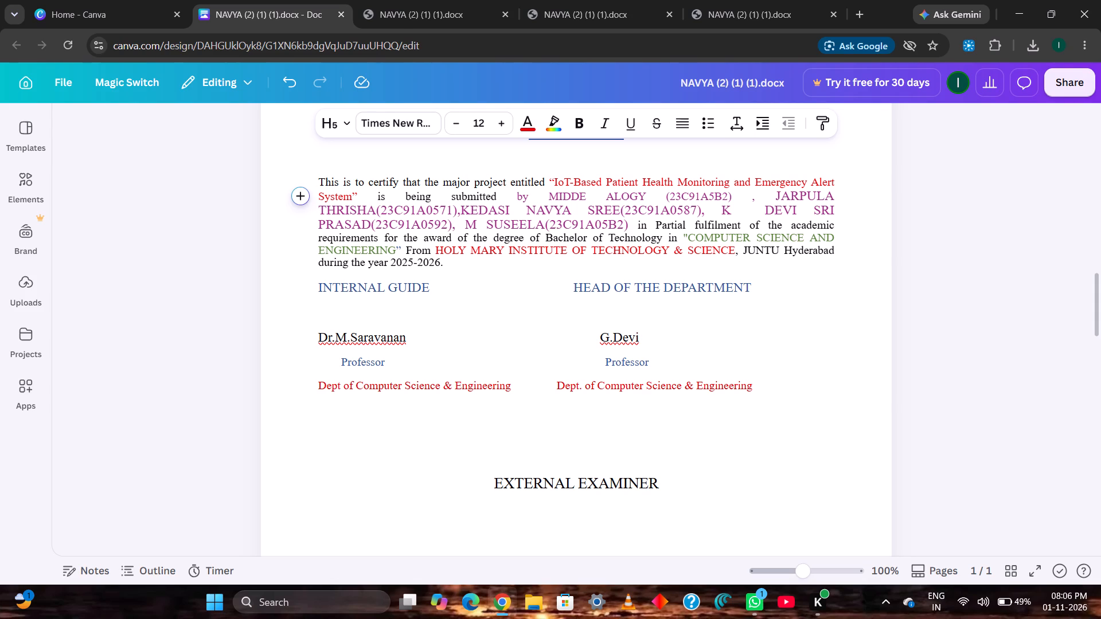
Set the last four students' names and roll numbers in the certificate paragraph to font size 12, matching the first student's entry.
drag(630, 226, 551, 197)
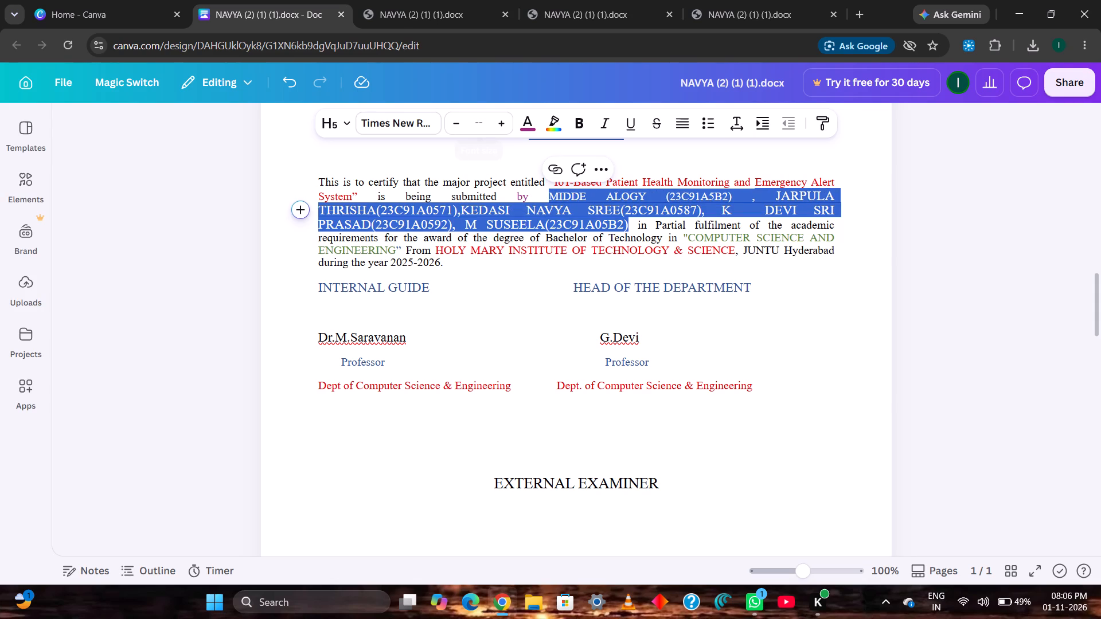
triple_click(580, 224)
click(580, 224)
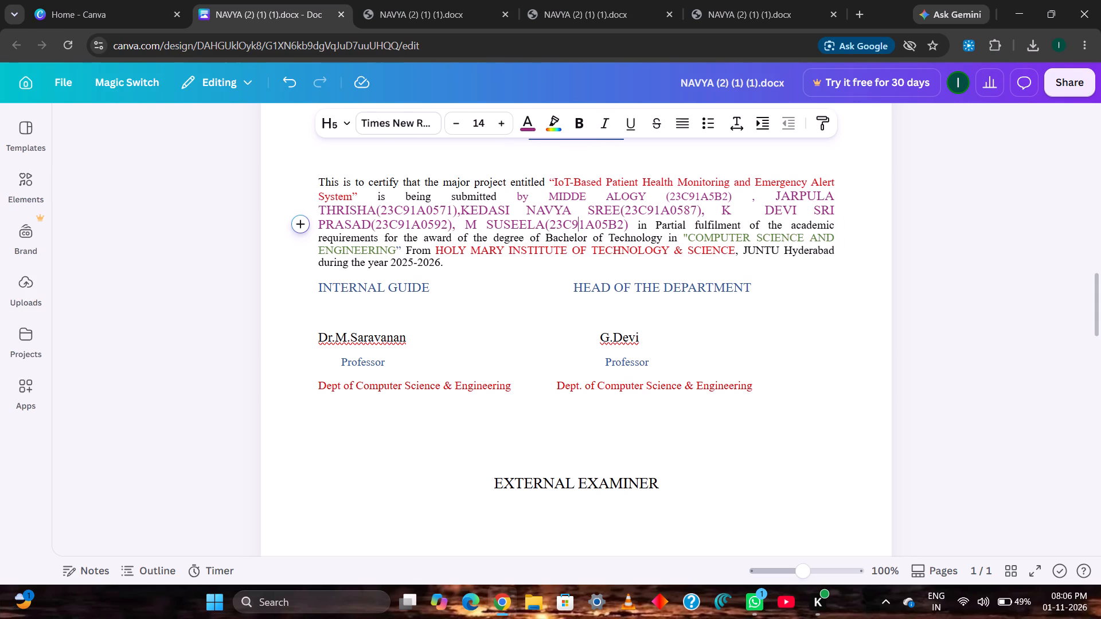
drag(630, 225, 471, 220)
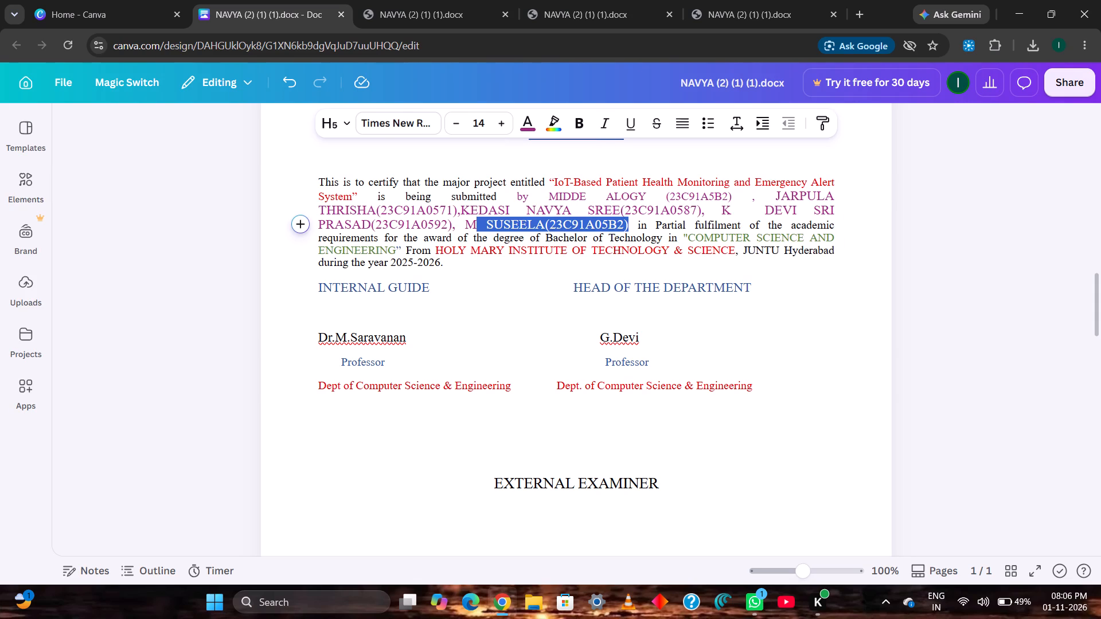
drag(471, 220, 464, 222)
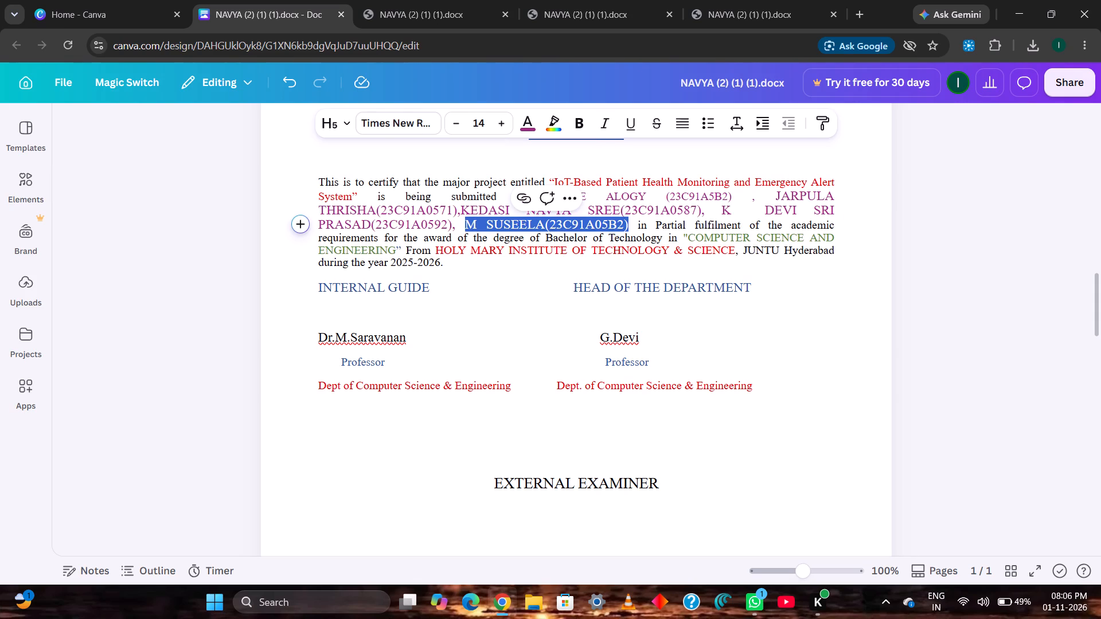
drag(317, 220, 455, 224)
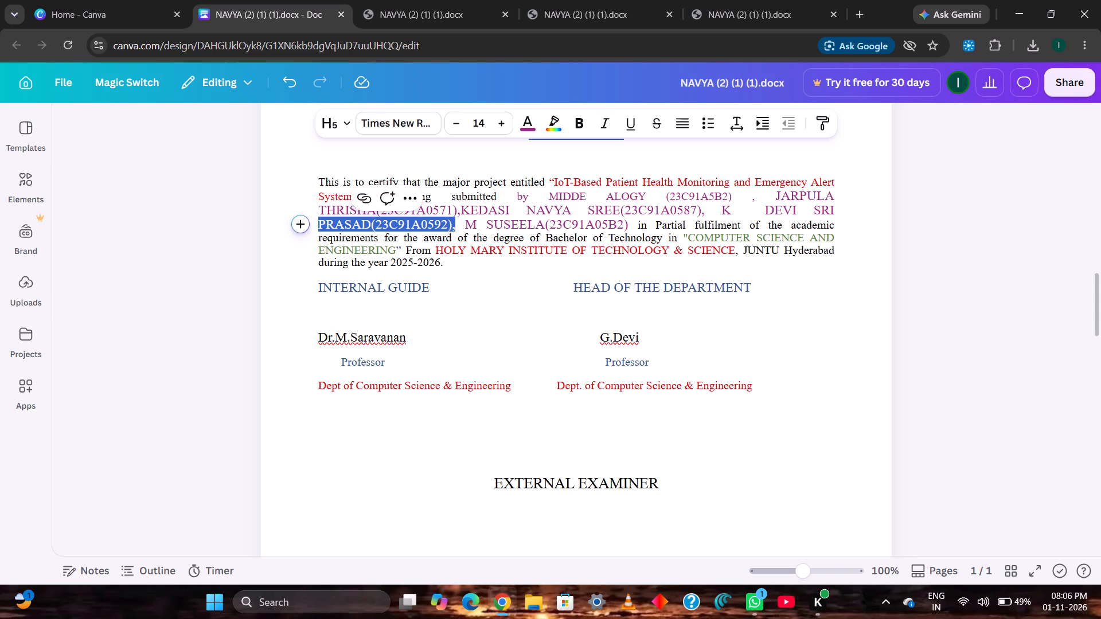
drag(549, 197, 720, 201)
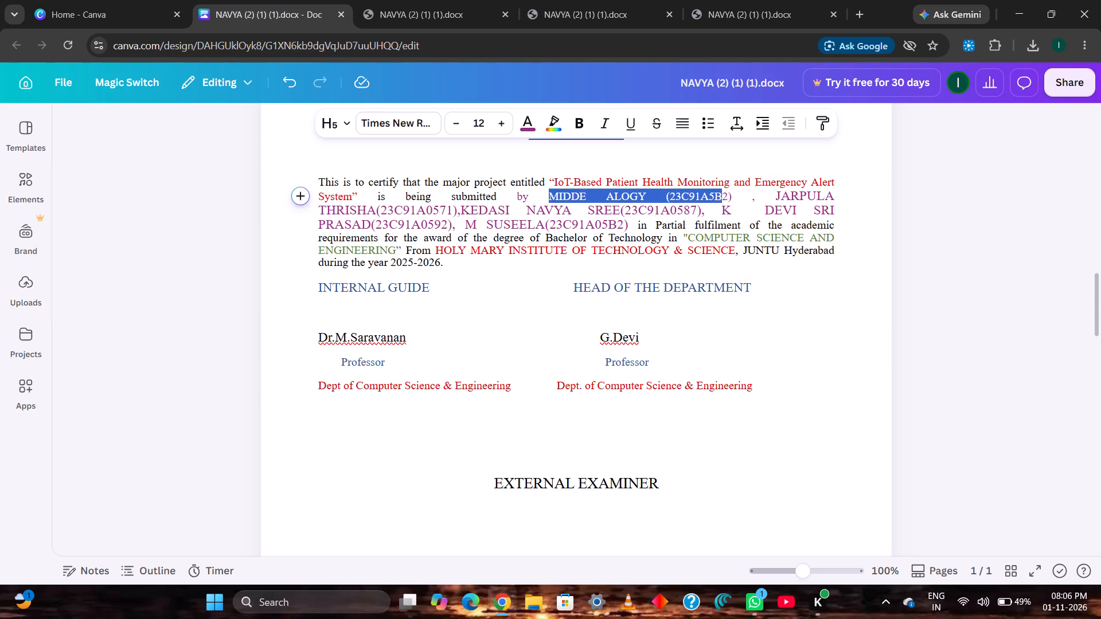
drag(720, 201, 732, 201)
drag(777, 193, 827, 207)
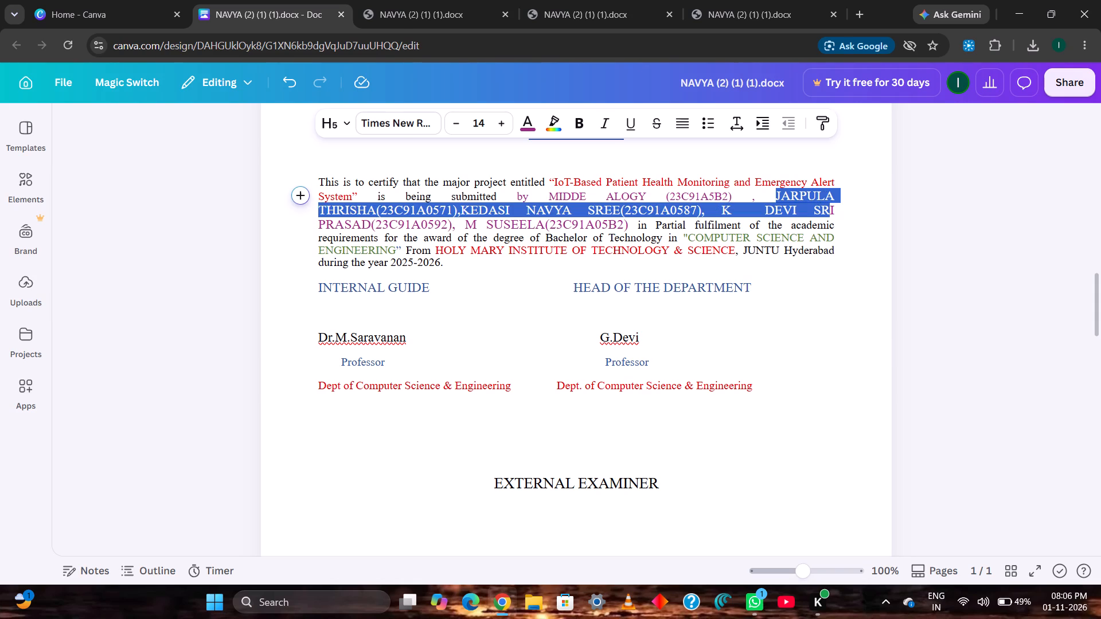
drag(827, 207, 634, 220)
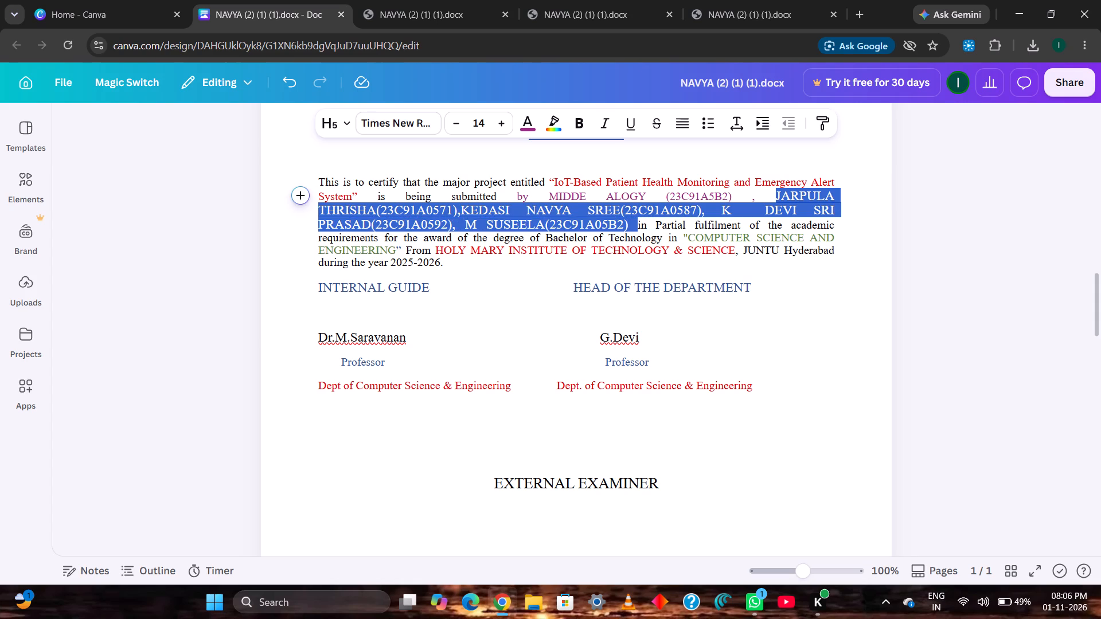
drag(634, 220, 631, 220)
click(455, 125)
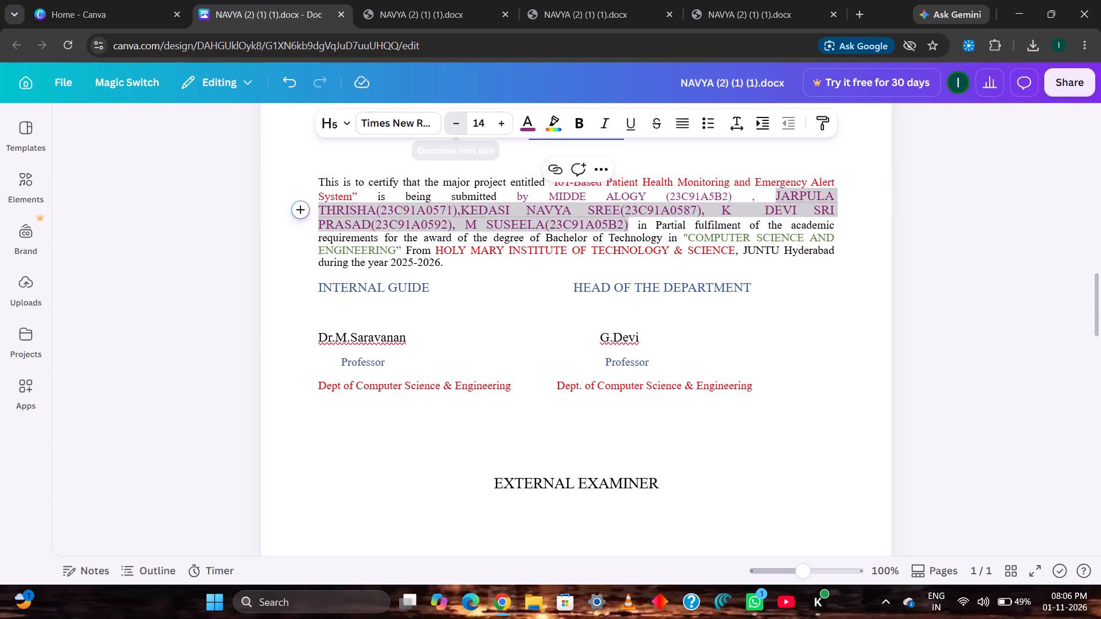
click(455, 125)
click(506, 334)
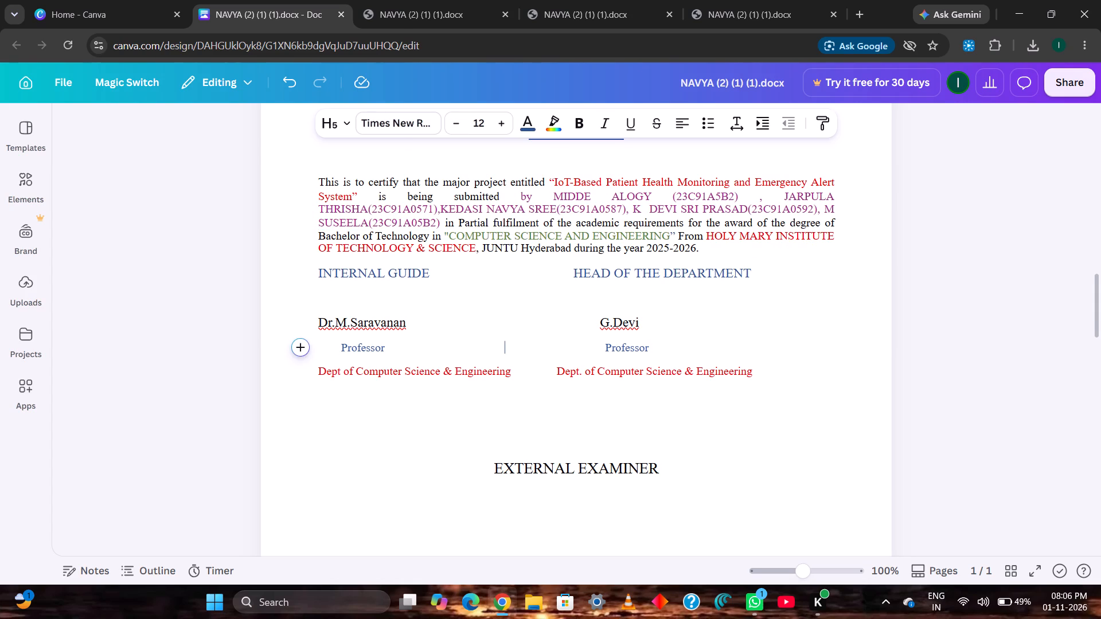
Insert the missing spaces before the second, third and fourth students' roll numbers and after the second student's comma in the certificate paragraph.
click(747, 204)
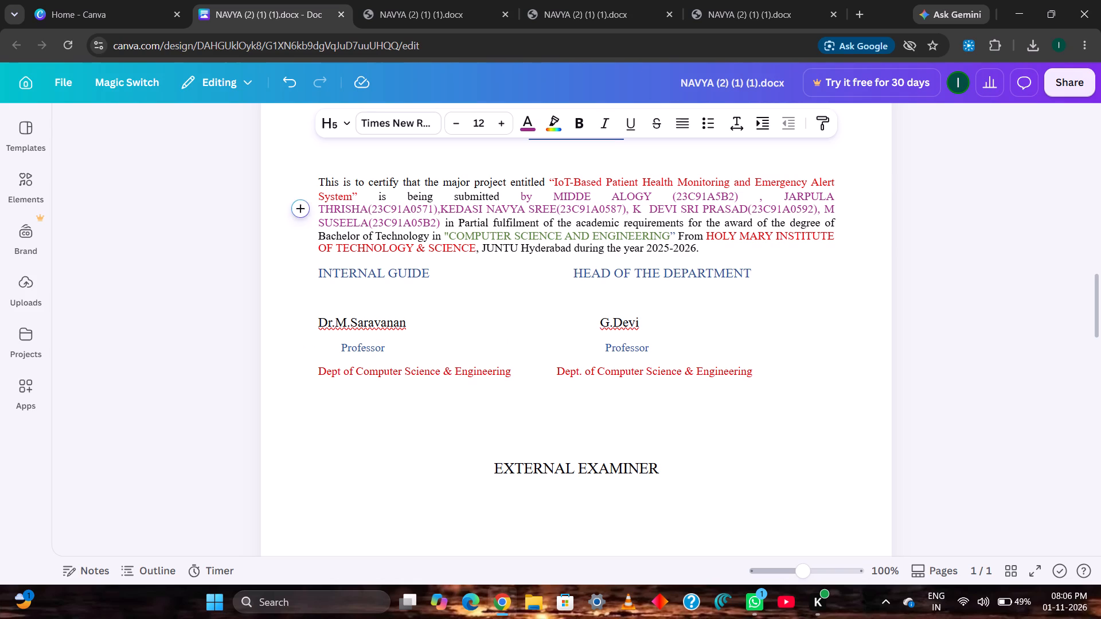
key(space)
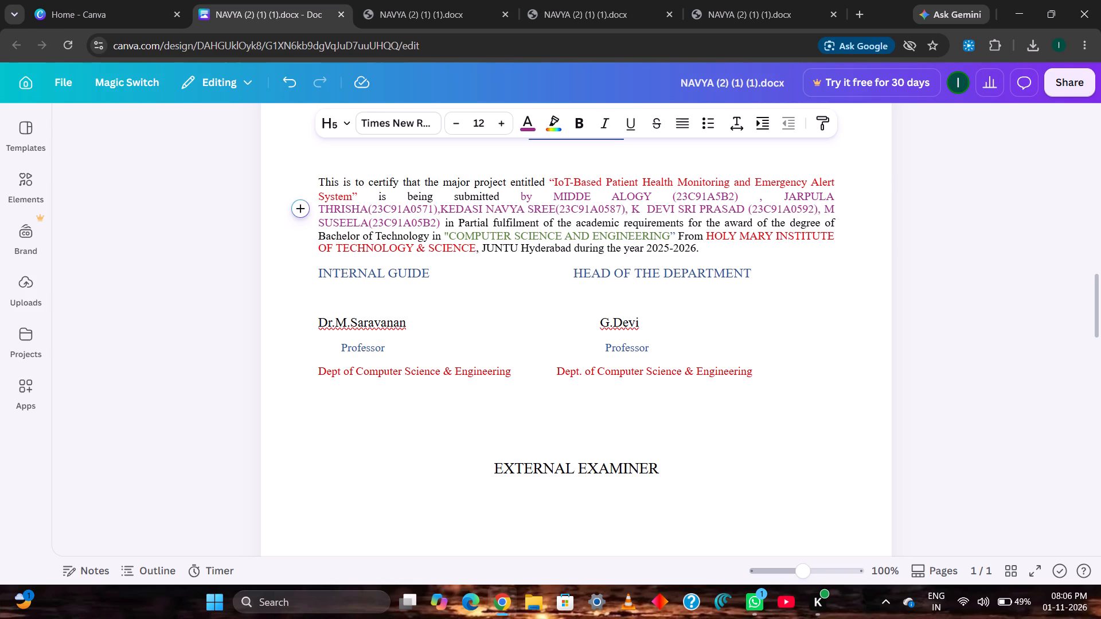
click(442, 210)
key(space)
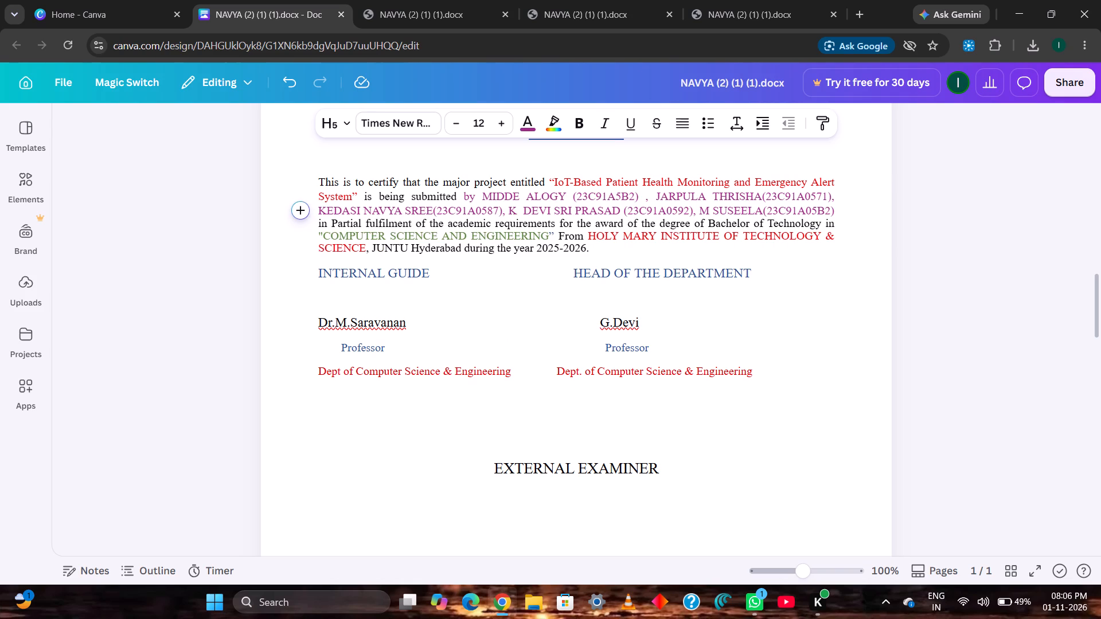
click(760, 198)
key(space)
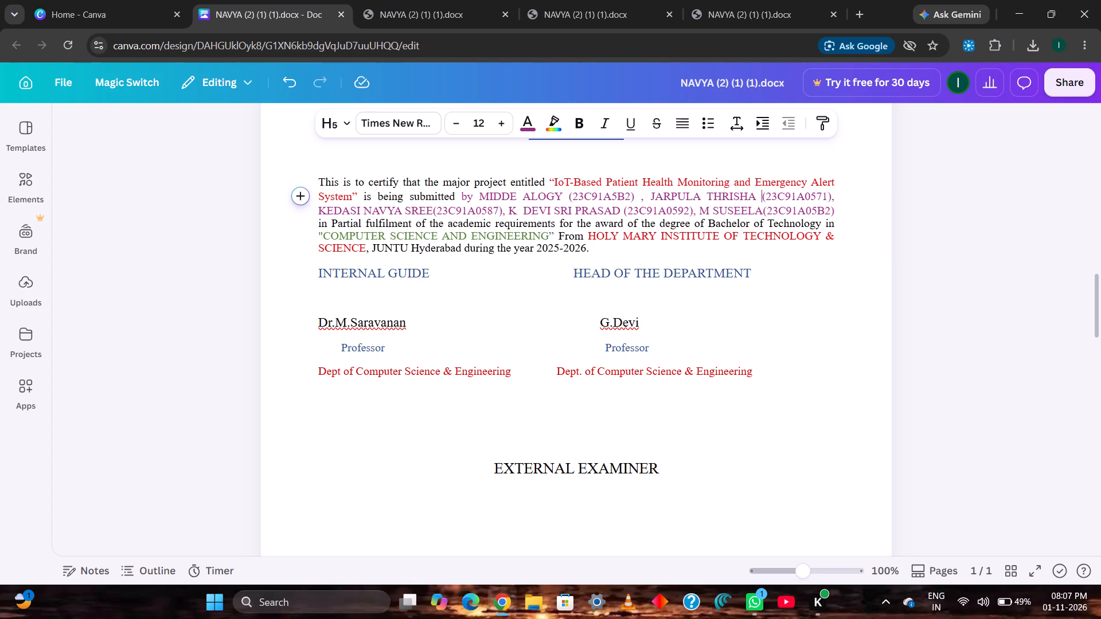
click(433, 211)
key(space)
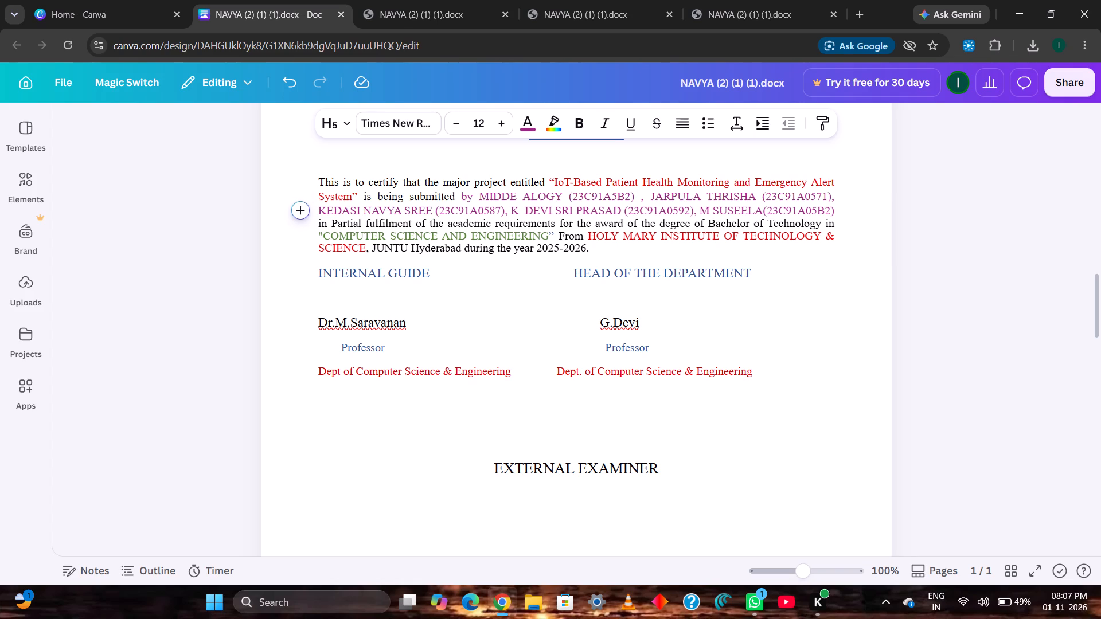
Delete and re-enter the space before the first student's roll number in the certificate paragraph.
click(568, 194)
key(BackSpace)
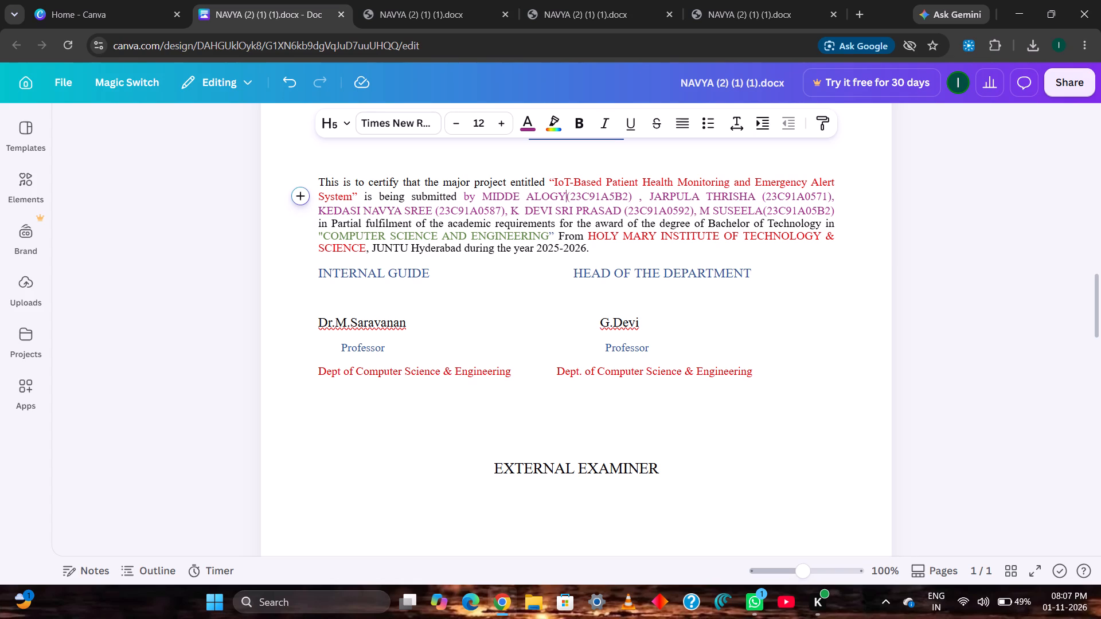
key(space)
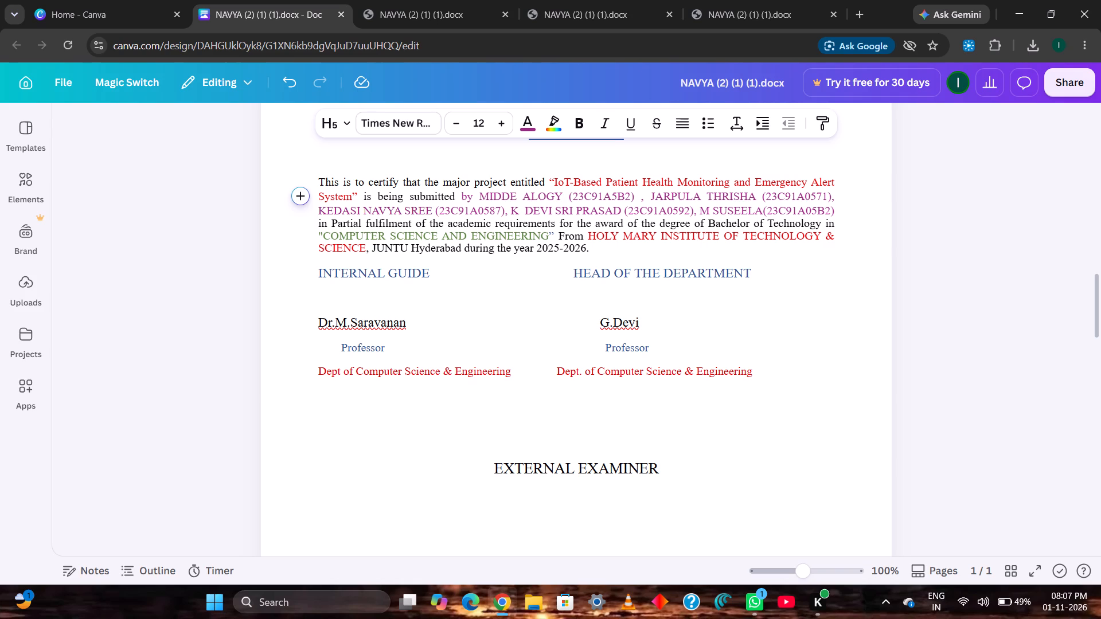
Decrease the indent of the five student names and roll numbers below the Acknowledgement by two levels.
scroll(877, 257, down, 3)
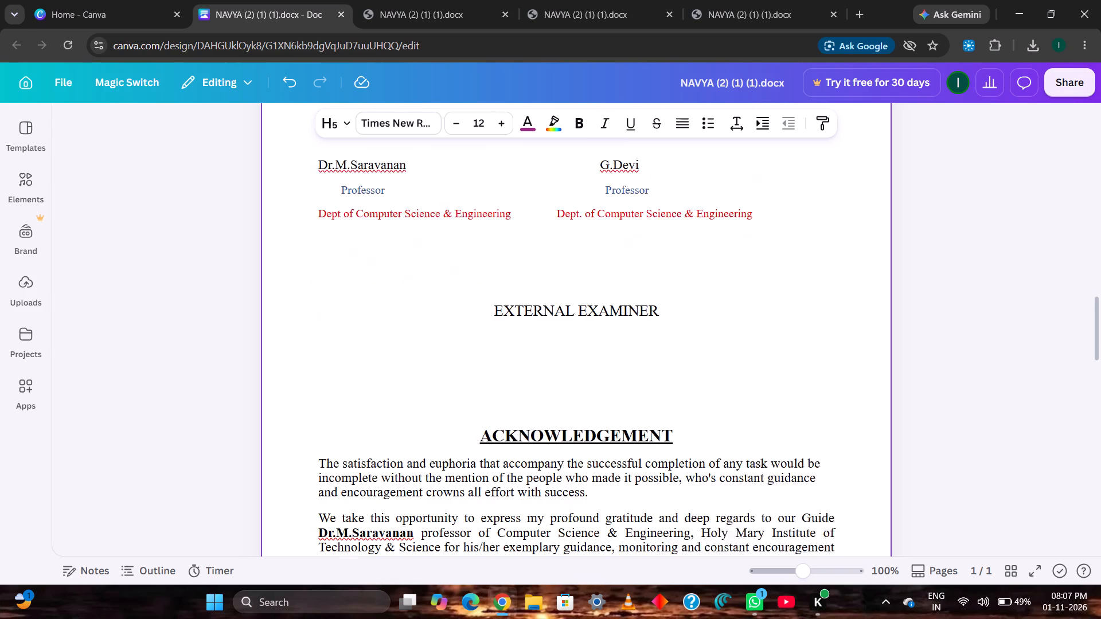
scroll(877, 257, down, 5)
click(528, 197)
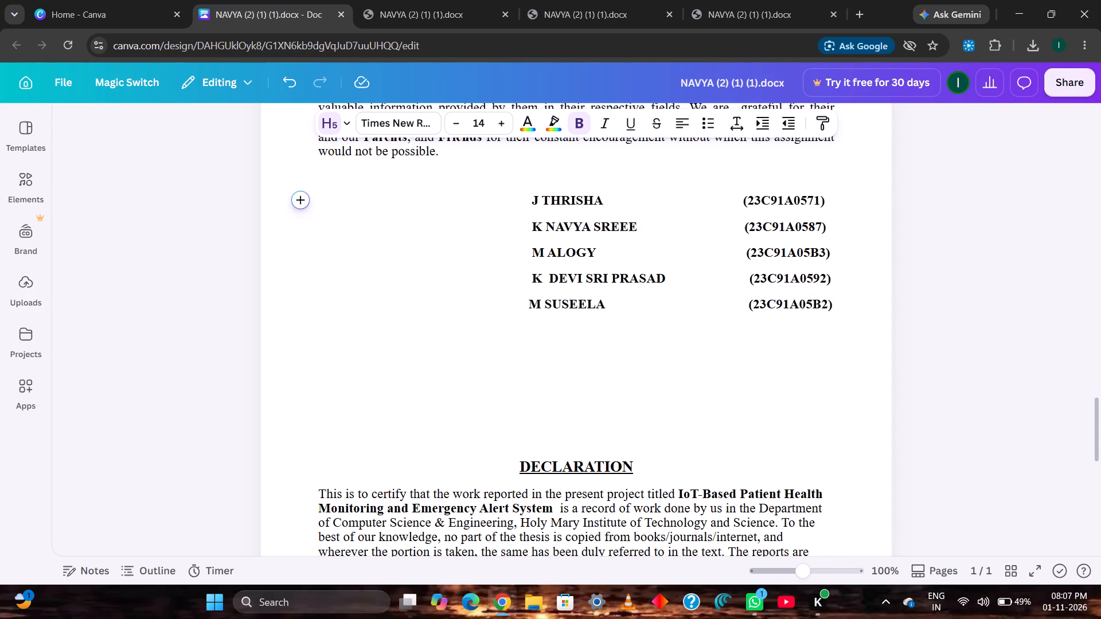
drag(531, 198, 807, 341)
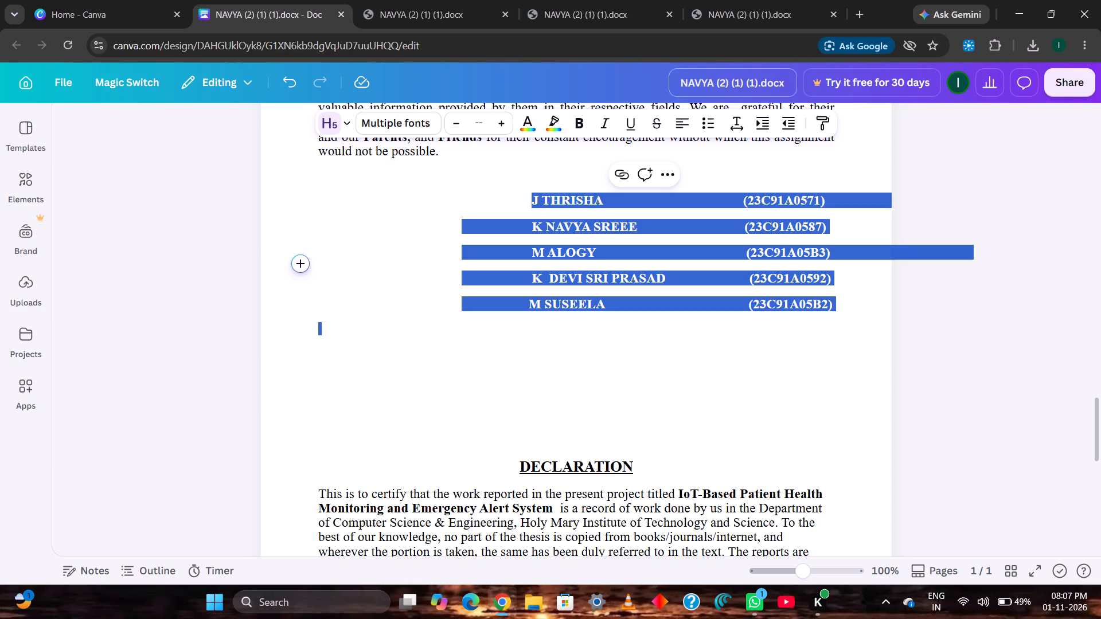
click(788, 125)
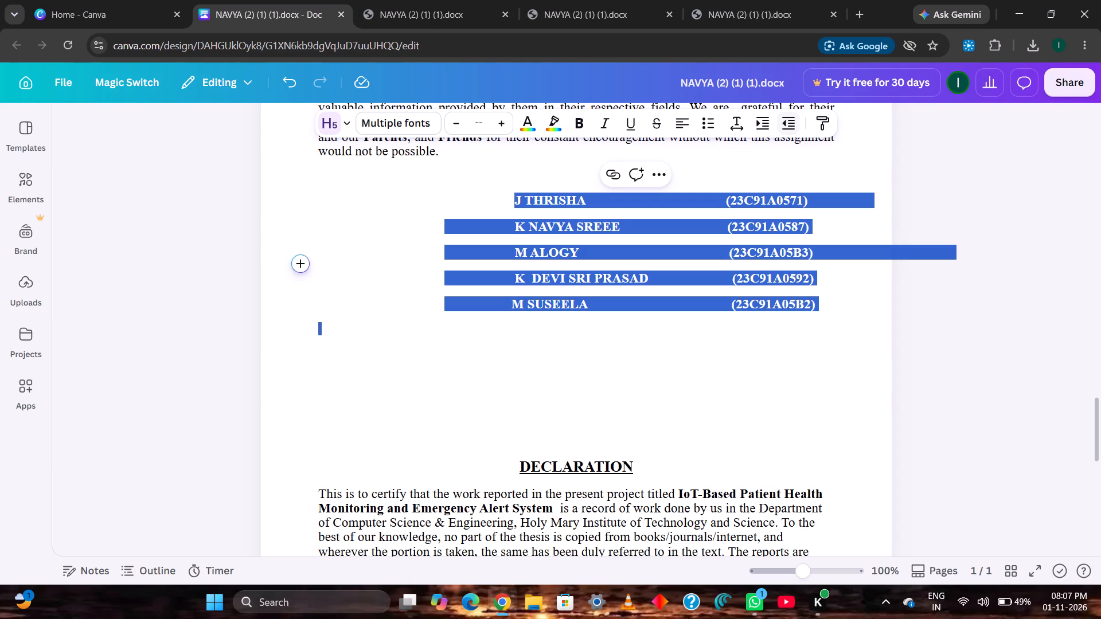
click(788, 125)
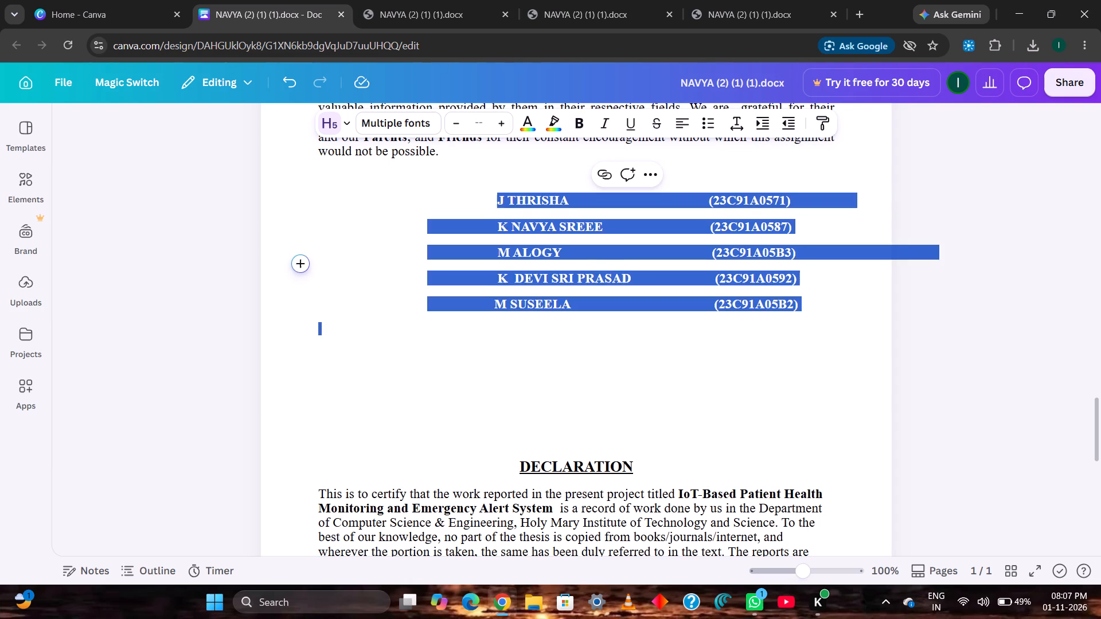
click(701, 393)
Decrease the indent of all five student names and roll numbers below the Declaration by two levels.
scroll(701, 393, down, 6)
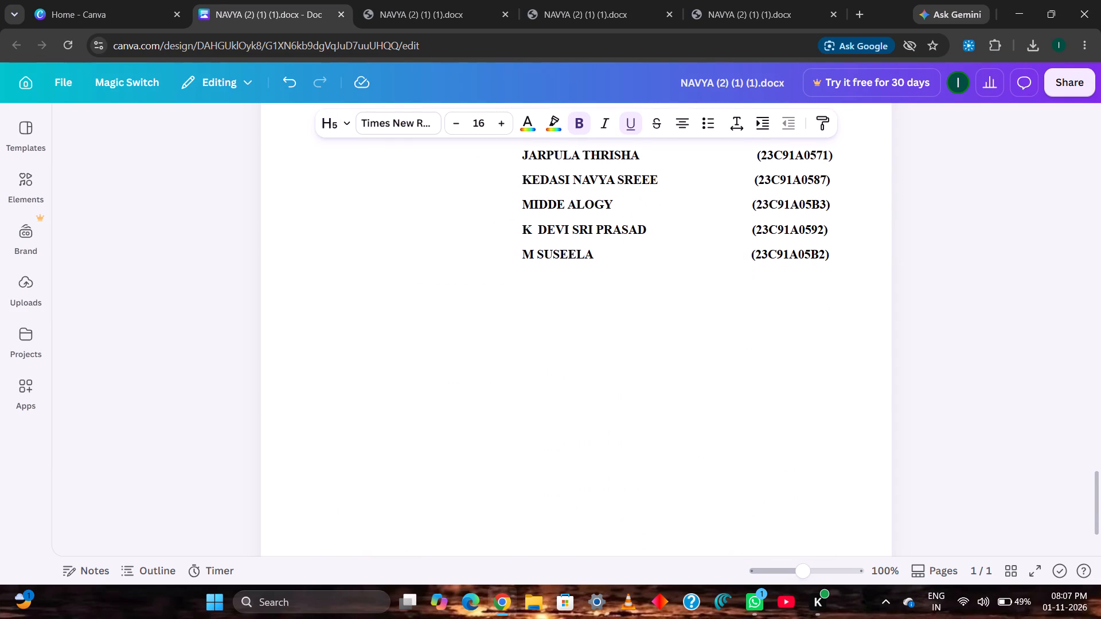
drag(853, 272, 515, 152)
drag(515, 152, 818, 233)
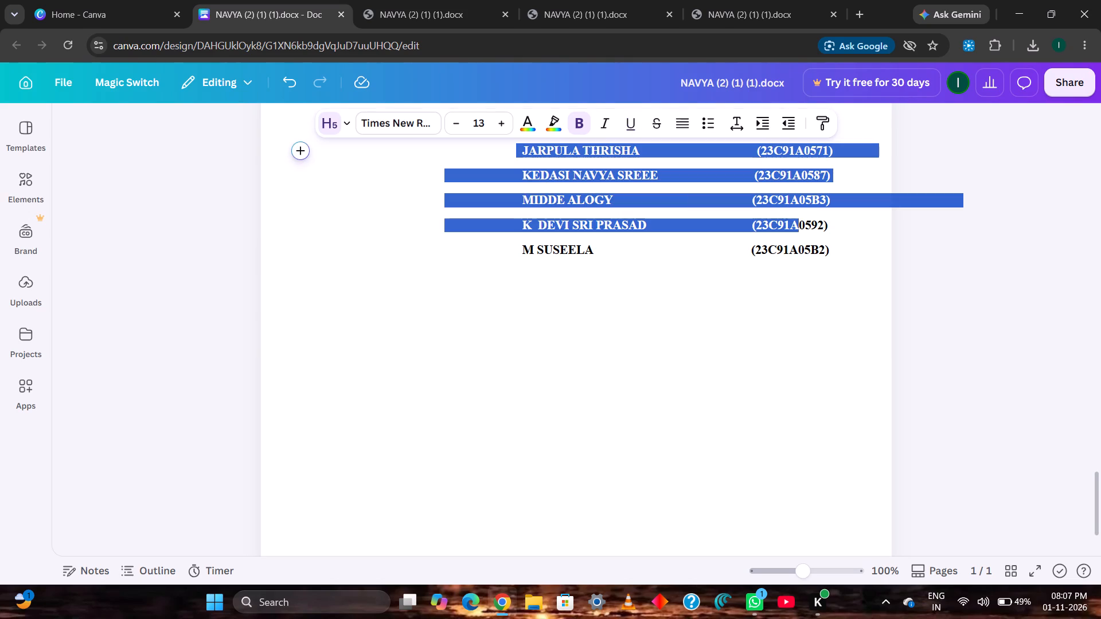
drag(818, 233, 857, 253)
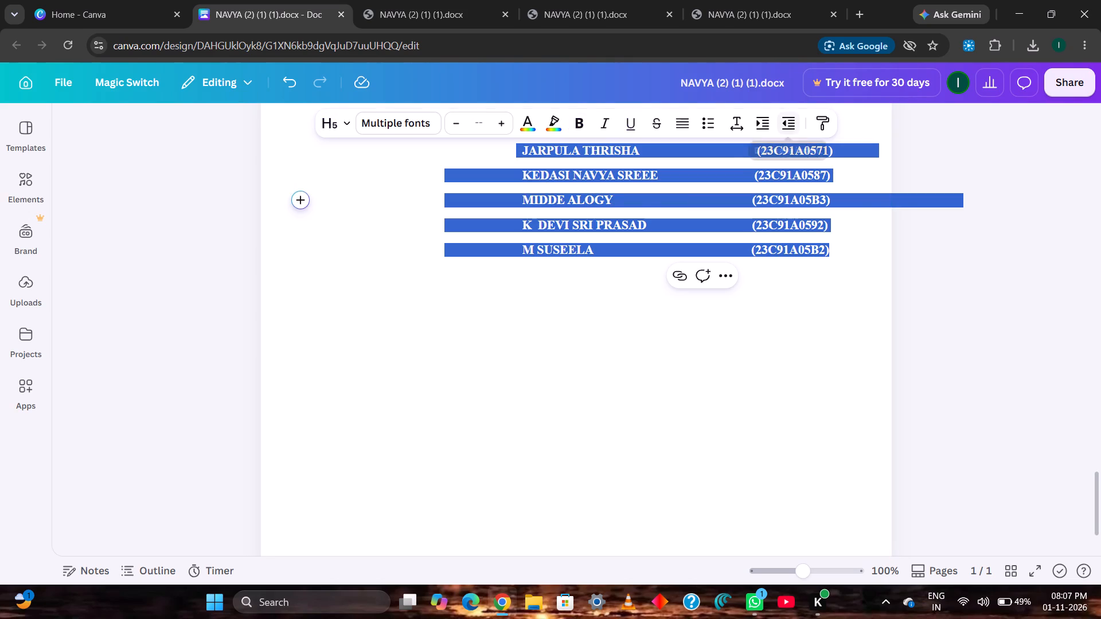
double_click(791, 119)
click(558, 400)
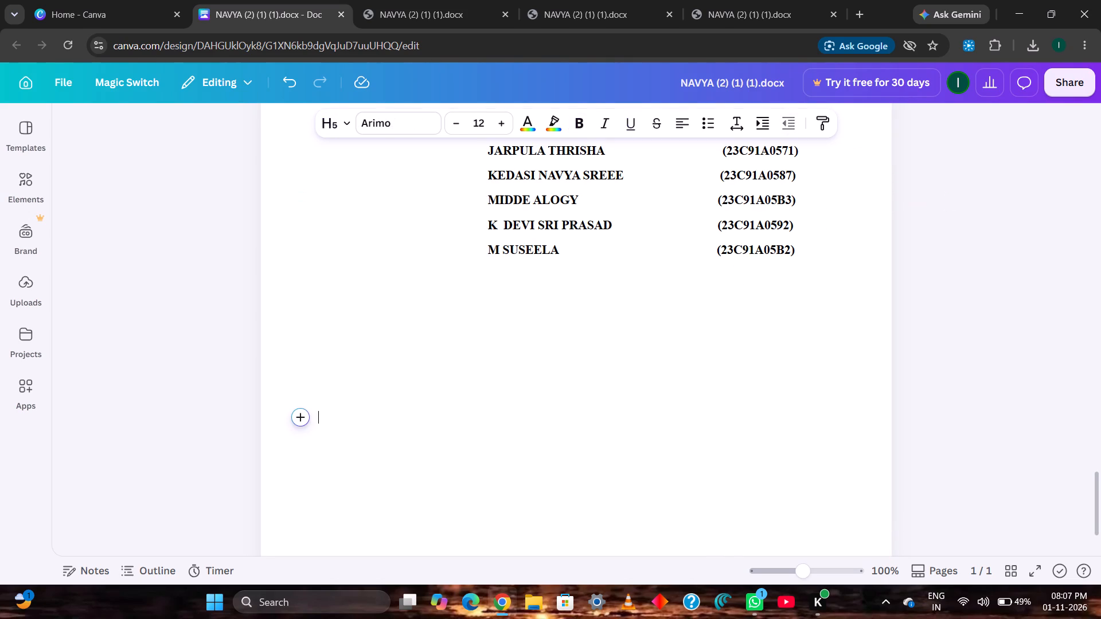
Open the document's download options.
click(1059, 89)
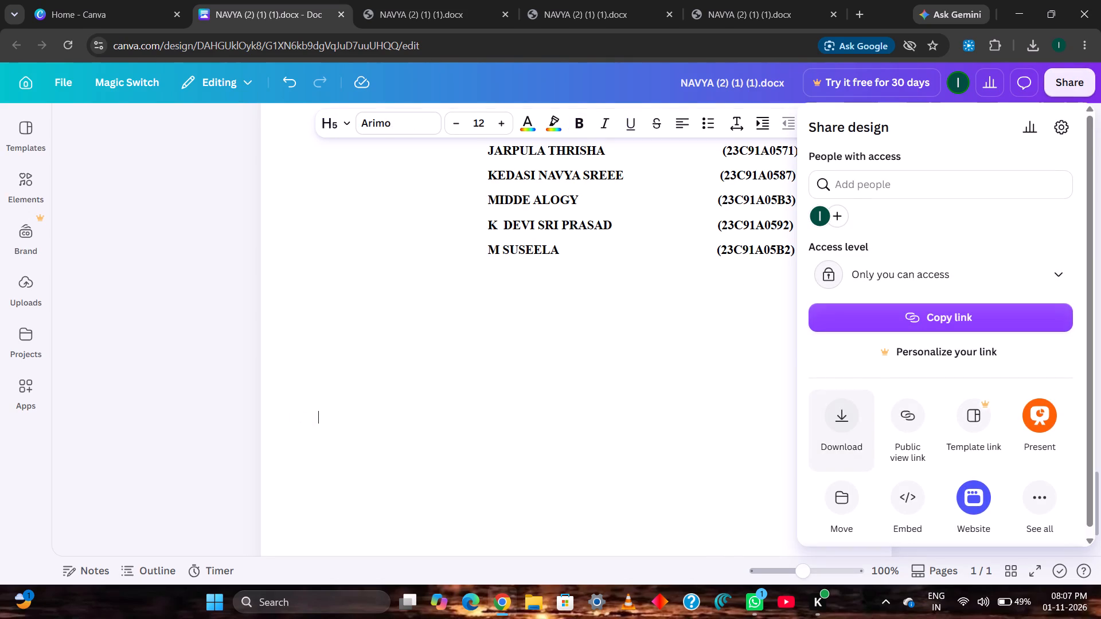
click(833, 436)
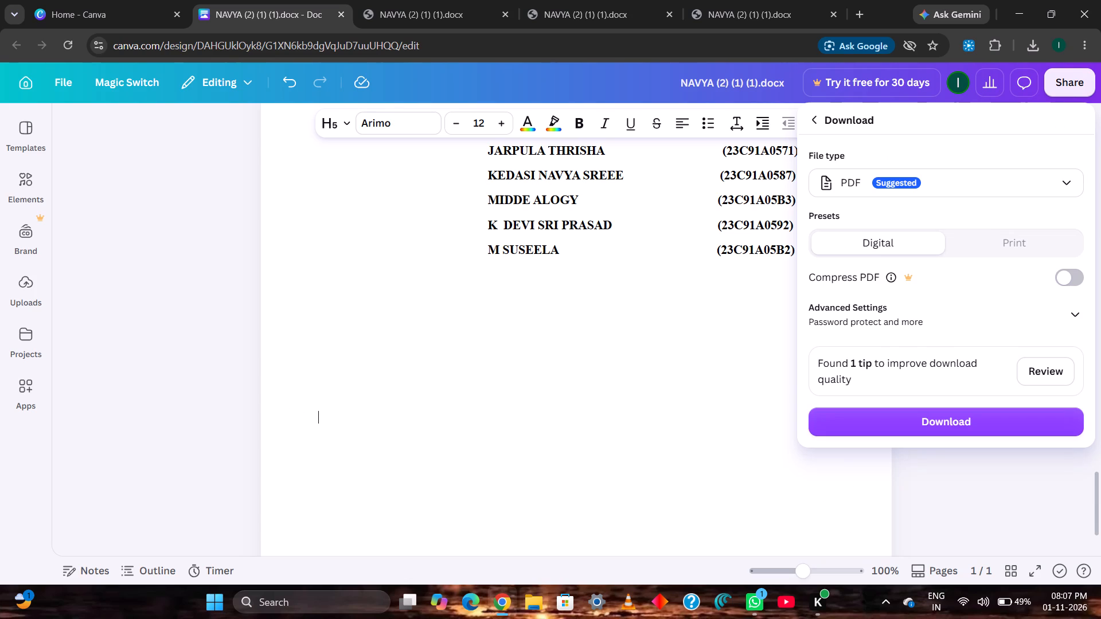
In File Explorer, delete the earlier PDF "NAVYA (2) (1) (1).docx" from the Downloads folder and return to Canva.
click(525, 602)
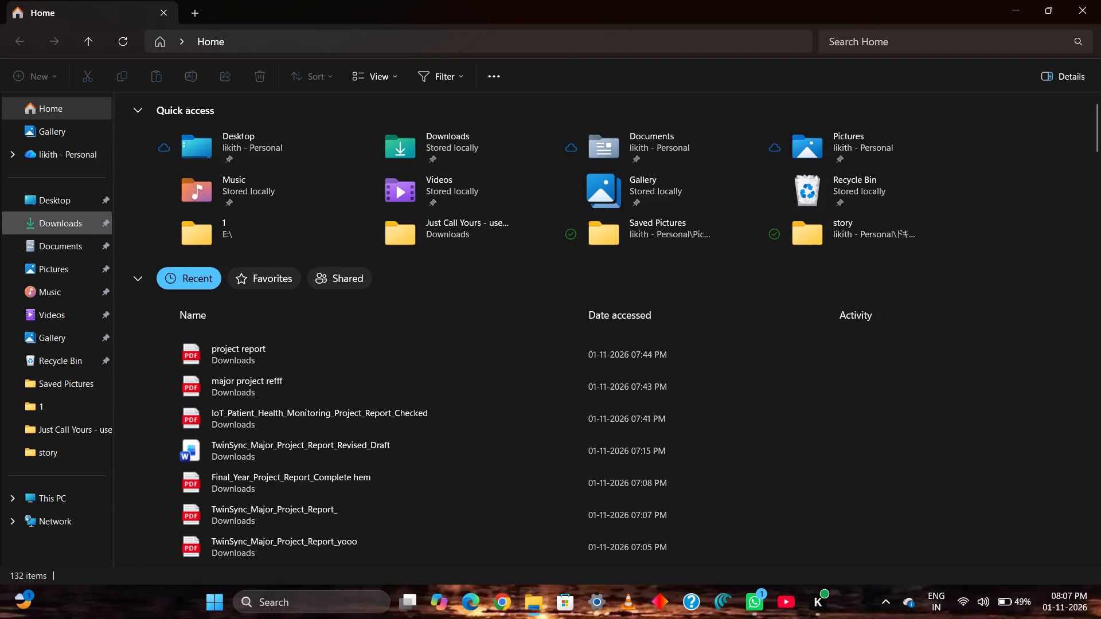
click(54, 220)
click(475, 136)
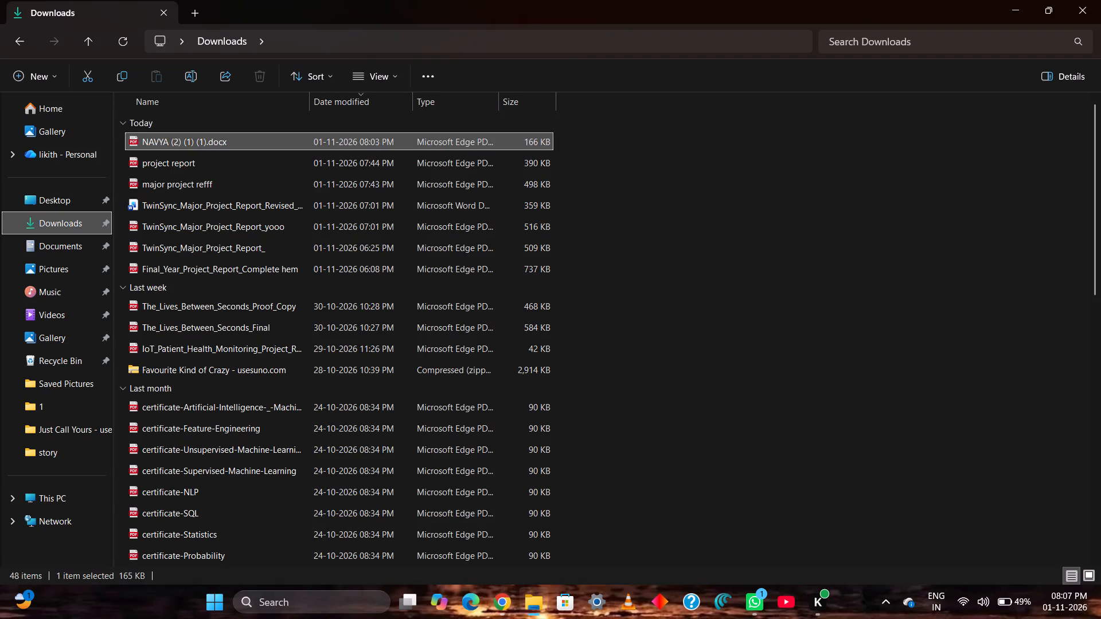
click(263, 75)
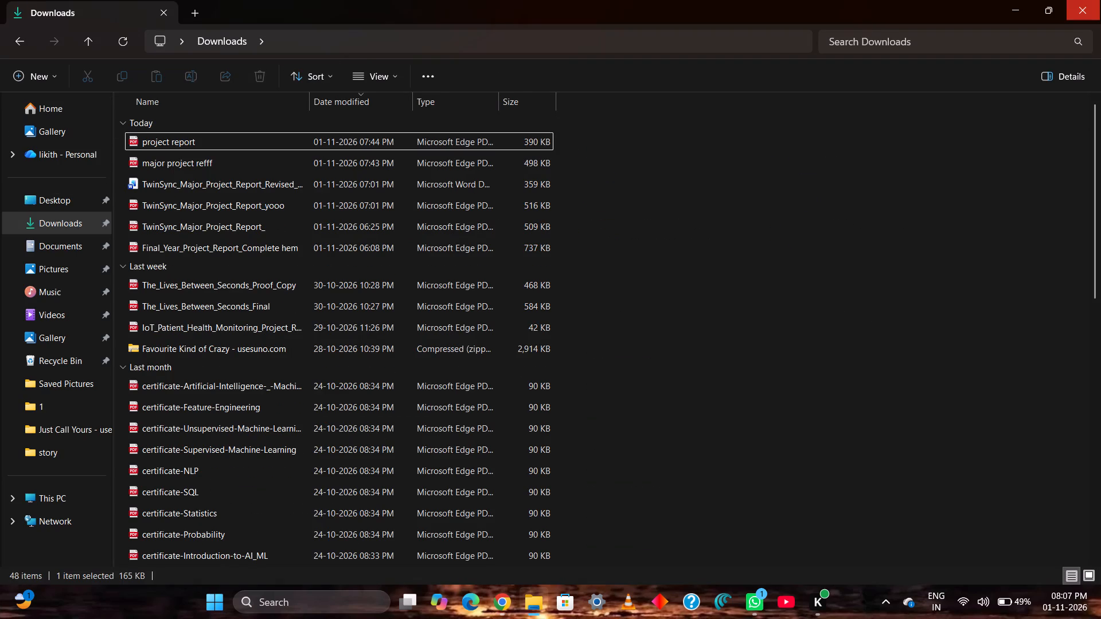
click(1100, 0)
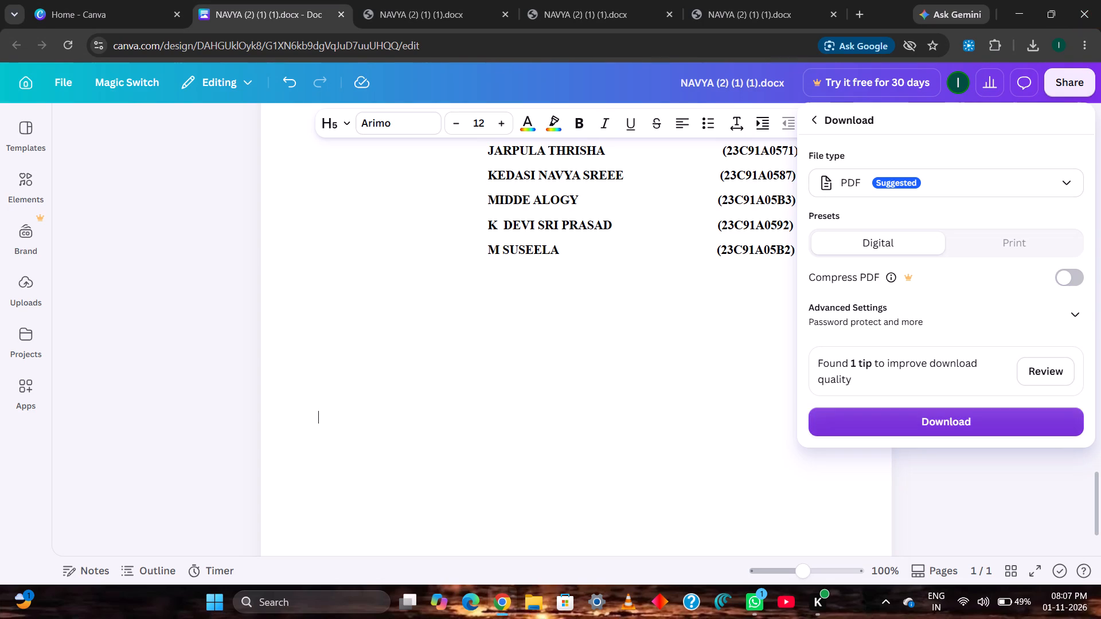
Download the document as a PDF with the Digital preset.
click(919, 413)
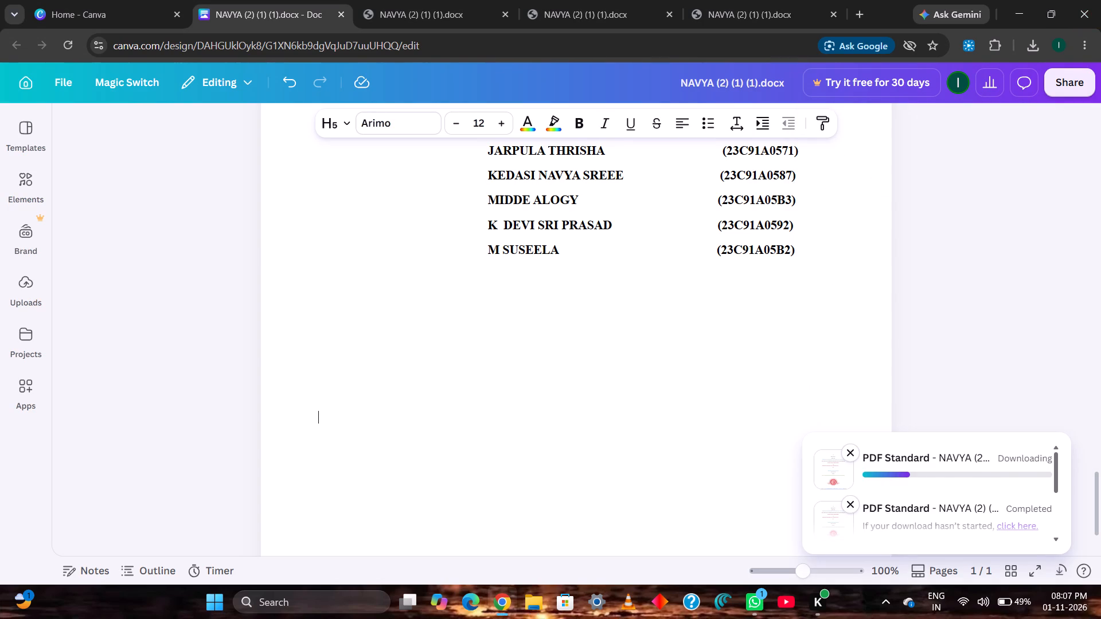
Open the downloaded PDF and review the layout of its cover, certificate, acknowledgement and declaration pages.
click(925, 92)
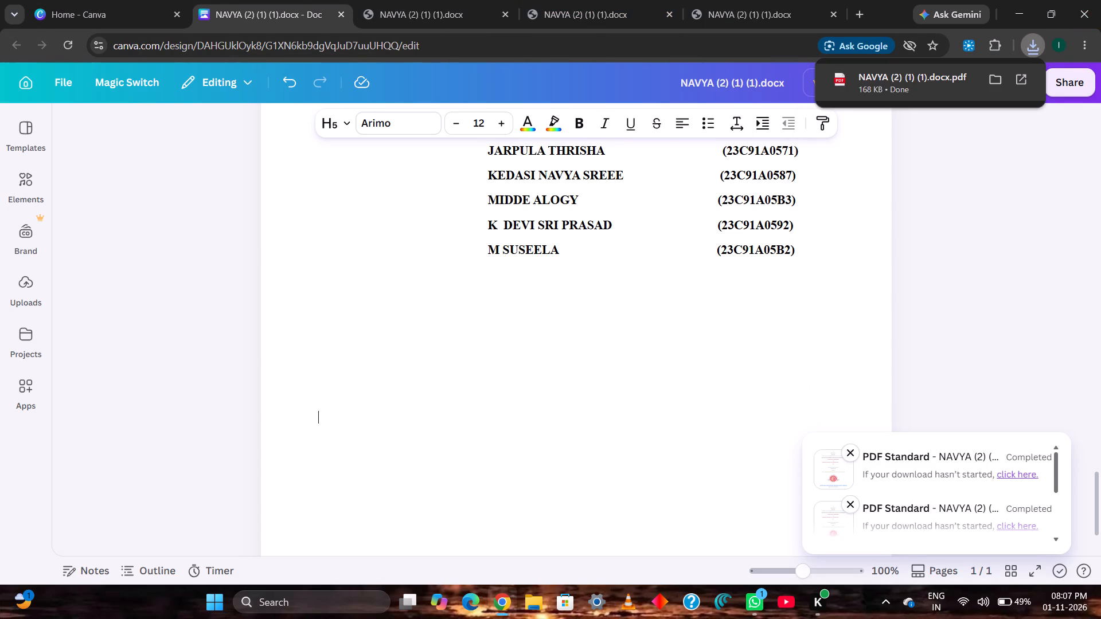
scroll(516, 260, down, 4)
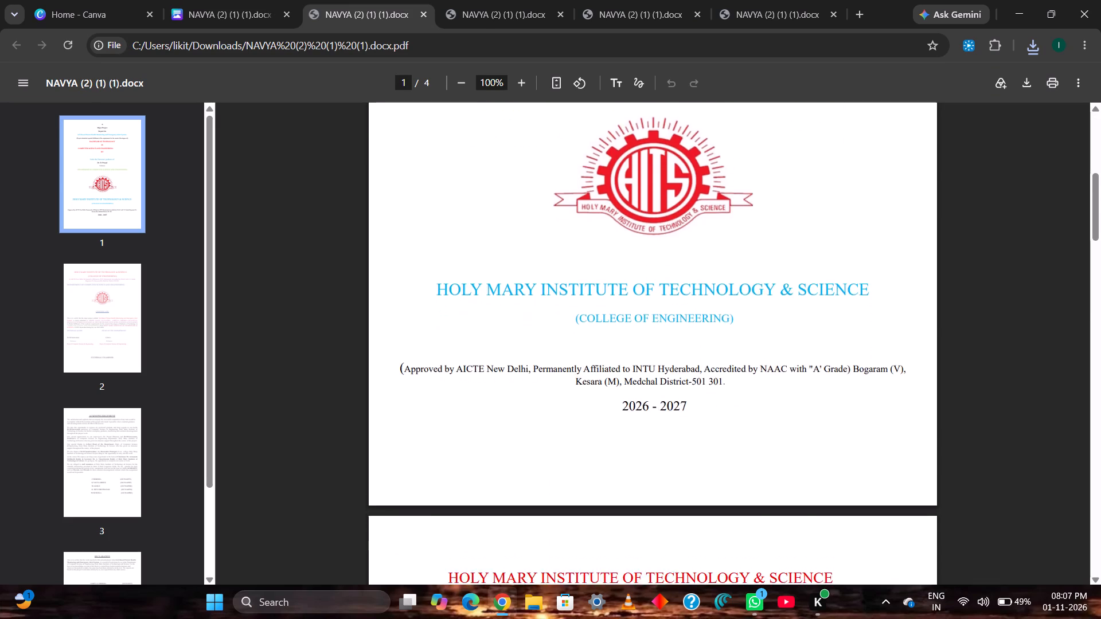
scroll(516, 260, down, 3)
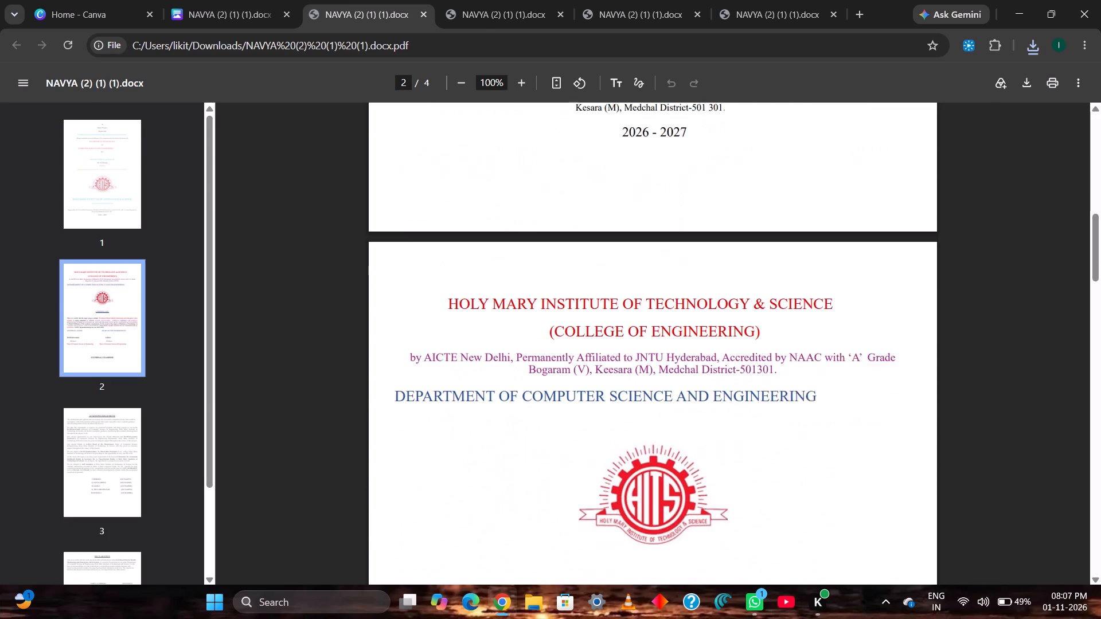
scroll(516, 260, down, 3)
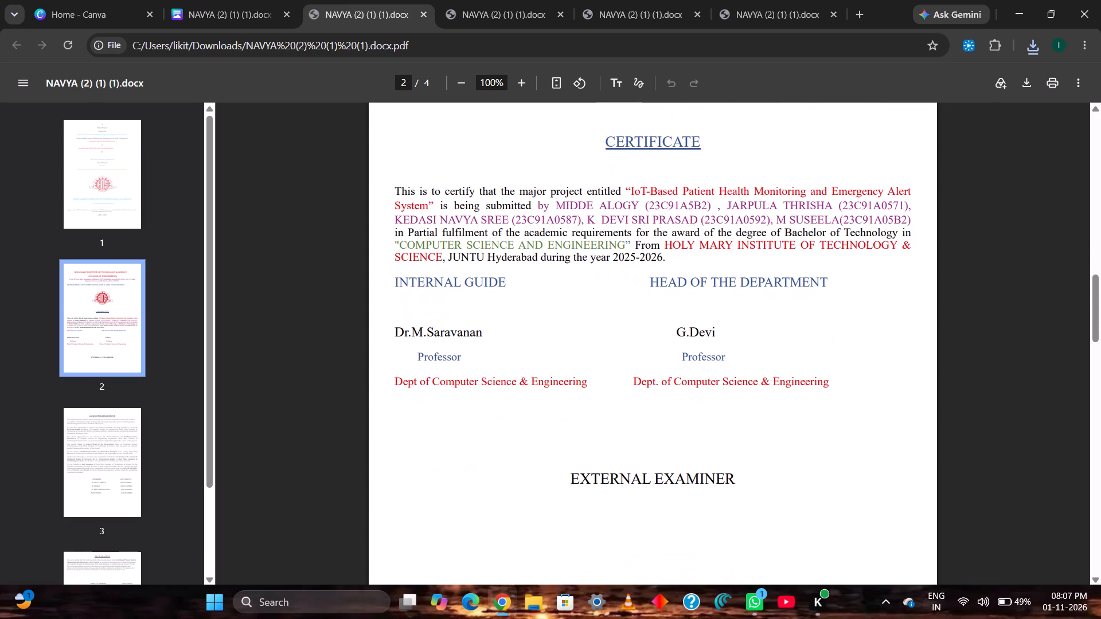
scroll(516, 260, down, 5)
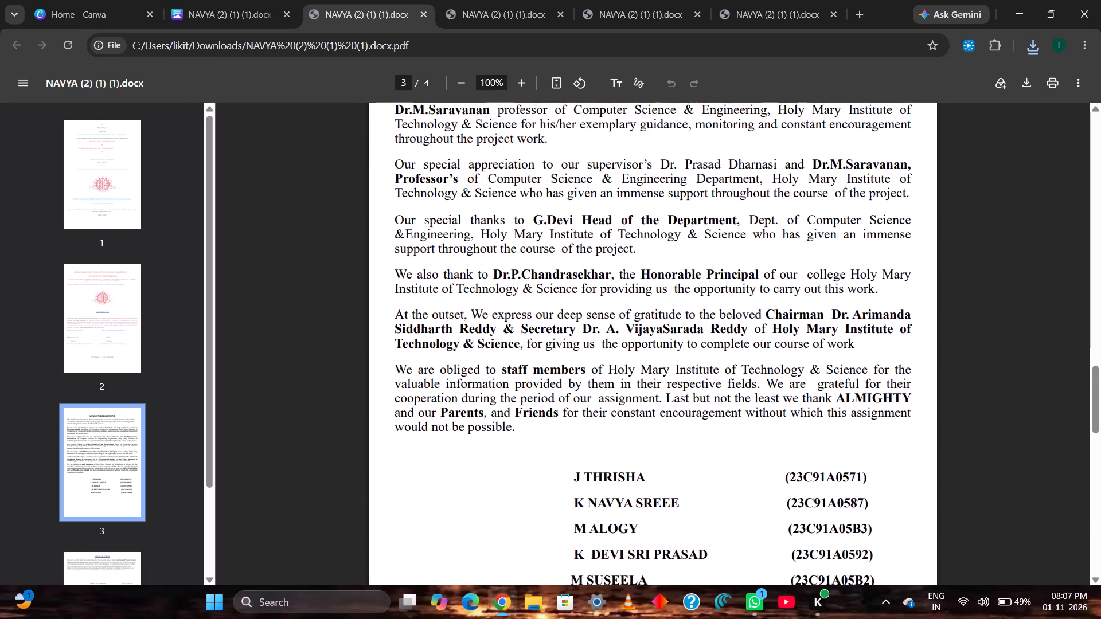
scroll(516, 260, down, 4)
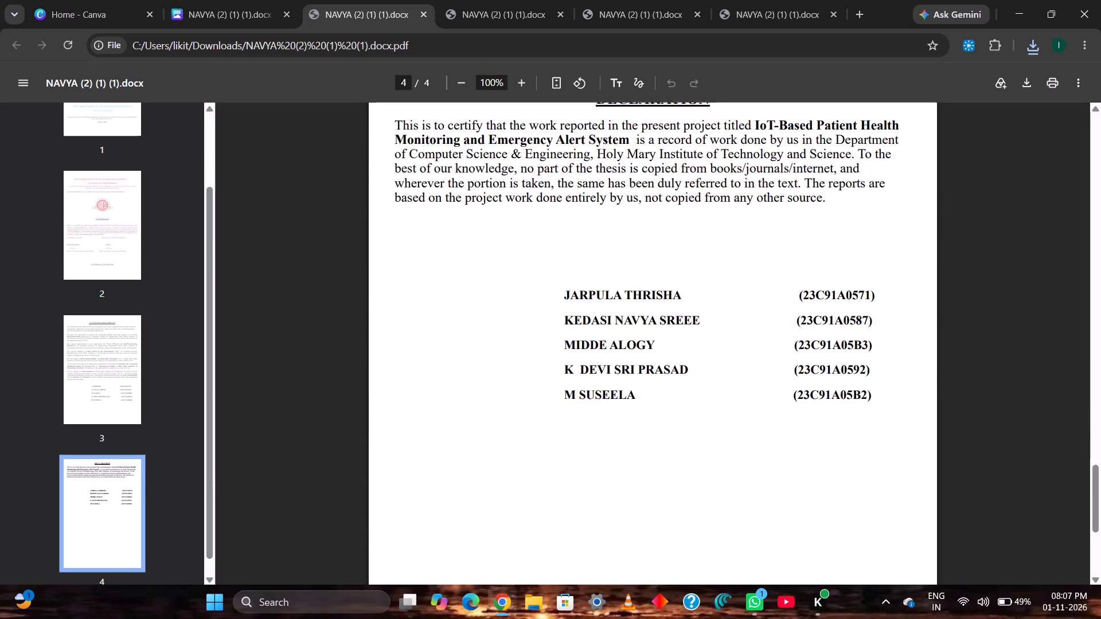
scroll(516, 260, up, 9)
scroll(516, 260, down, 4)
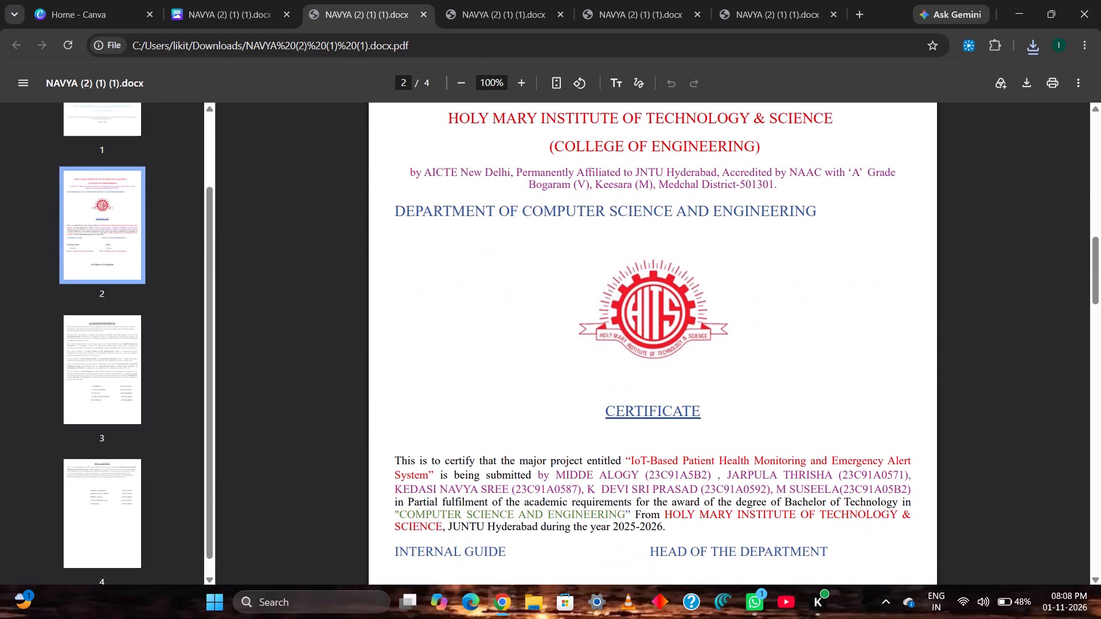
Look into the Downloads folder in File Explorer, and close the window to return to the Canva home page.
click(58, 0)
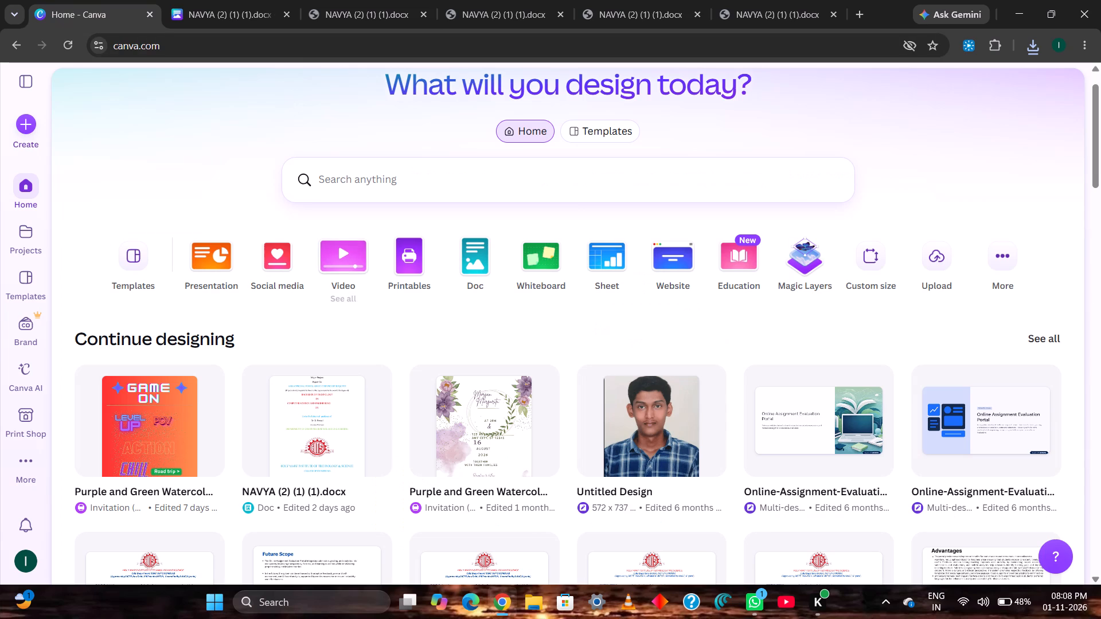
click(545, 618)
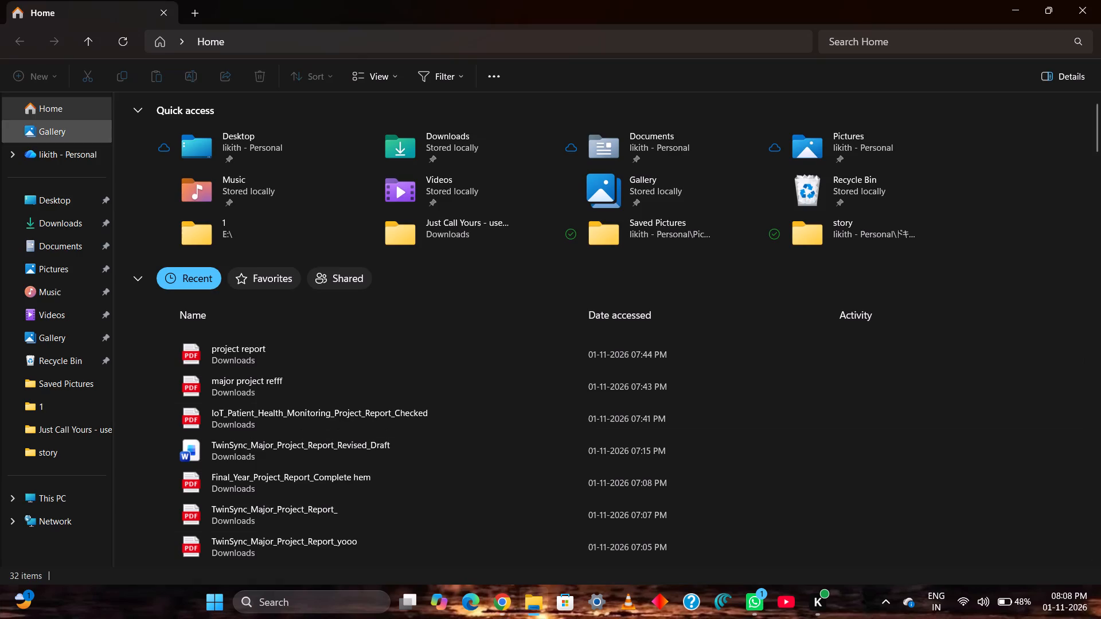
drag(42, 210, 35, 229)
click(35, 229)
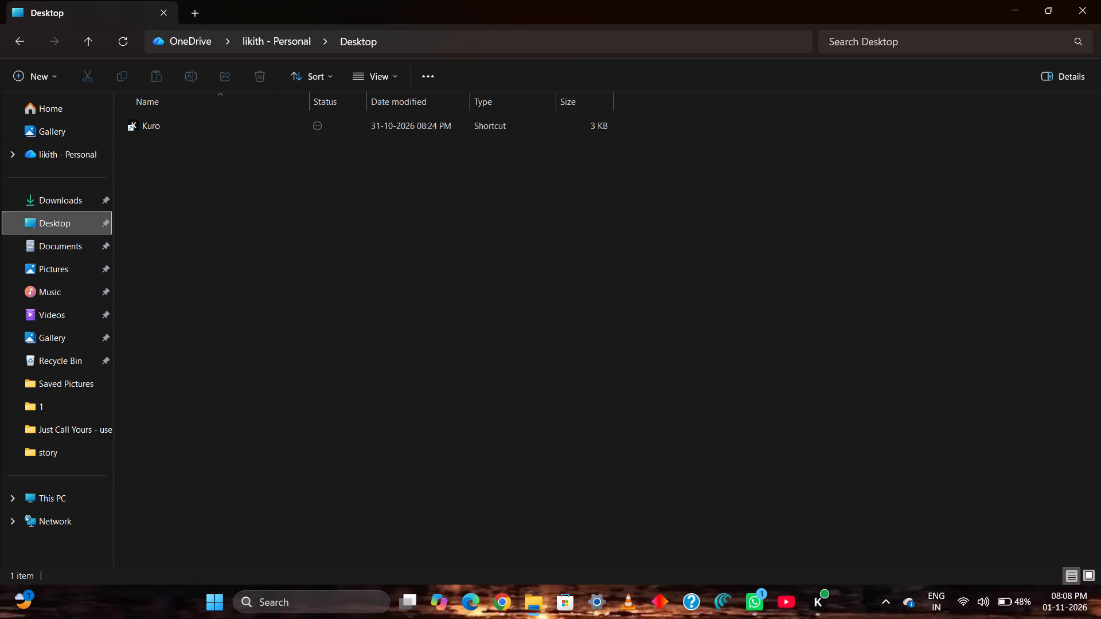
click(83, 206)
click(1100, 0)
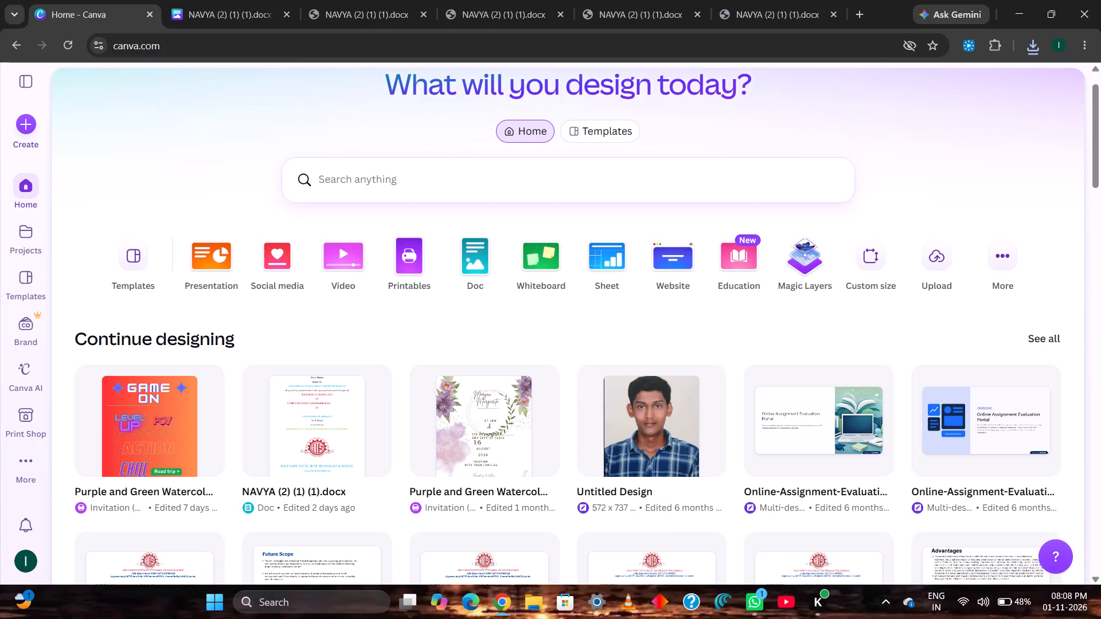
Return to the report document, and open the PDF "TwinSync_Major_Project_Report_yooo" from the Downloads folder in File Explorer.
click(198, 3)
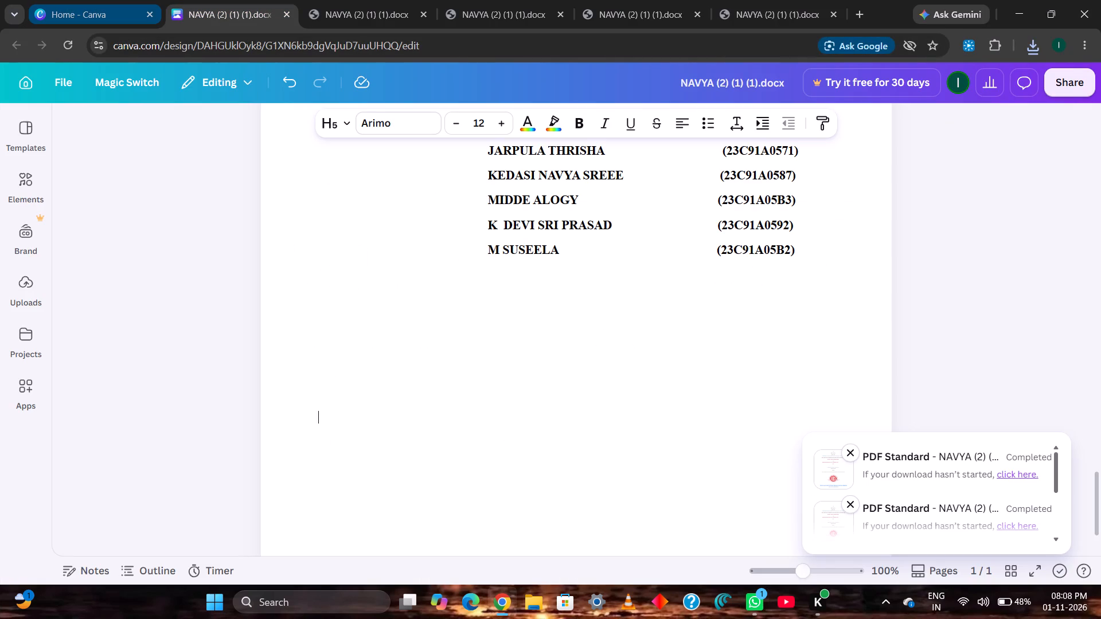
scroll(600, 261, up, 4)
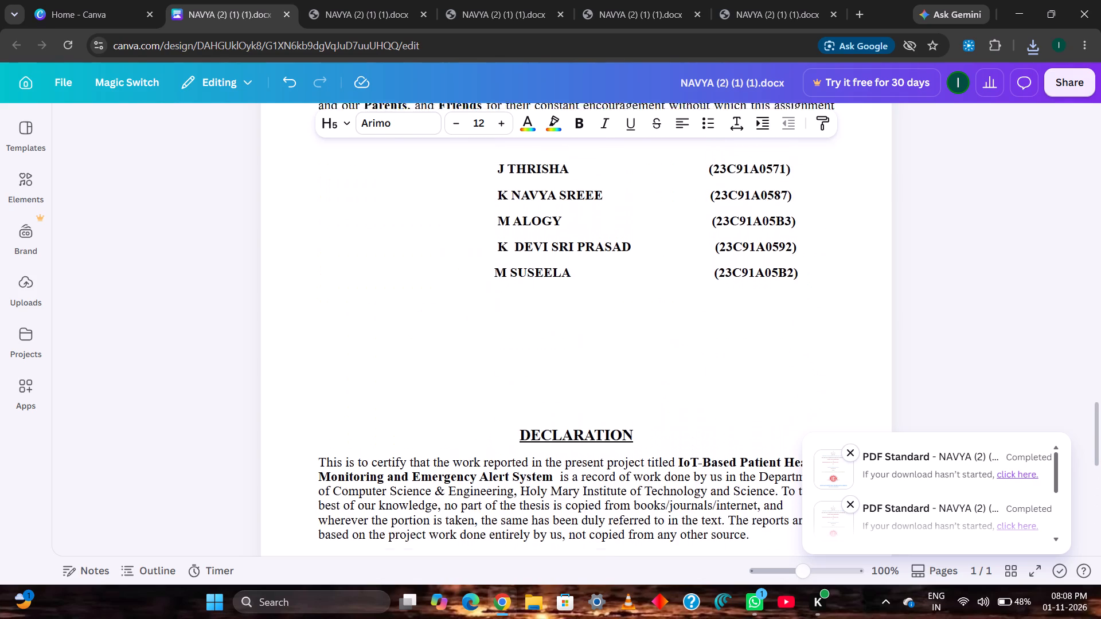
scroll(600, 261, up, 2)
click(542, 601)
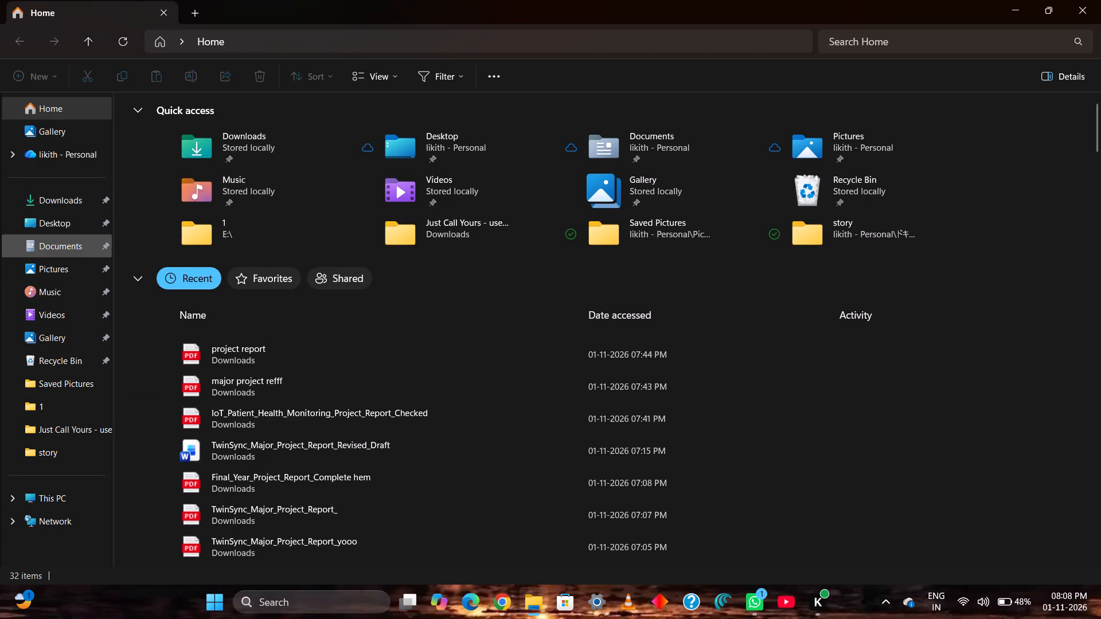
click(52, 210)
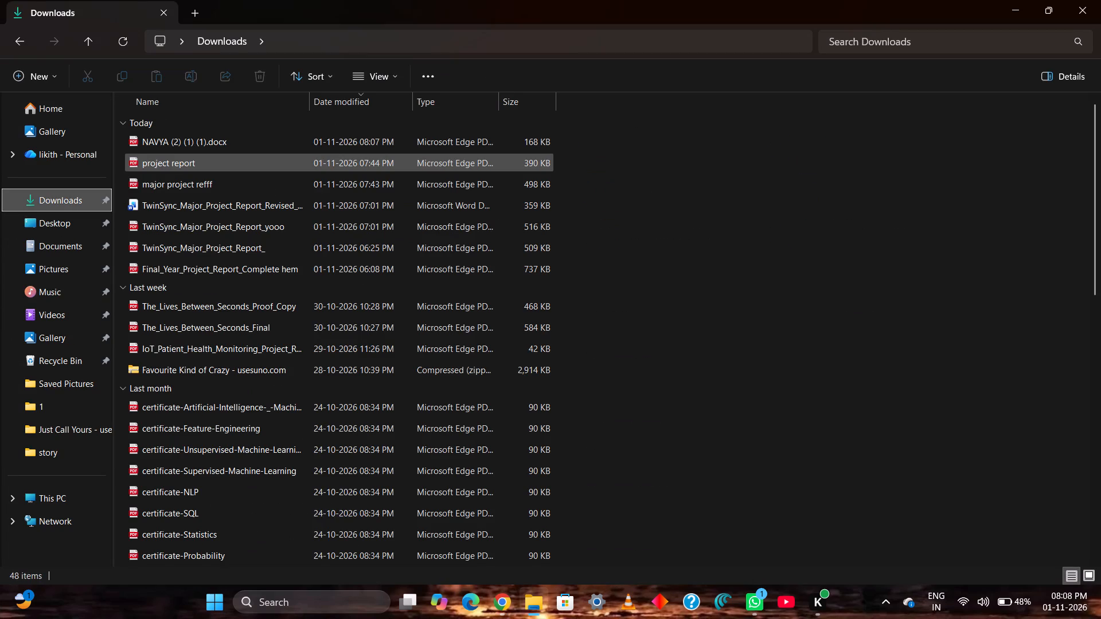
double_click(221, 227)
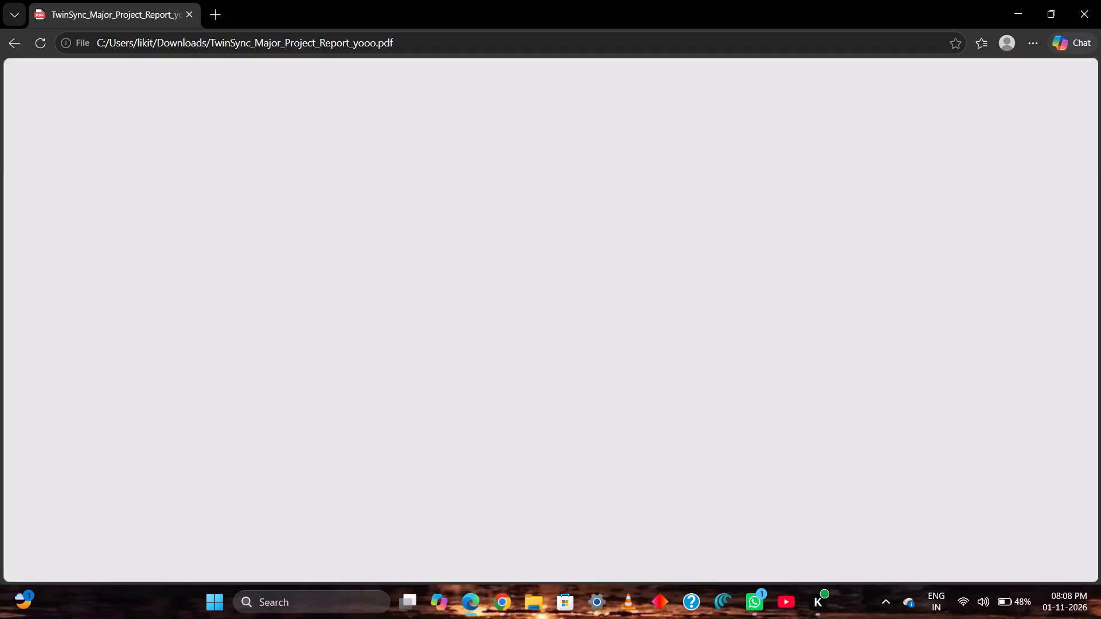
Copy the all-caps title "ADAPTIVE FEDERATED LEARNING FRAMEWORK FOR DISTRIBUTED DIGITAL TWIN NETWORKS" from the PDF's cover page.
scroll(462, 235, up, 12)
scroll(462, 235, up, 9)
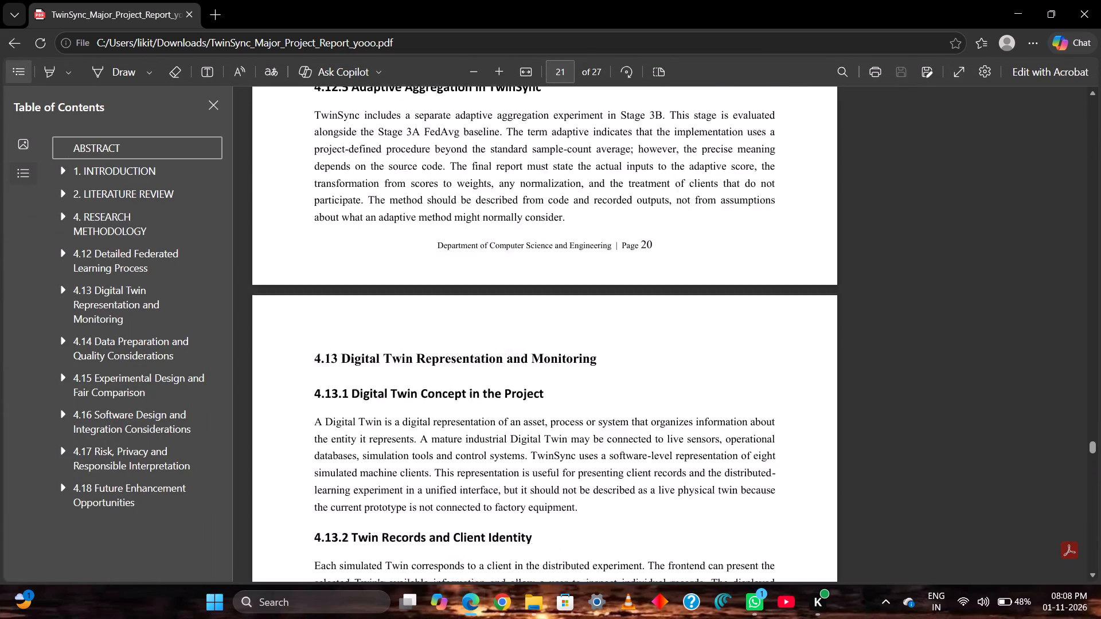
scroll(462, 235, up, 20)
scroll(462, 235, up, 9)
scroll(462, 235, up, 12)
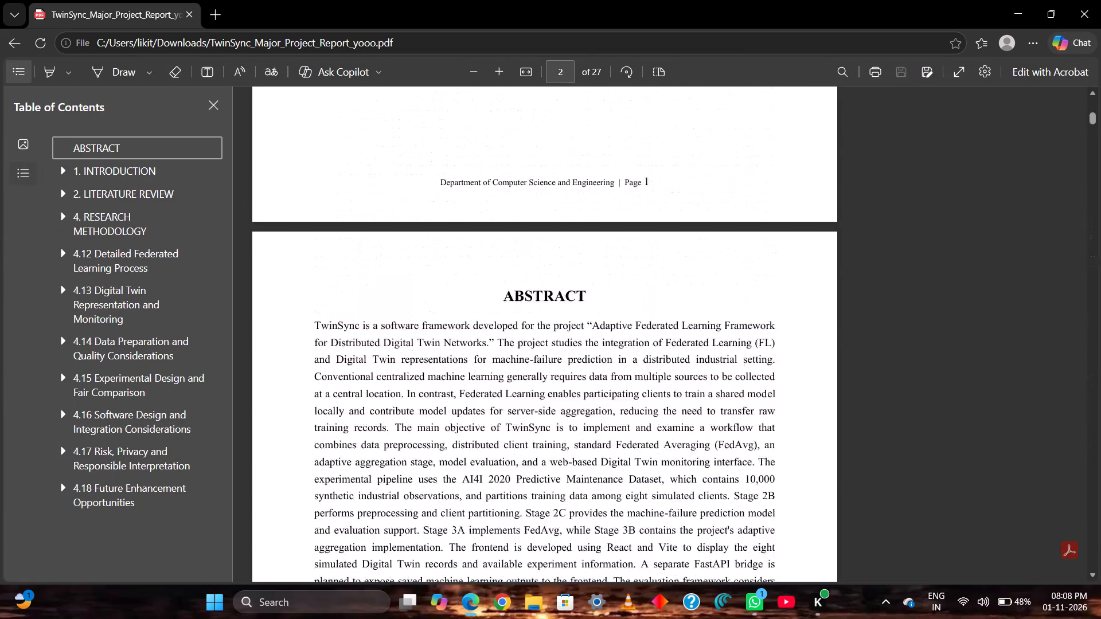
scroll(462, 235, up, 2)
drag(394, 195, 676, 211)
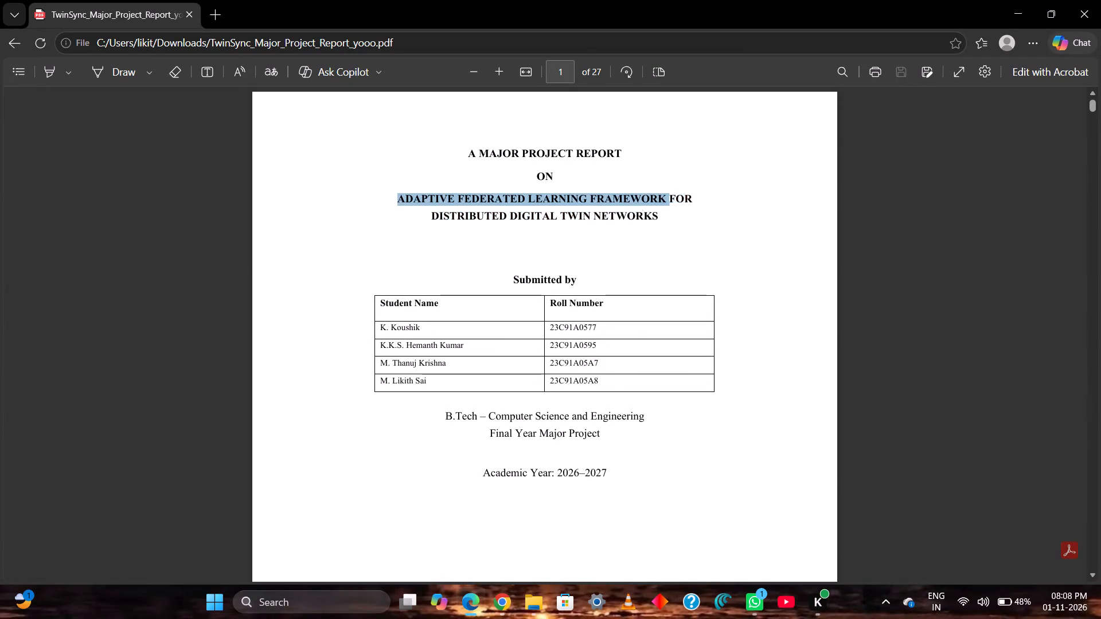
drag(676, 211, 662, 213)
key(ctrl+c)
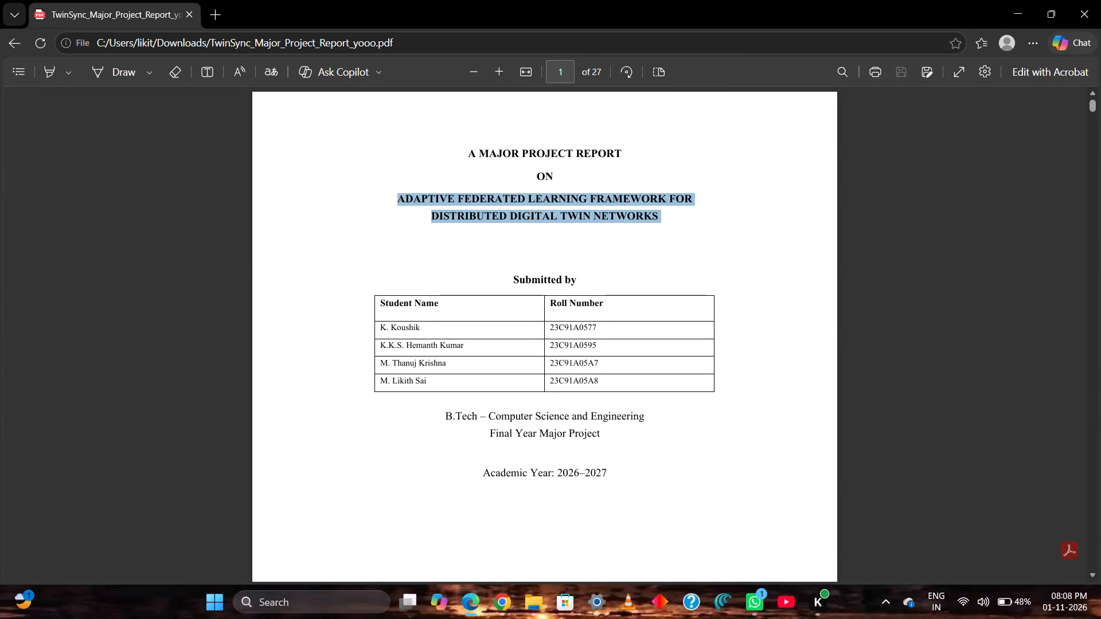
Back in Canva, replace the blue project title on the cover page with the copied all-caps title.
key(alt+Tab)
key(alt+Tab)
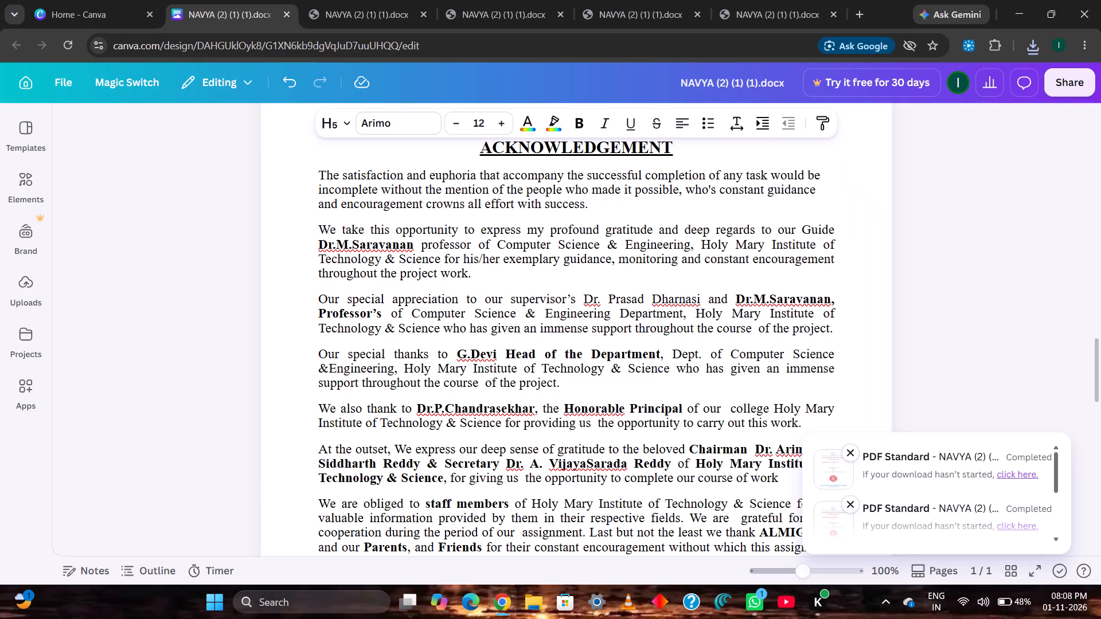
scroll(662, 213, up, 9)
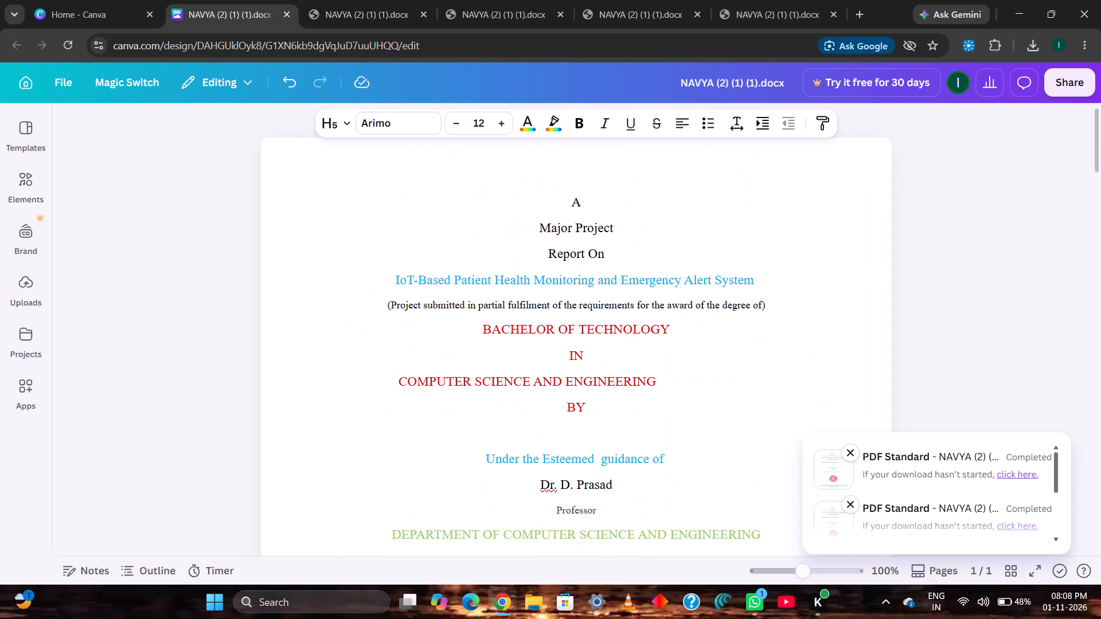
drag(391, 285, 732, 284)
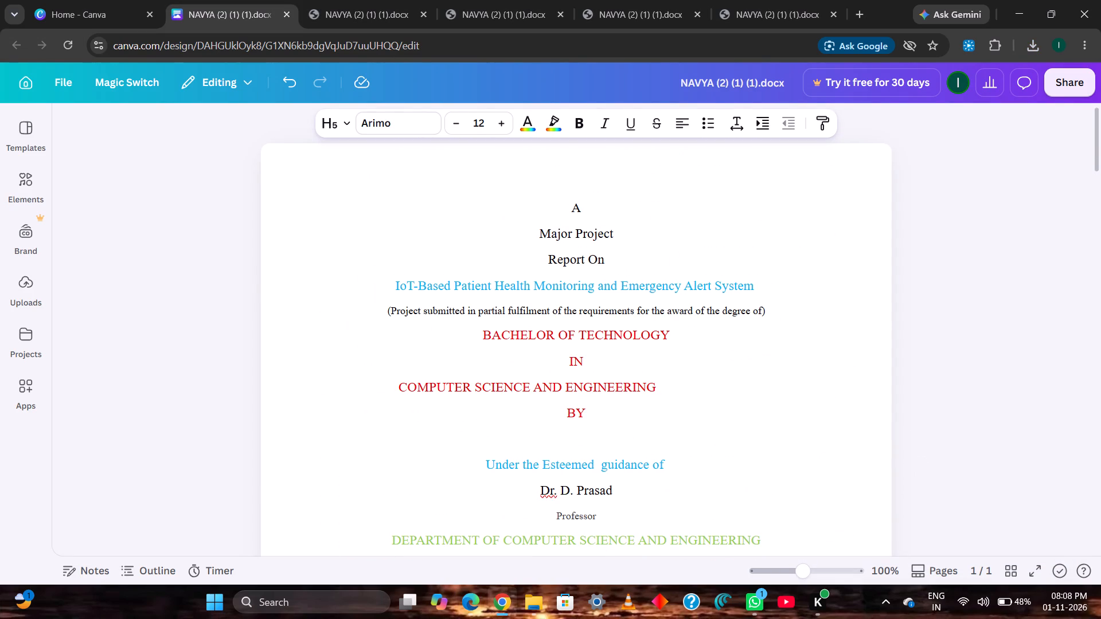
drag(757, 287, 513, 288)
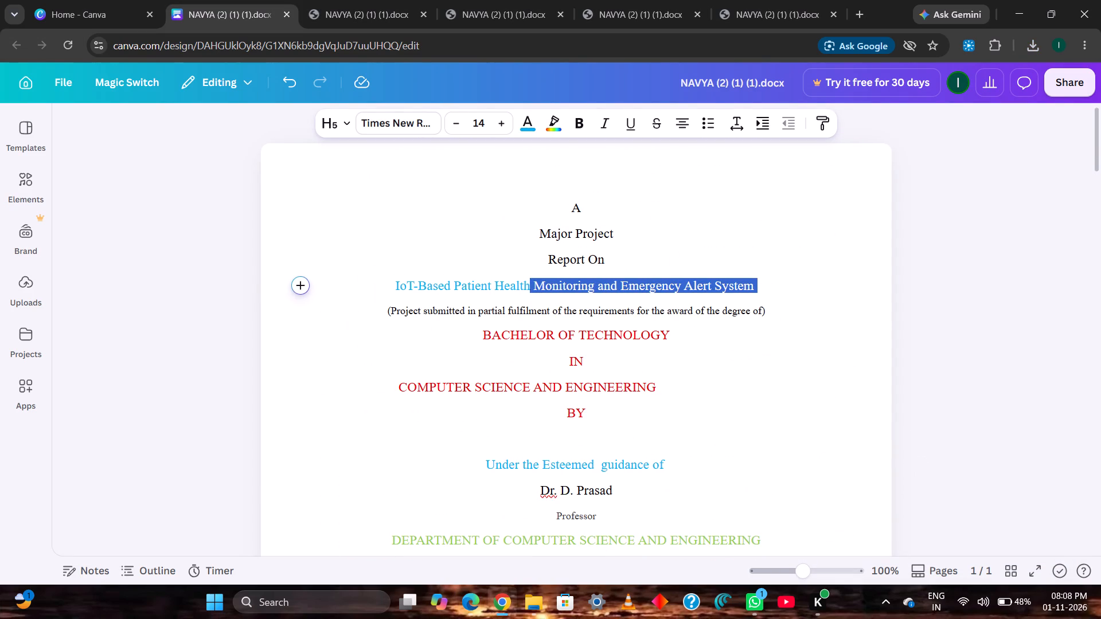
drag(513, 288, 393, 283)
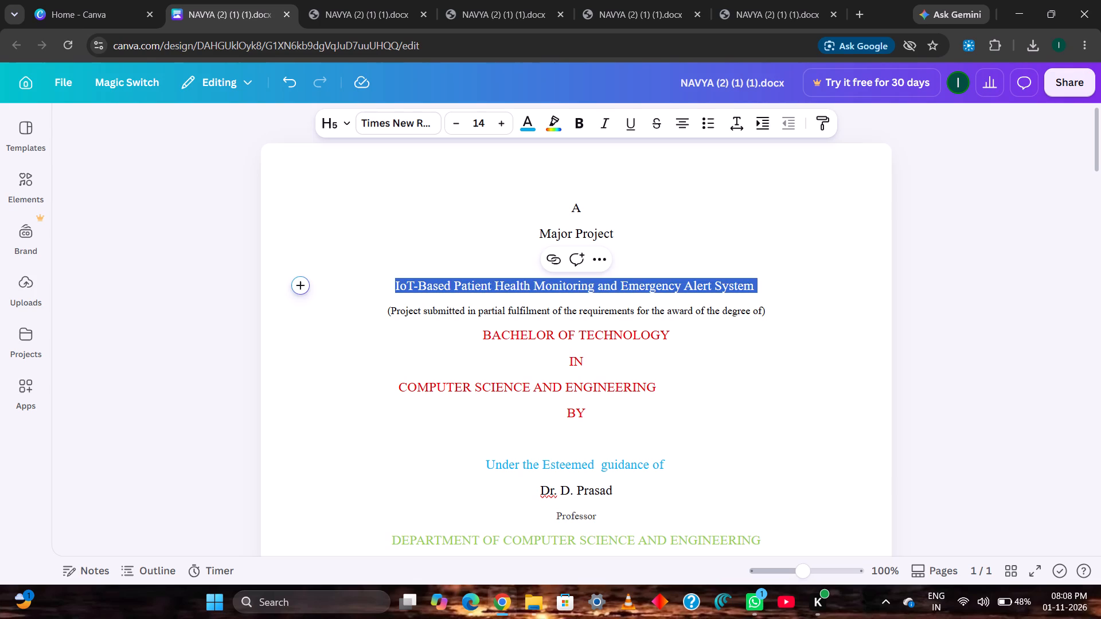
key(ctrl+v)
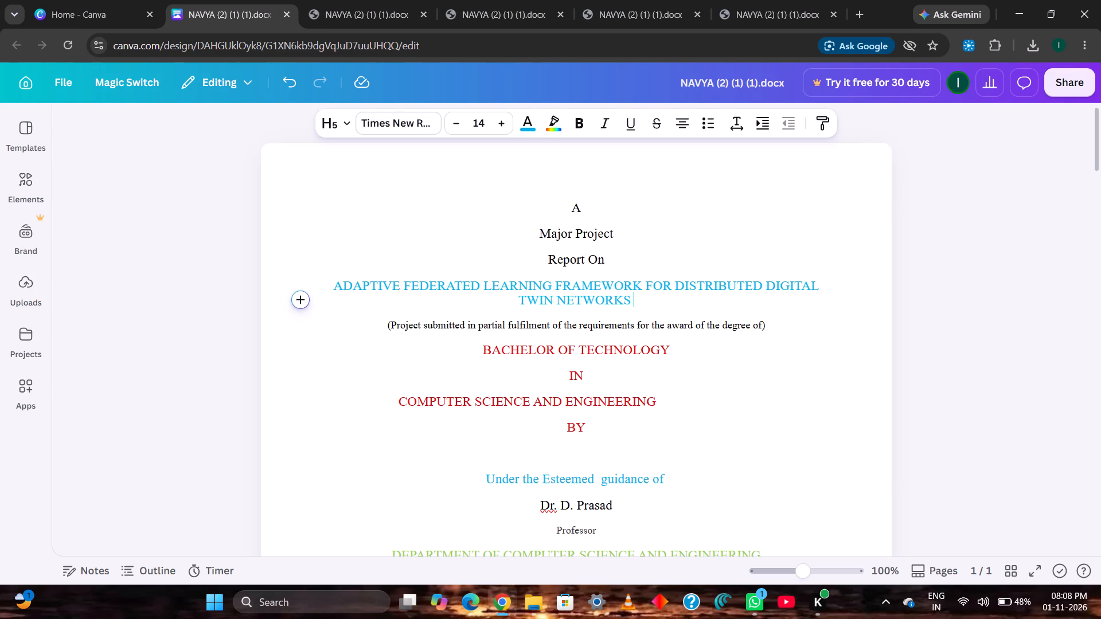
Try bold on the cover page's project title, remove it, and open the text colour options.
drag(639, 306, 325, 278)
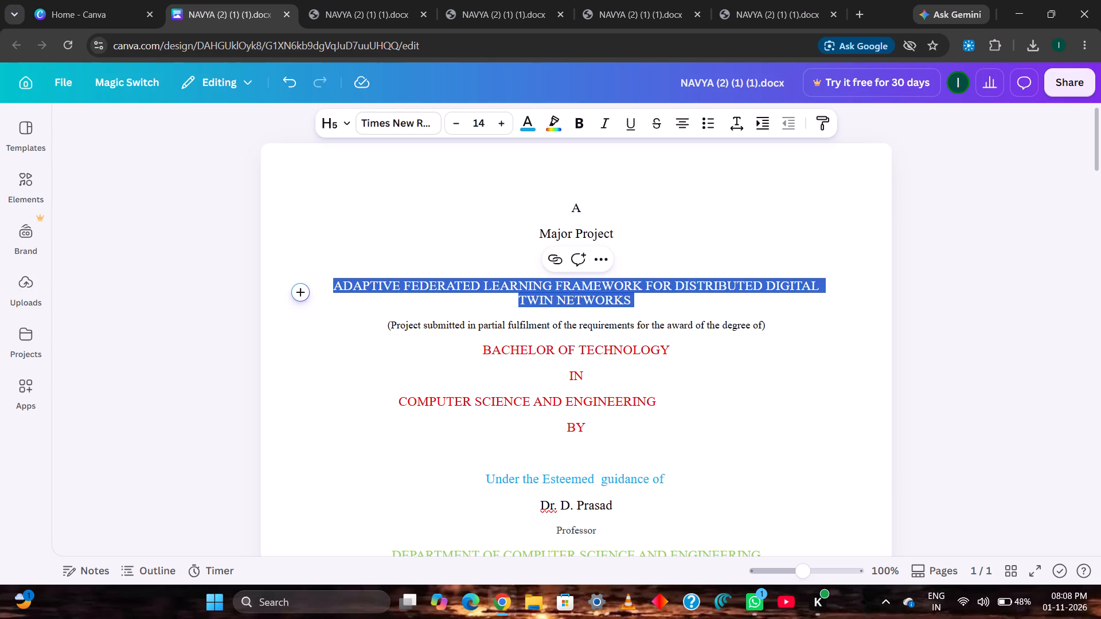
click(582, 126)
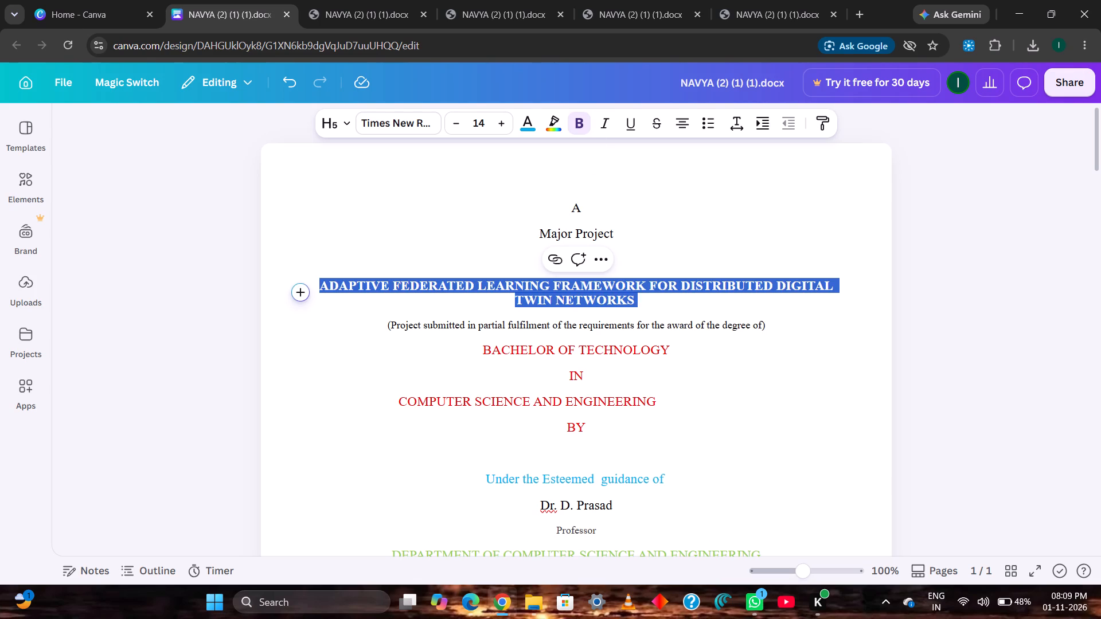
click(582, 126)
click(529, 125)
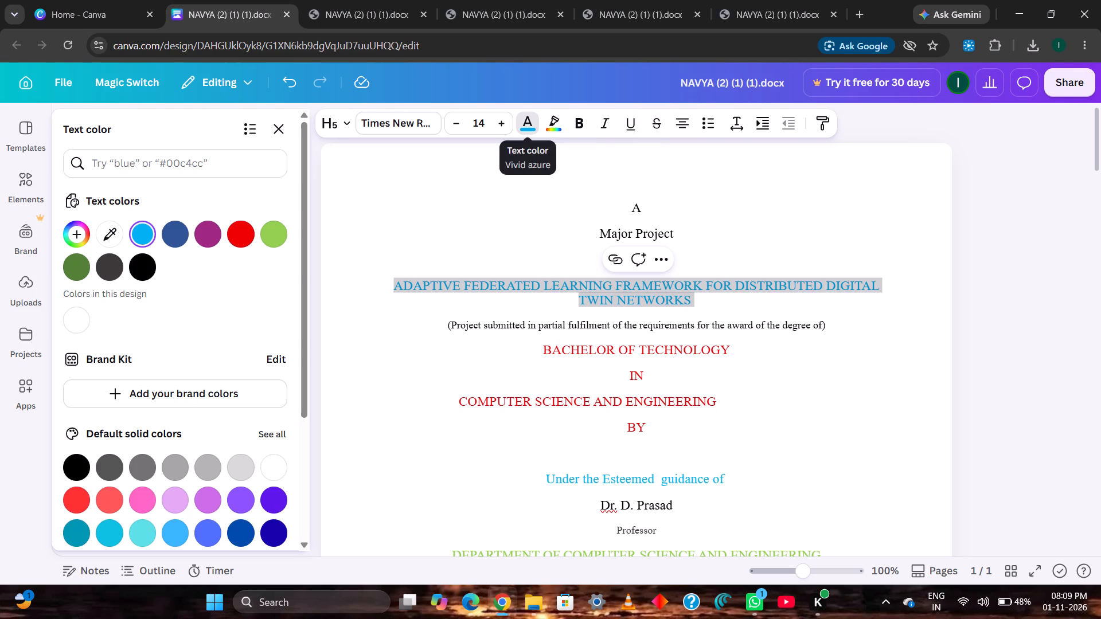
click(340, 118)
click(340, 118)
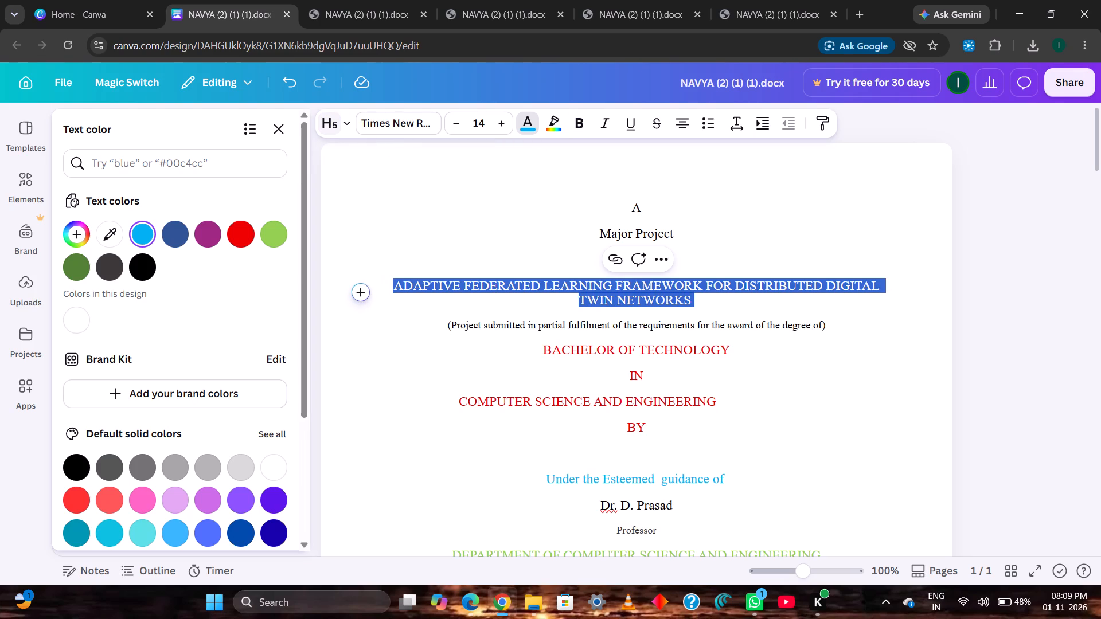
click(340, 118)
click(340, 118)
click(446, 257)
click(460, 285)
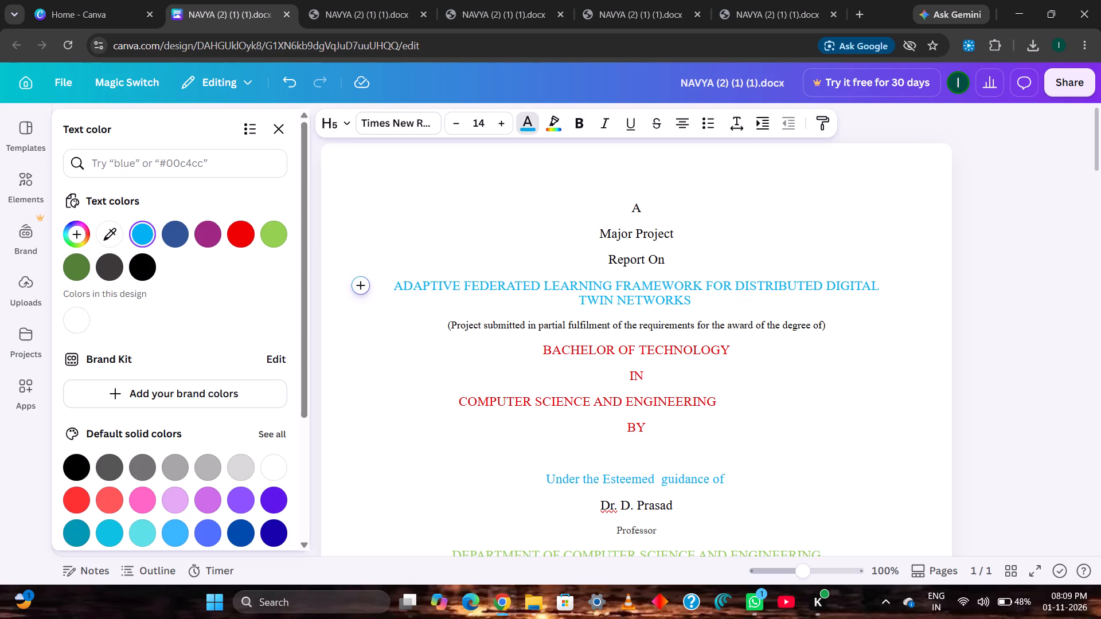
Replace the all-caps cover title with the mixed-case "Adaptive Federated Learning Framework for Distributed Digital Twin Networks." copied from the TwinSync PDF's abstract.
key(alt+Tab)
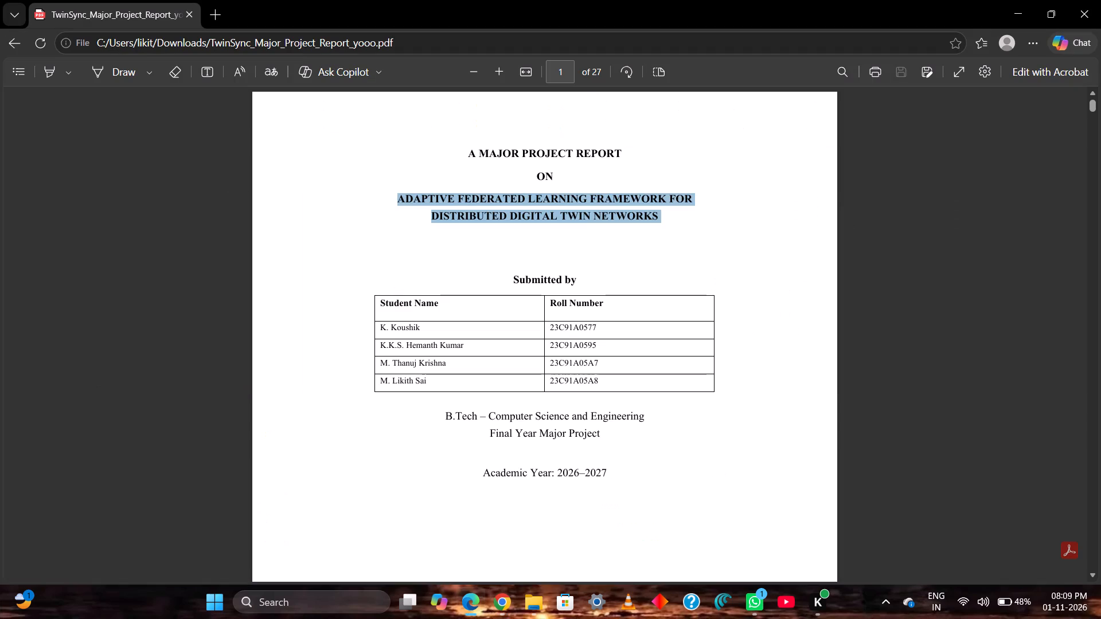
click(381, 432)
scroll(381, 432, down, 6)
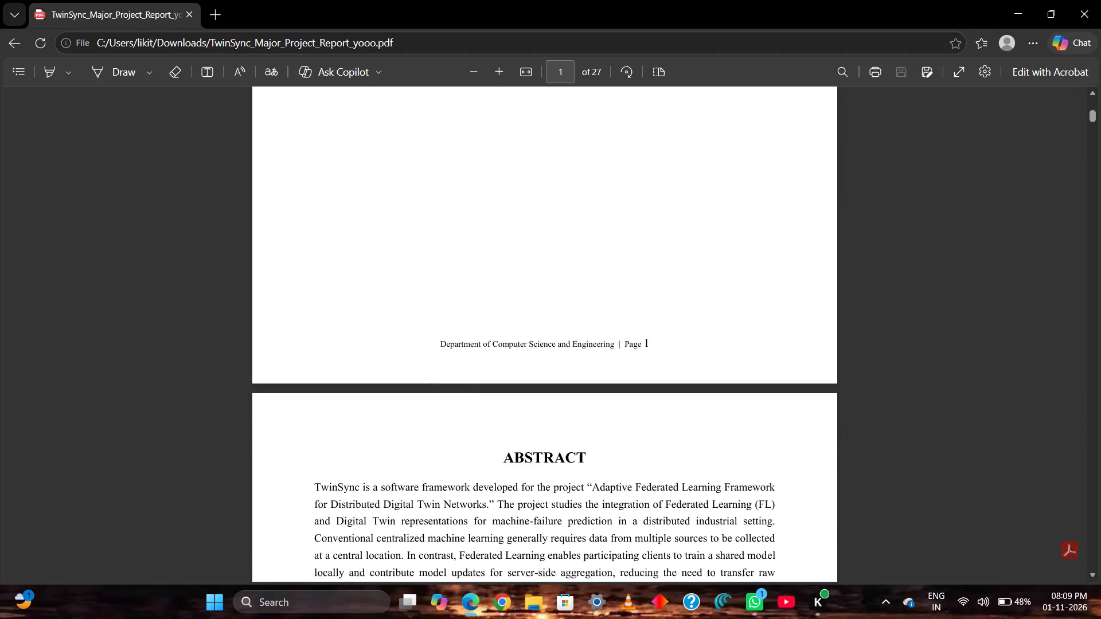
scroll(381, 432, down, 1)
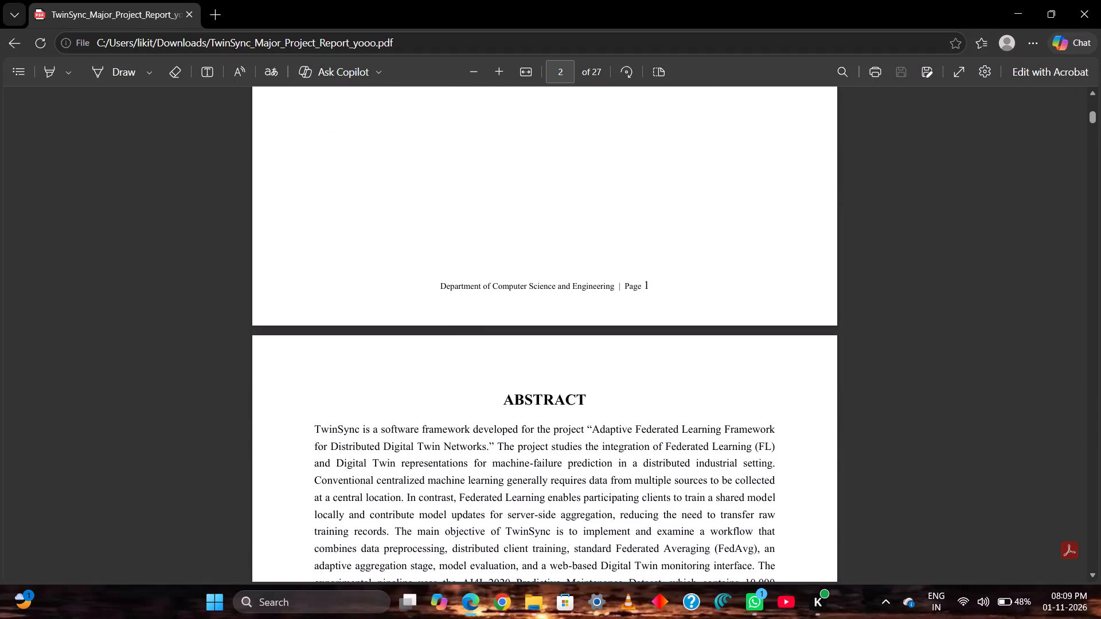
drag(593, 427, 487, 445)
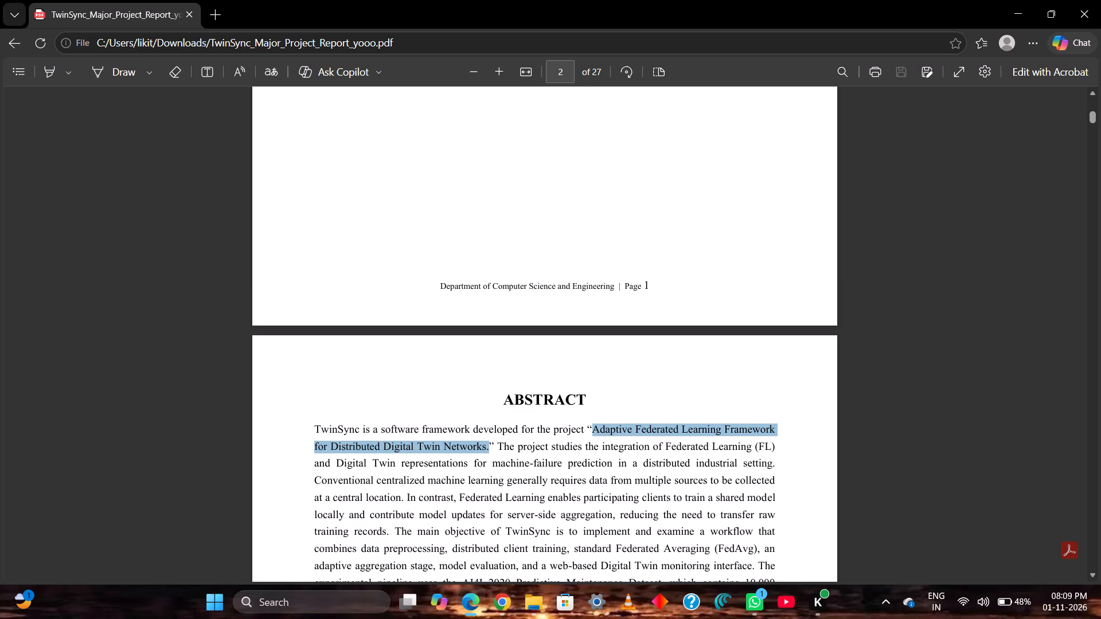
key(ctrl+c)
key(alt+Tab)
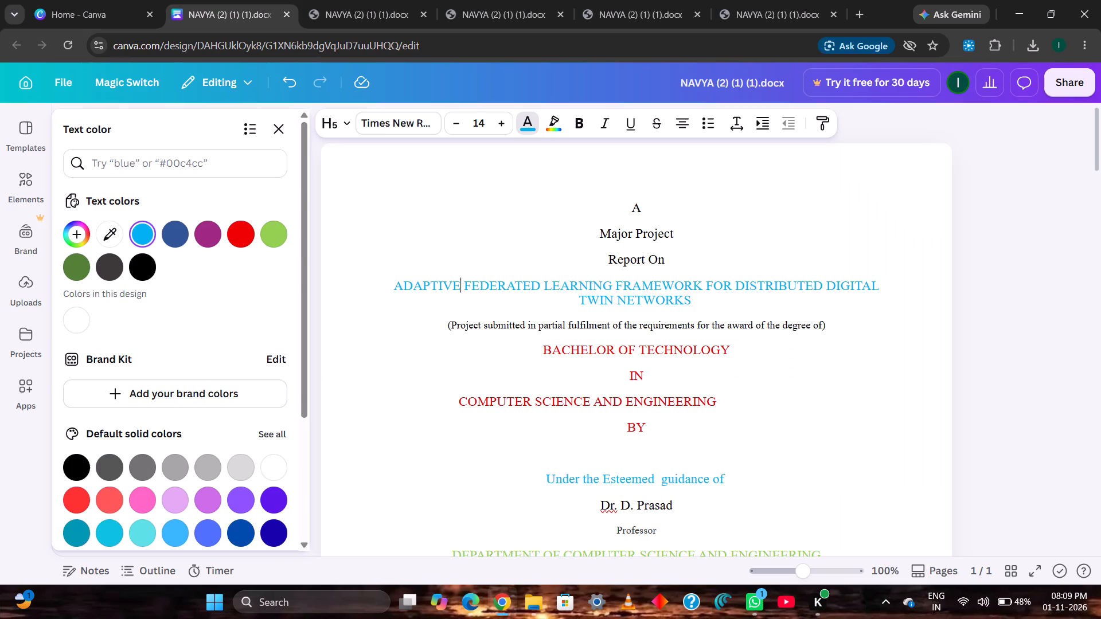
drag(398, 277, 722, 273)
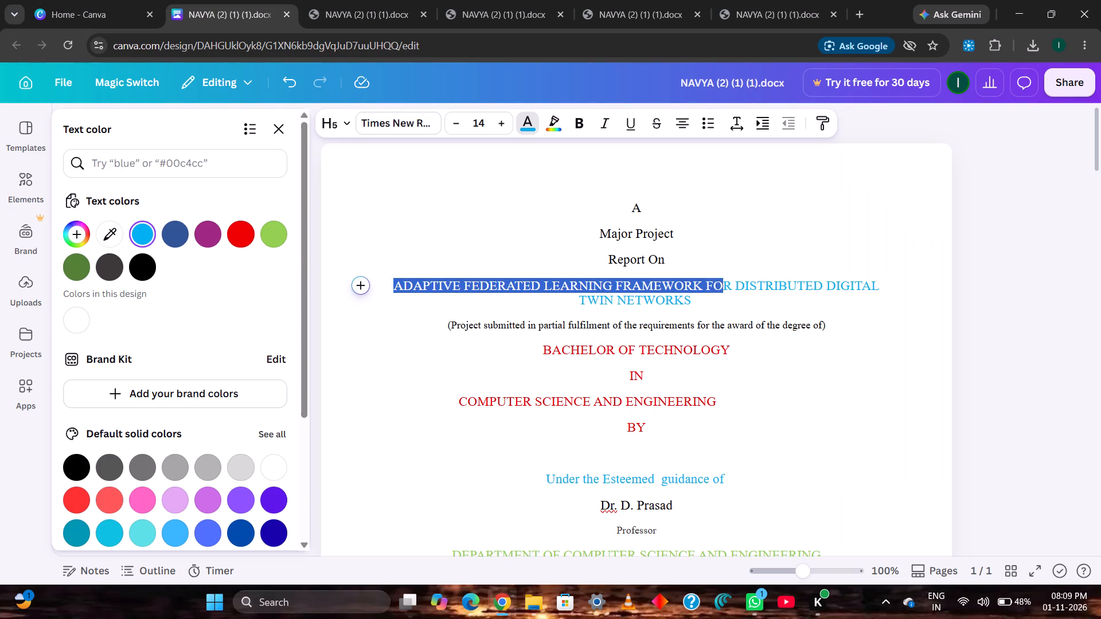
drag(722, 273, 713, 299)
key(ctrl+v)
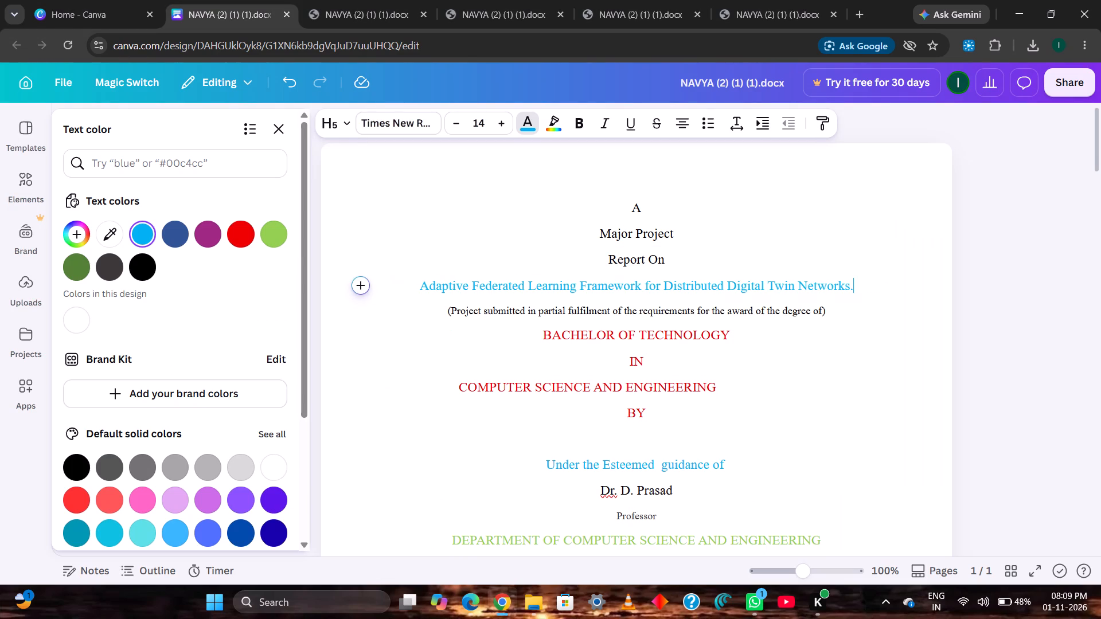
click(805, 379)
Replace the guide's name under "Under the Esteemed guidance of" on the cover page with the internal guide's name copied from the certificate page.
scroll(805, 379, down, 3)
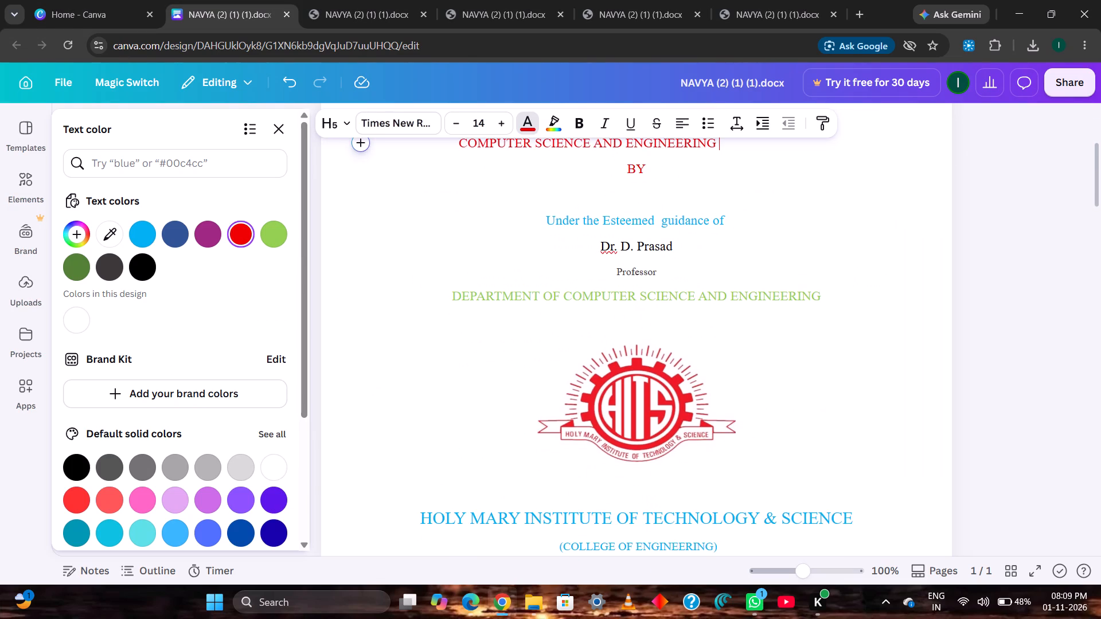
drag(680, 241, 675, 242)
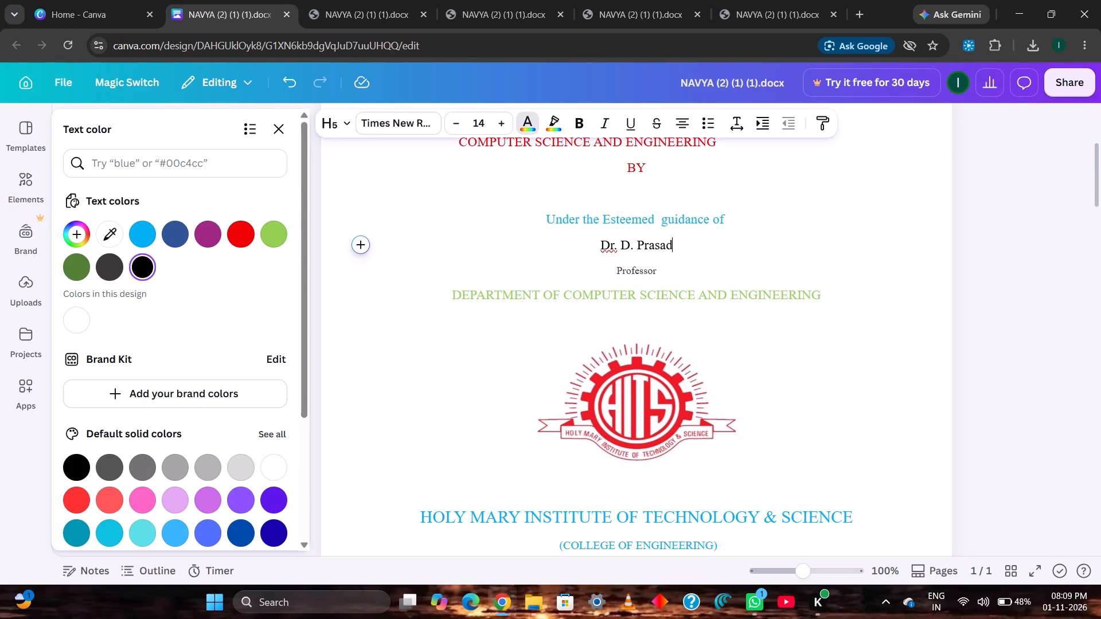
drag(675, 242, 600, 242)
key(BackSpace)
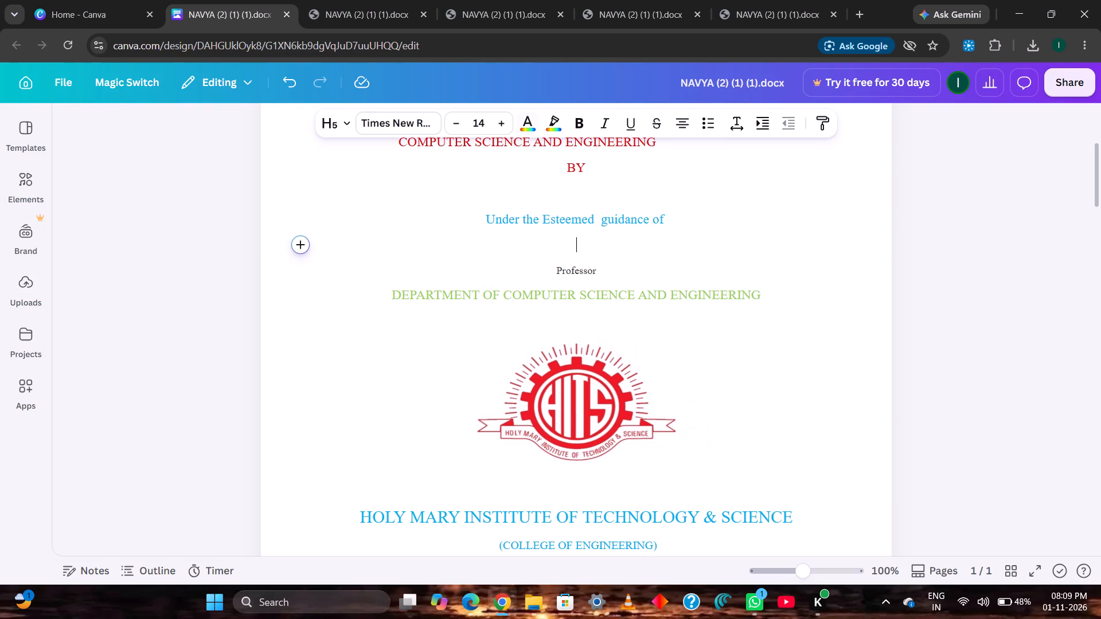
scroll(617, 359, down, 9)
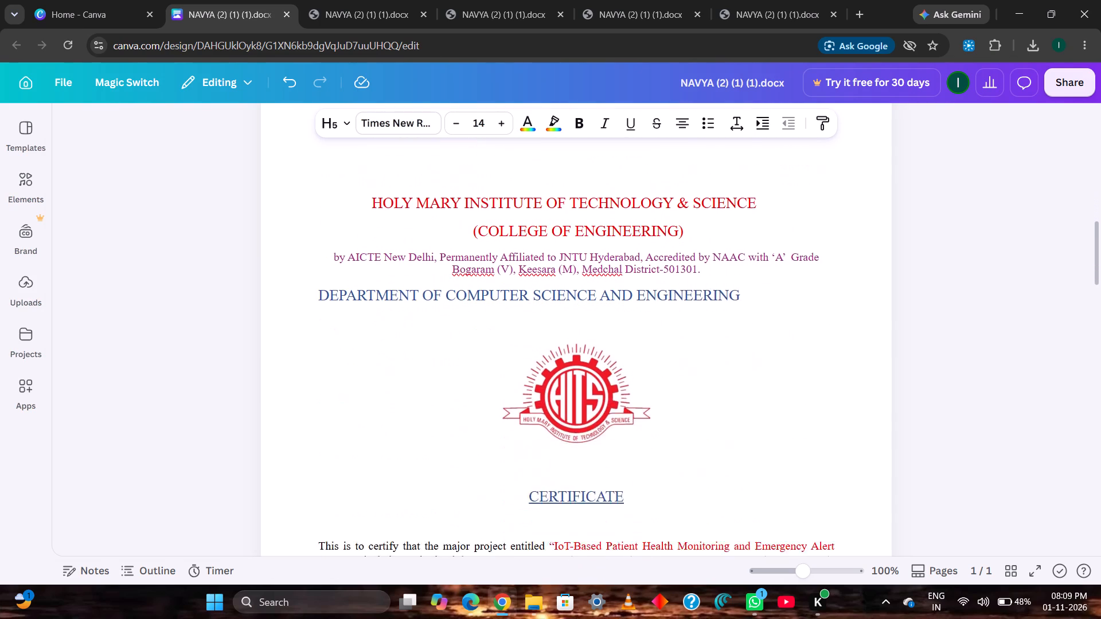
scroll(617, 359, down, 2)
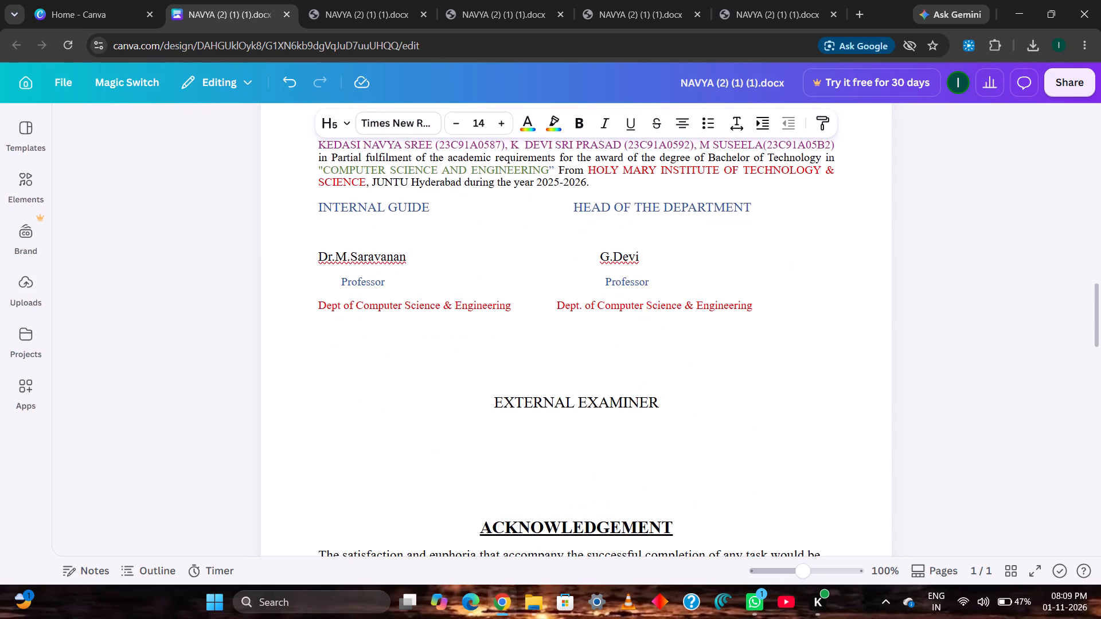
drag(411, 258, 322, 252)
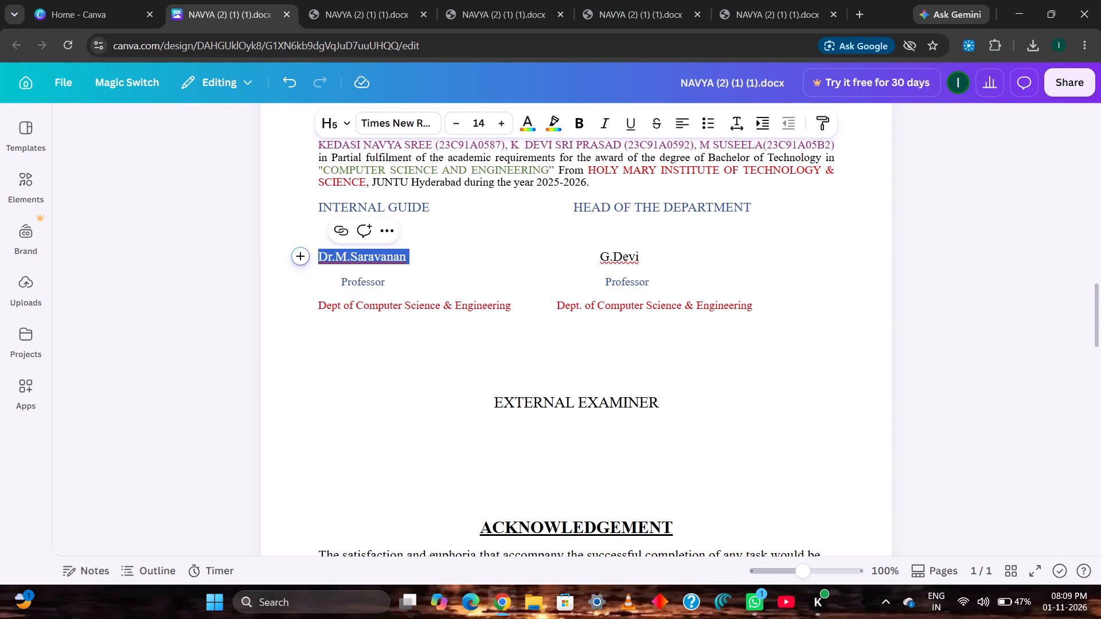
key(ctrl+c)
scroll(612, 277, up, 7)
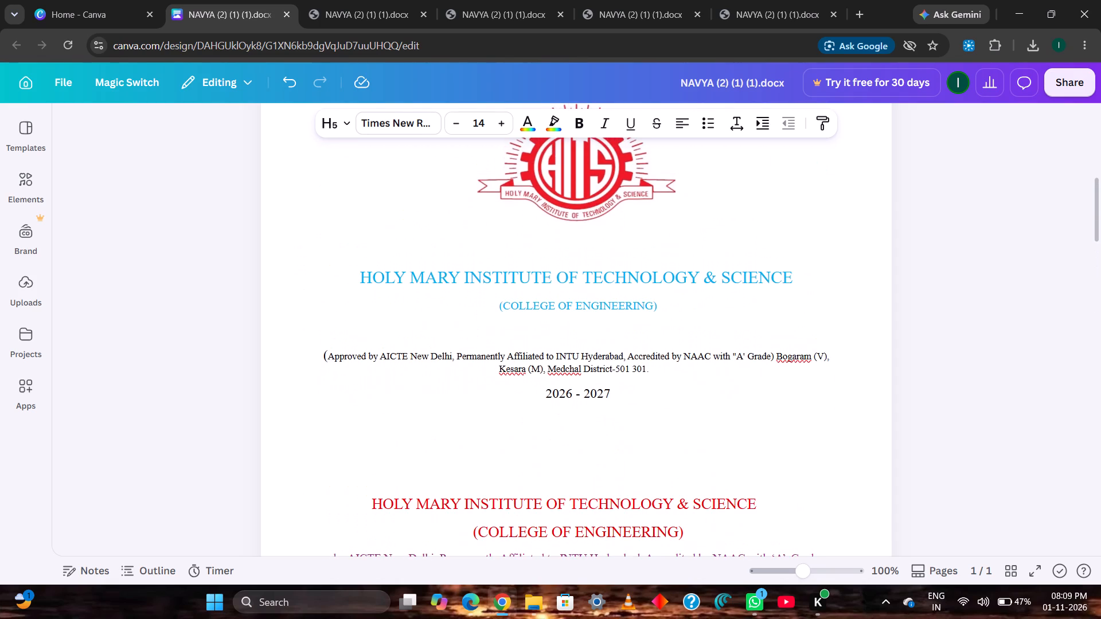
scroll(573, 350, up, 2)
click(574, 209)
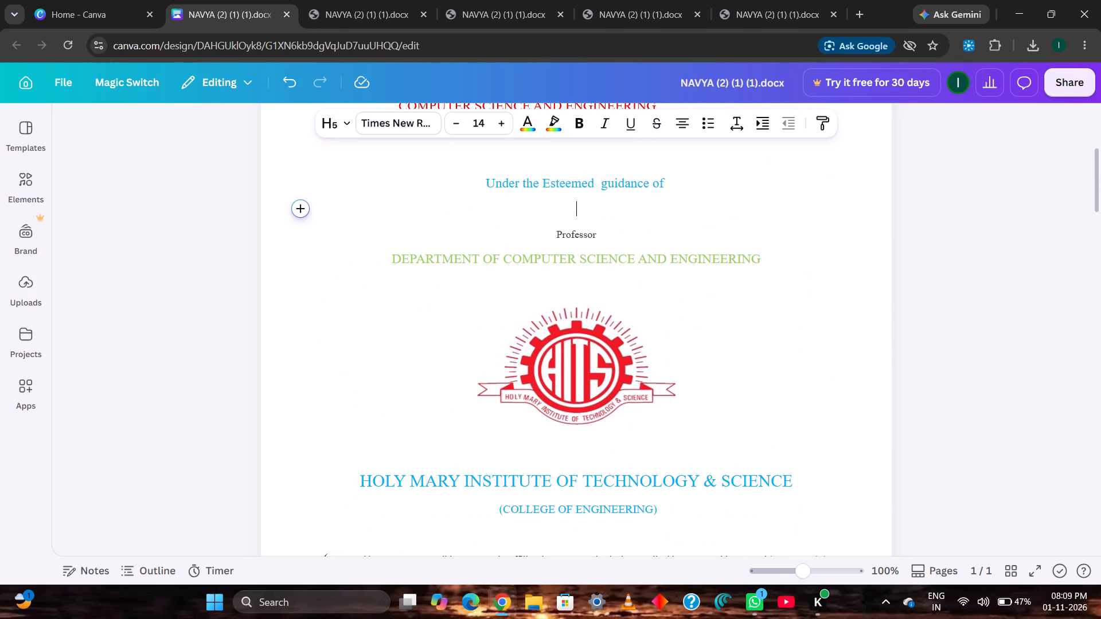
key(ctrl+v)
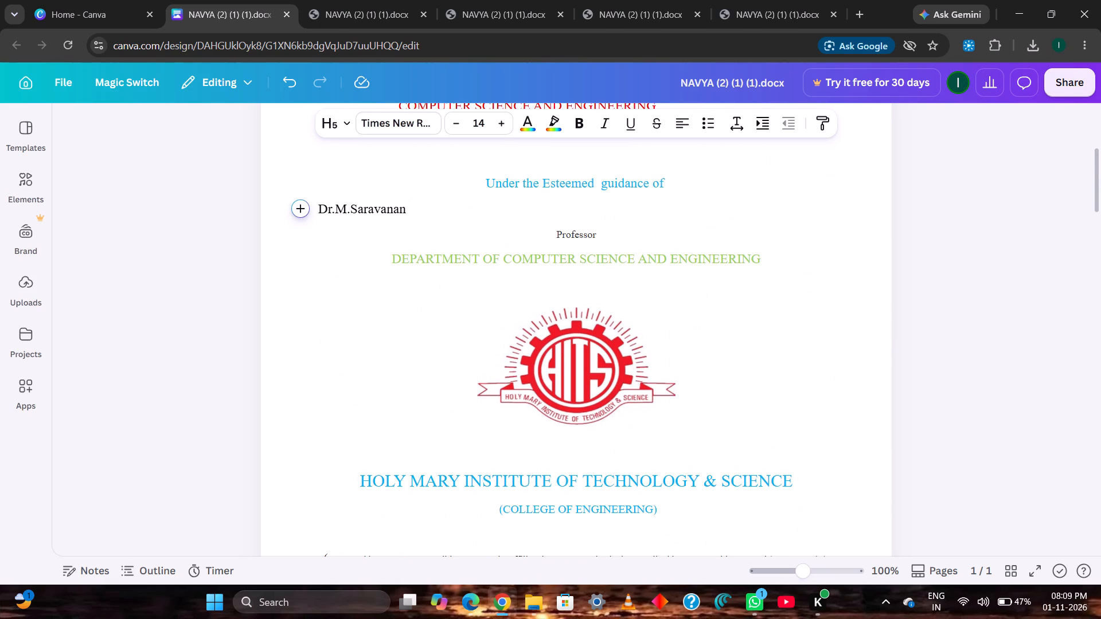
Insert leading spaces before the new guide's name on the cover page so it sits centred above "Professor".
key(Left)
key(Left)
key(Left)
key(Left)
key(Left)
key(Left)
key(Left)
key(Left)
key(Left)
key(Left)
key(Left)
key(Left)
key(Left)
key(Left)
key(Left)
key(space)
key(space)
key(space)
key(space)
key(space)
key(space)
key(space)
key(space)
key(space)
key(space)
key(space)
key(space)
key(space)
key(space)
key(space)
key(space)
key(space)
key(space)
key(space)
key(space)
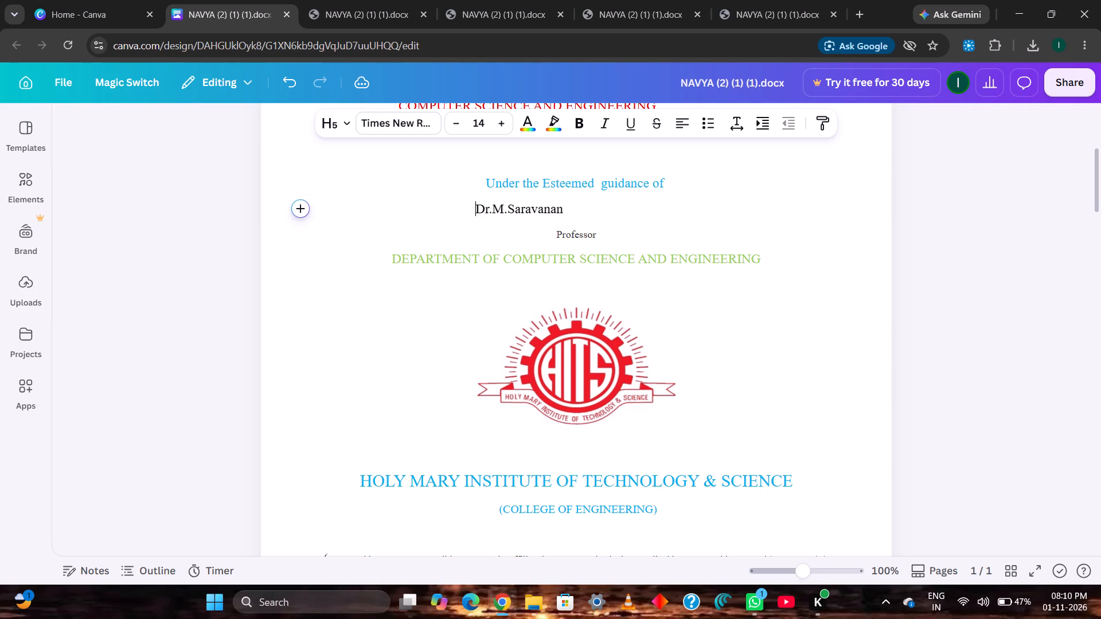
key(space)
key(space)
Indent the line with the internal guide's and department head's names on the certificate page using leading spaces.
scroll(559, 238, down, 5)
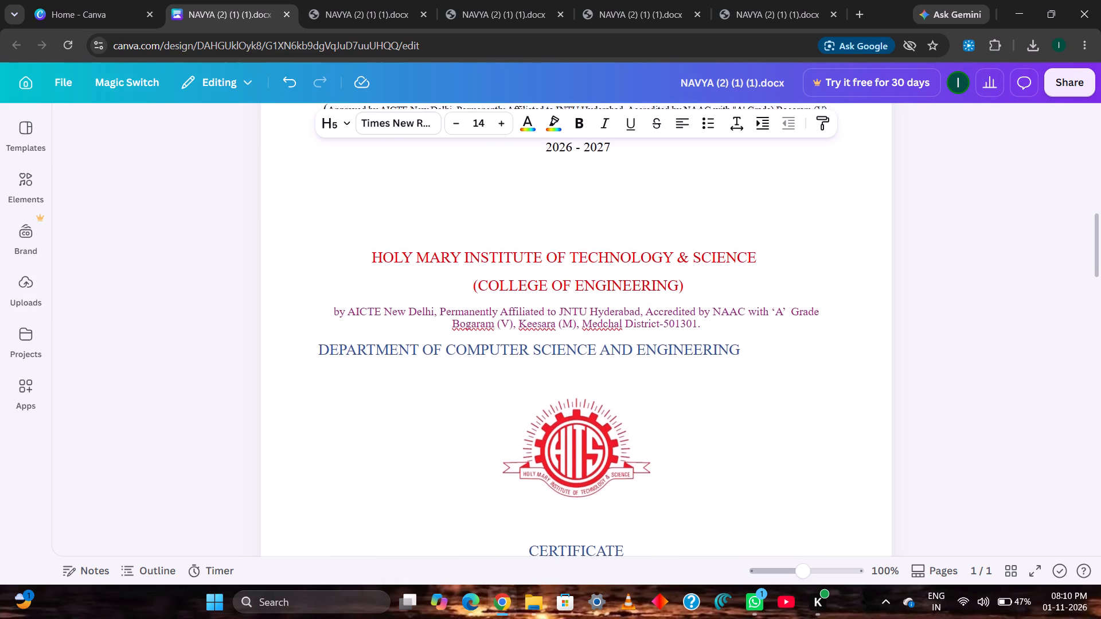
scroll(440, 389, down, 4)
click(307, 401)
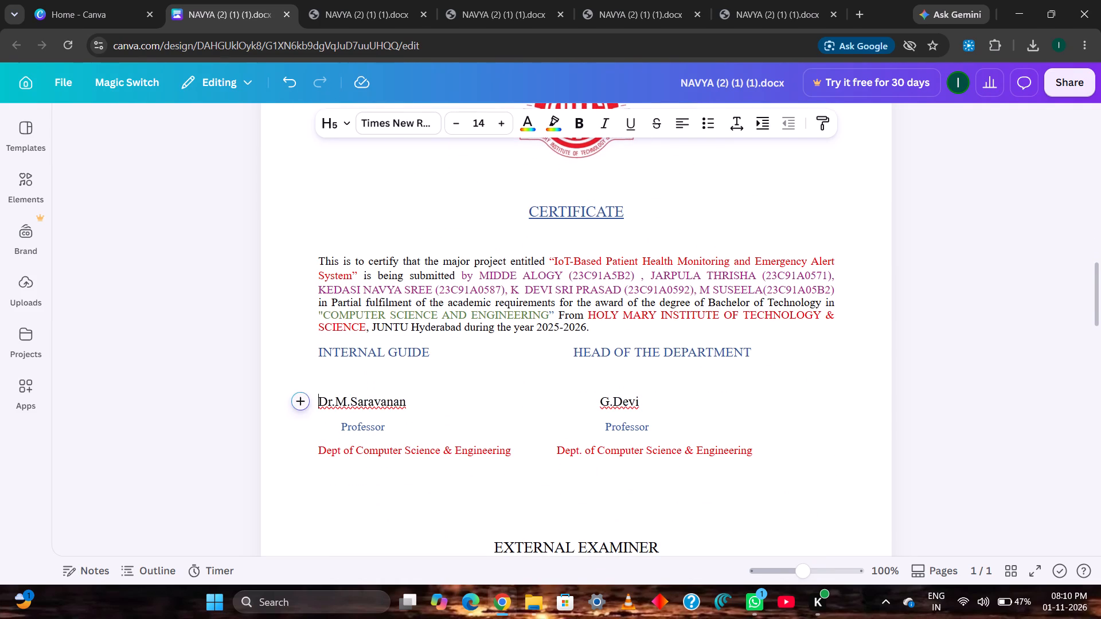
key(space)
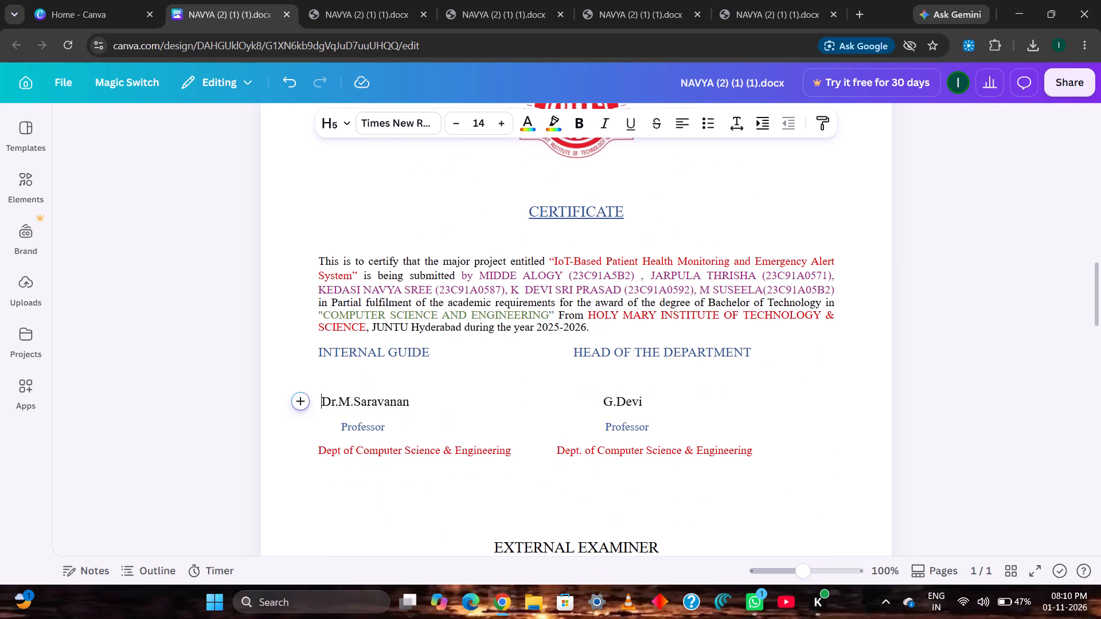
key(space)
key(space)
key(space)
key(BackSpace)
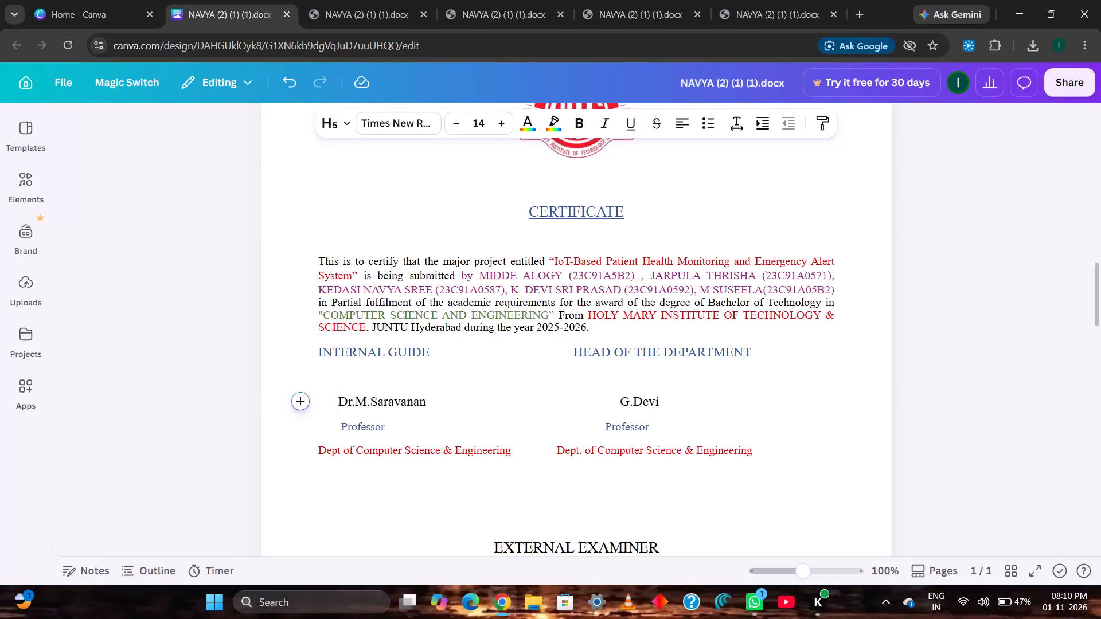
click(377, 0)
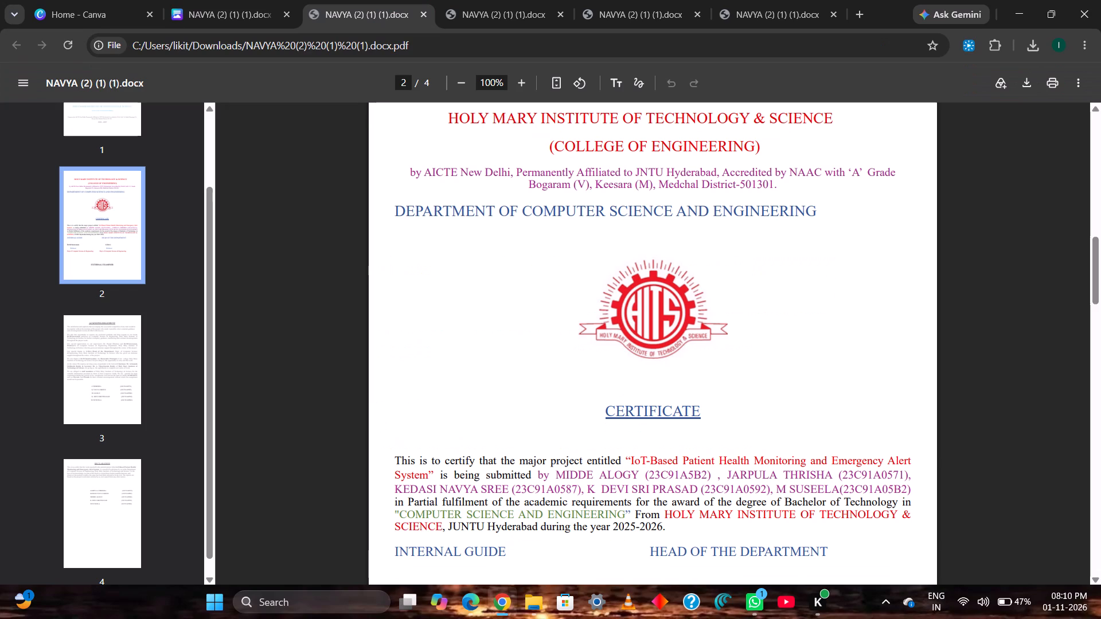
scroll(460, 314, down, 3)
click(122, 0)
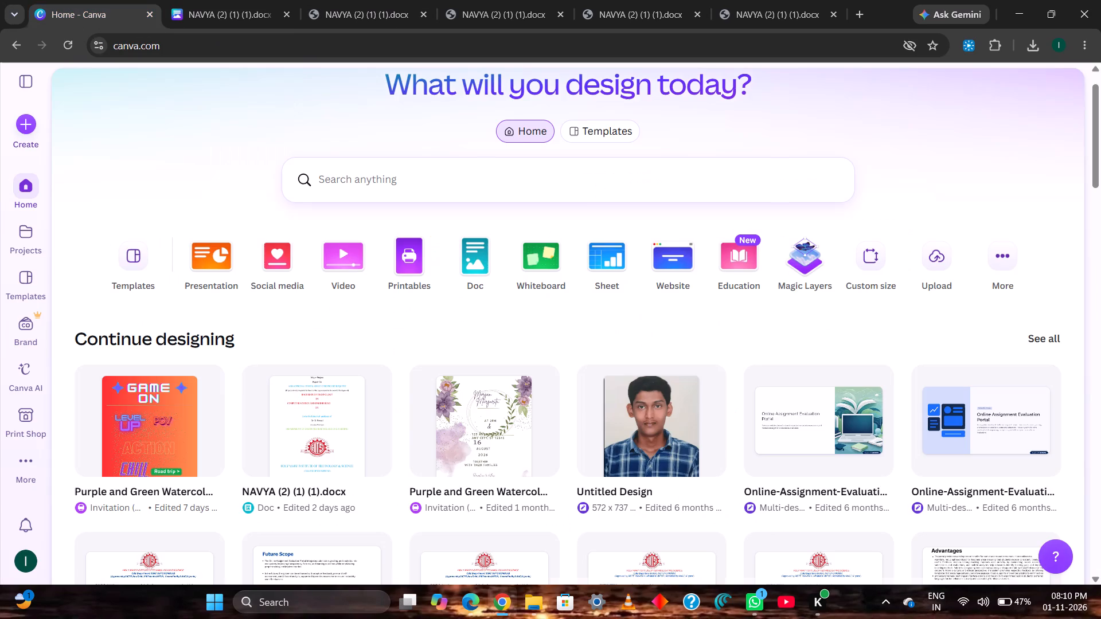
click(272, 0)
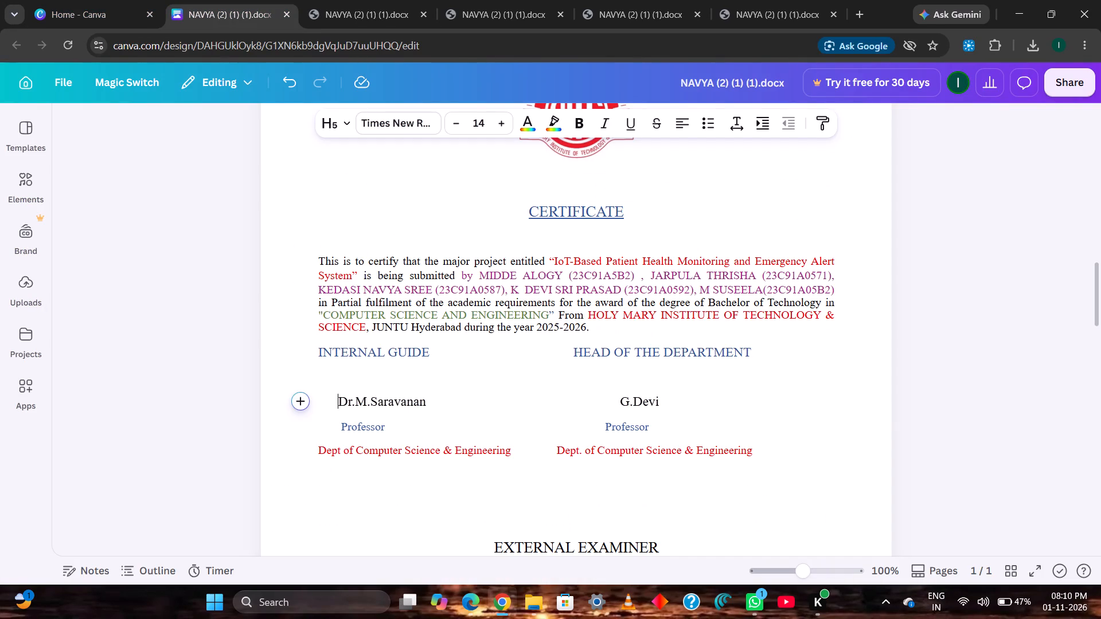
Indent the certificate's "INTERNAL GUIDE" and "HEAD OF THE DEPARTMENT" heading line by six leading spaces.
click(311, 349)
key(space)
key(space)
key(space)
key(space)
key(space)
key(space)
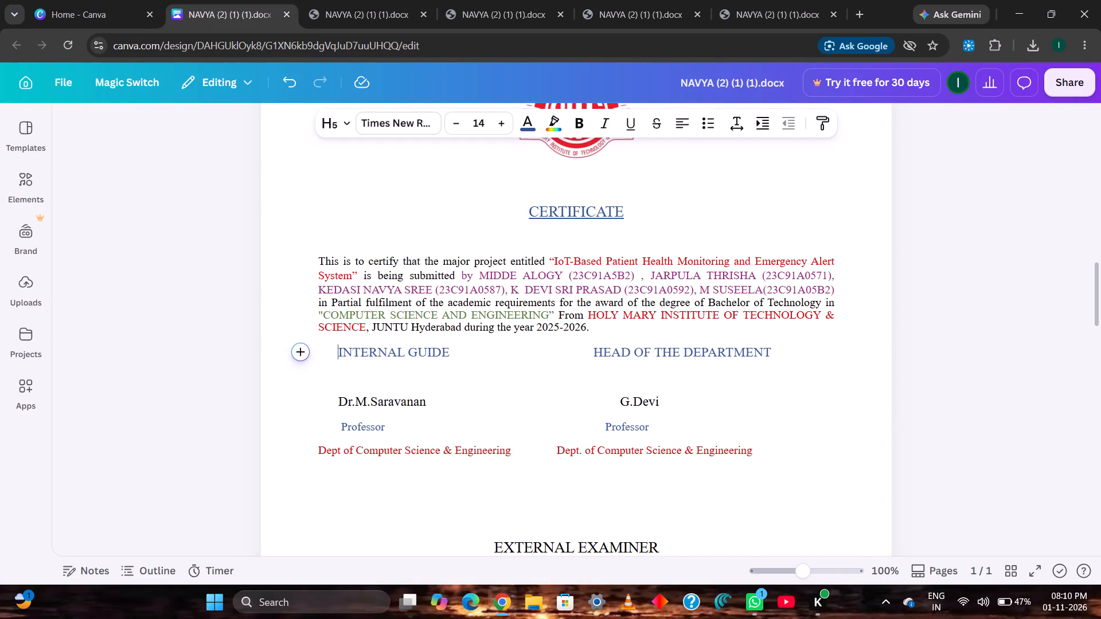
Indent the certificate's red "Dept of Computer Science & Engineering" line by five leading spaces.
click(317, 445)
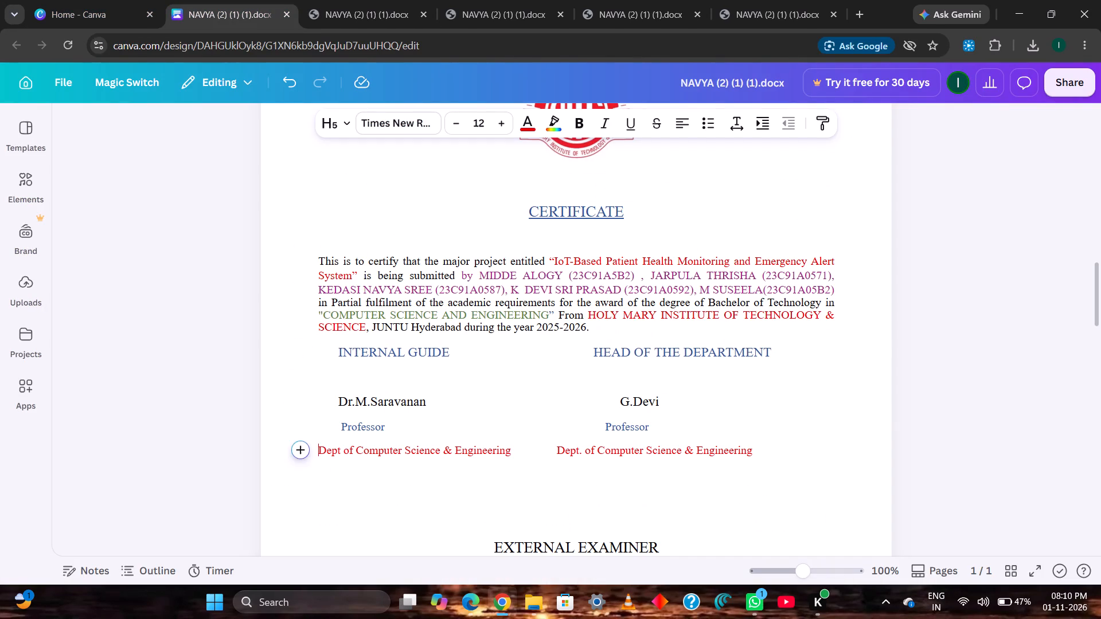
key(space)
key(space)
key(space)
key(space)
key(space)
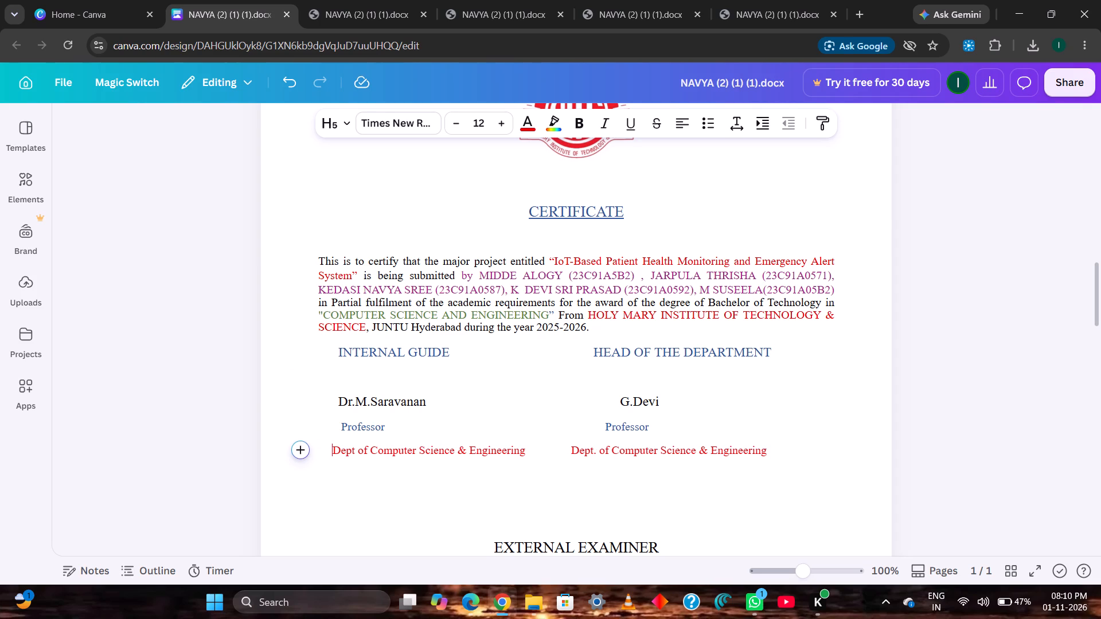
Align the department head's signature block by adding four spaces before its "Professor" and six before "Dept. of Computer Science & Engineering".
click(595, 426)
key(space)
key(space)
key(space)
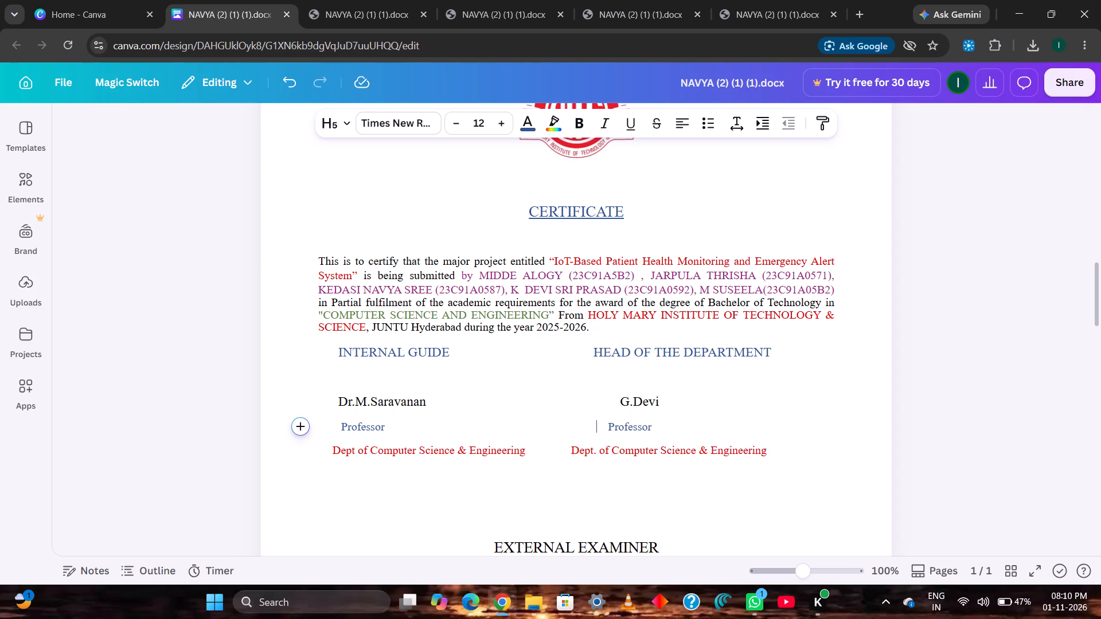
key(space)
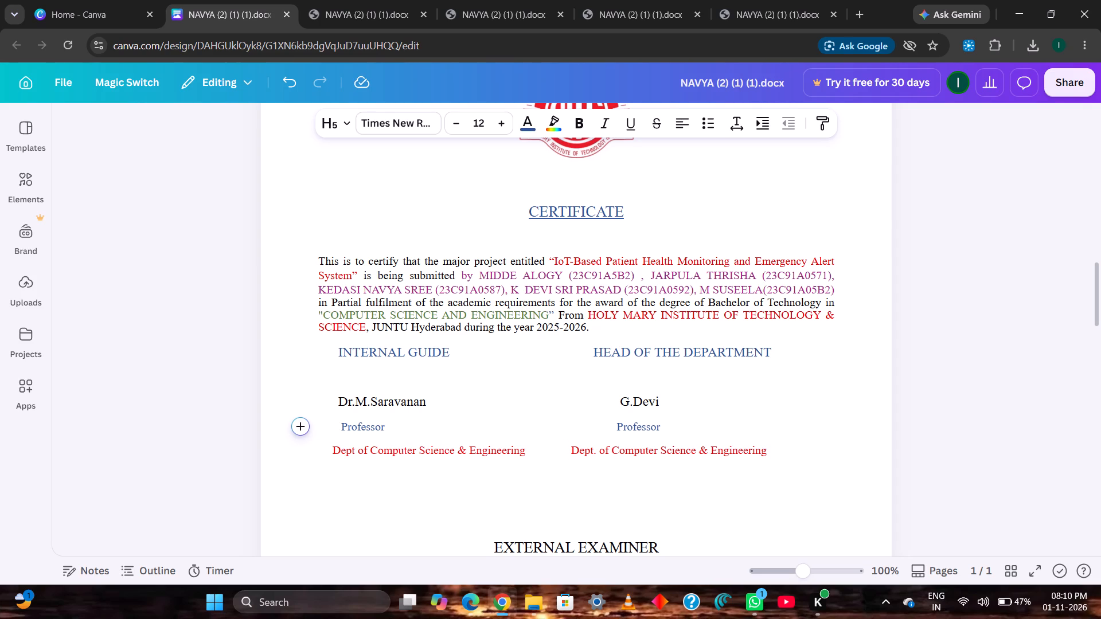
click(567, 447)
key(space)
key(space)
key(space)
key(space)
key(space)
key(space)
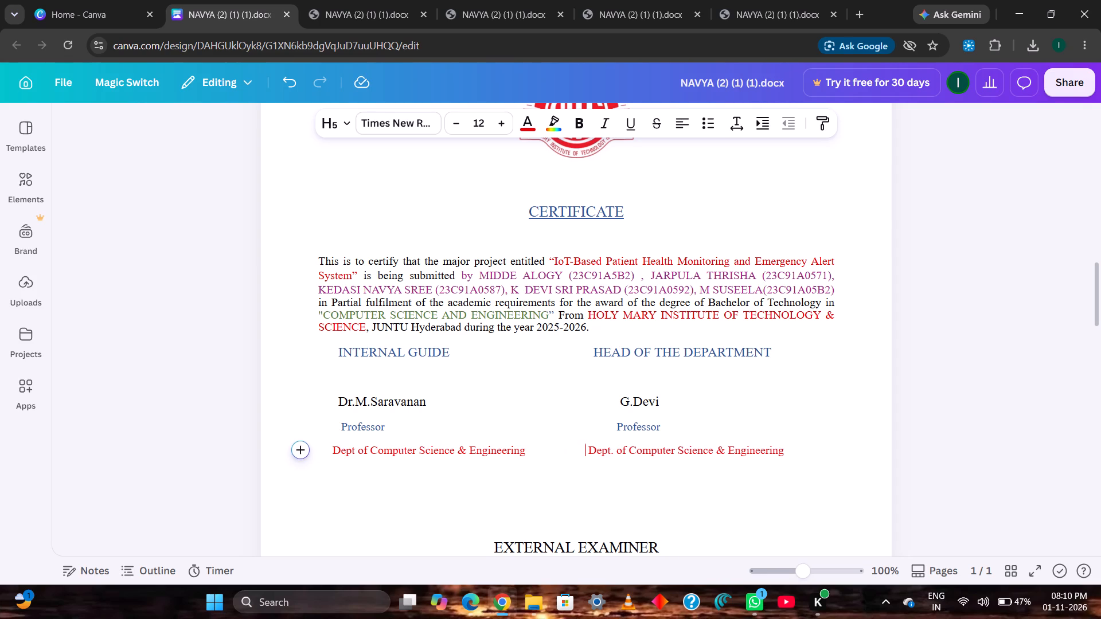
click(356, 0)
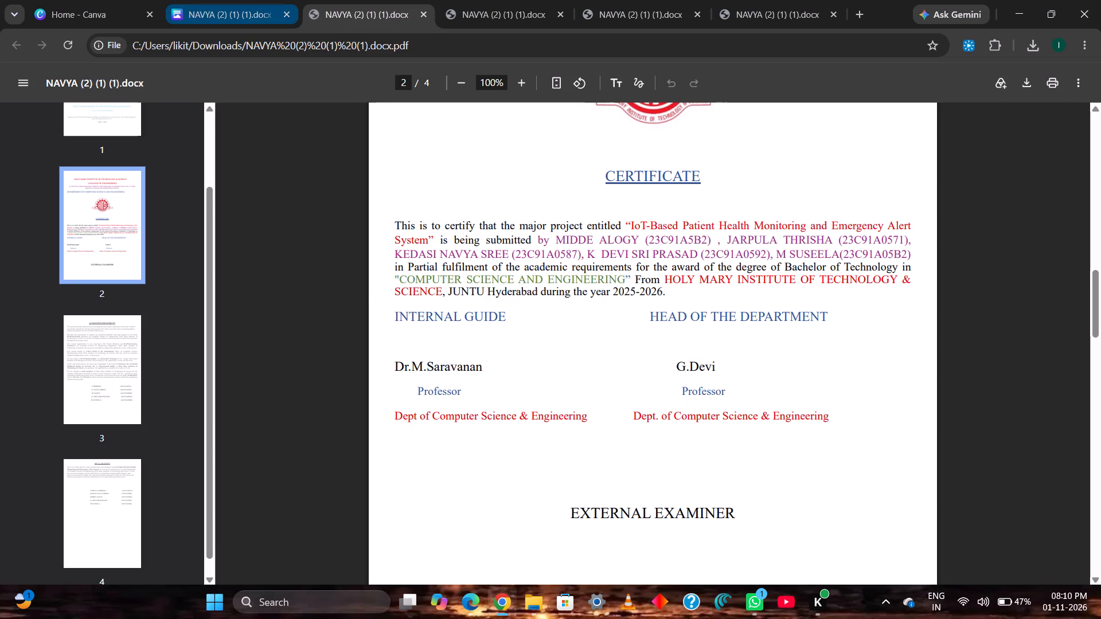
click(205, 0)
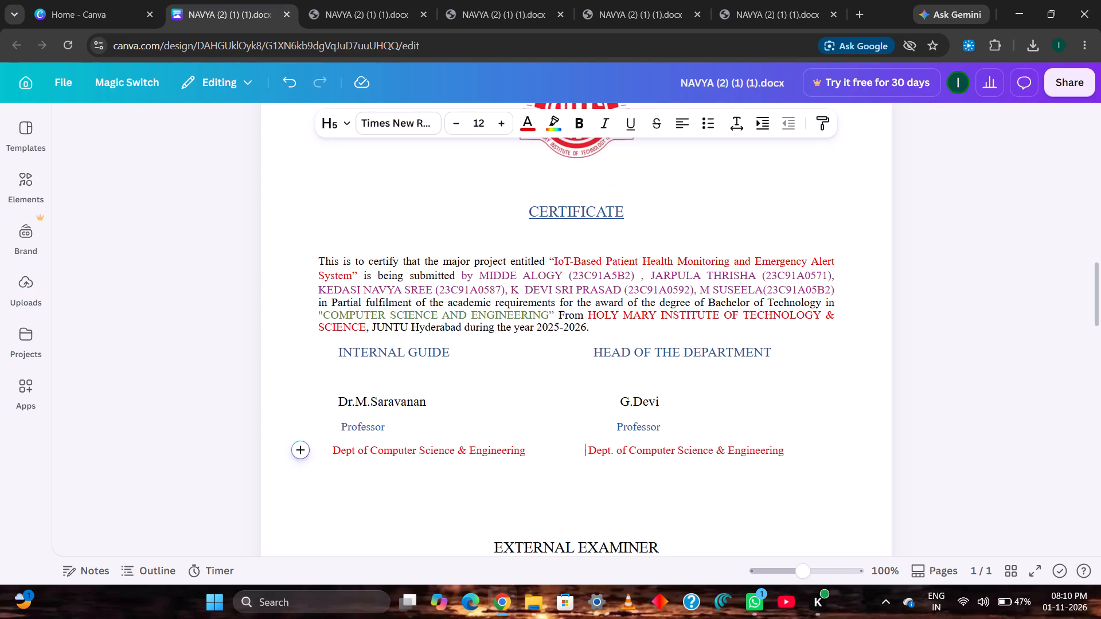
Replace the project title "IoT-Based Patient Health Monitoring and Emergency Alert System" in the certificate paragraph with the title copied from the cover page.
scroll(553, 260, up, 7)
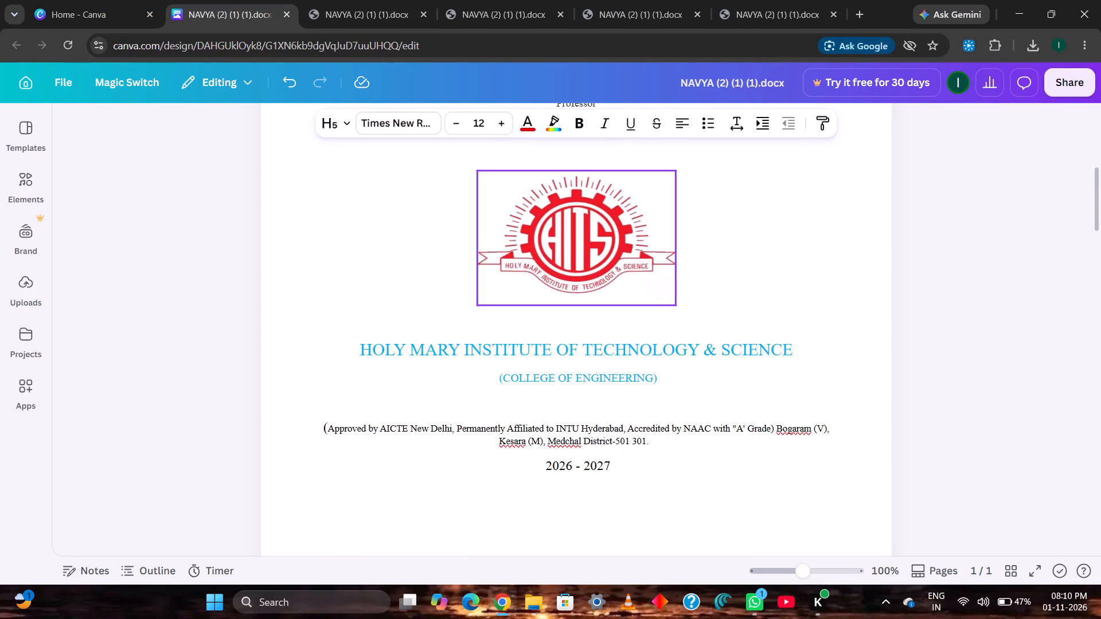
scroll(650, 381, up, 2)
scroll(655, 186, up, 2)
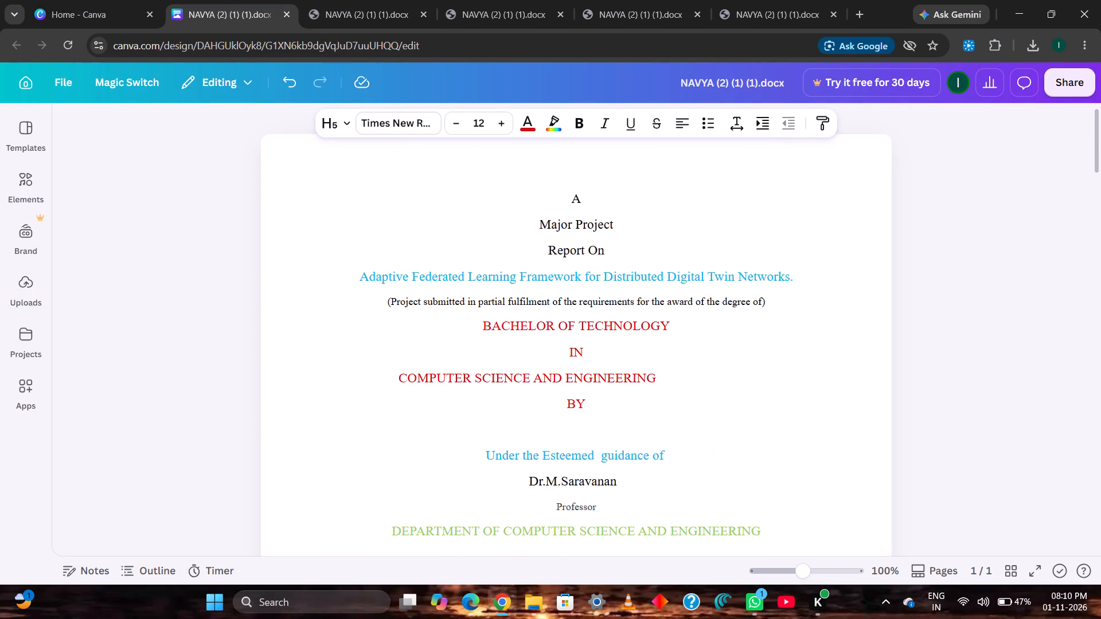
drag(795, 286, 362, 277)
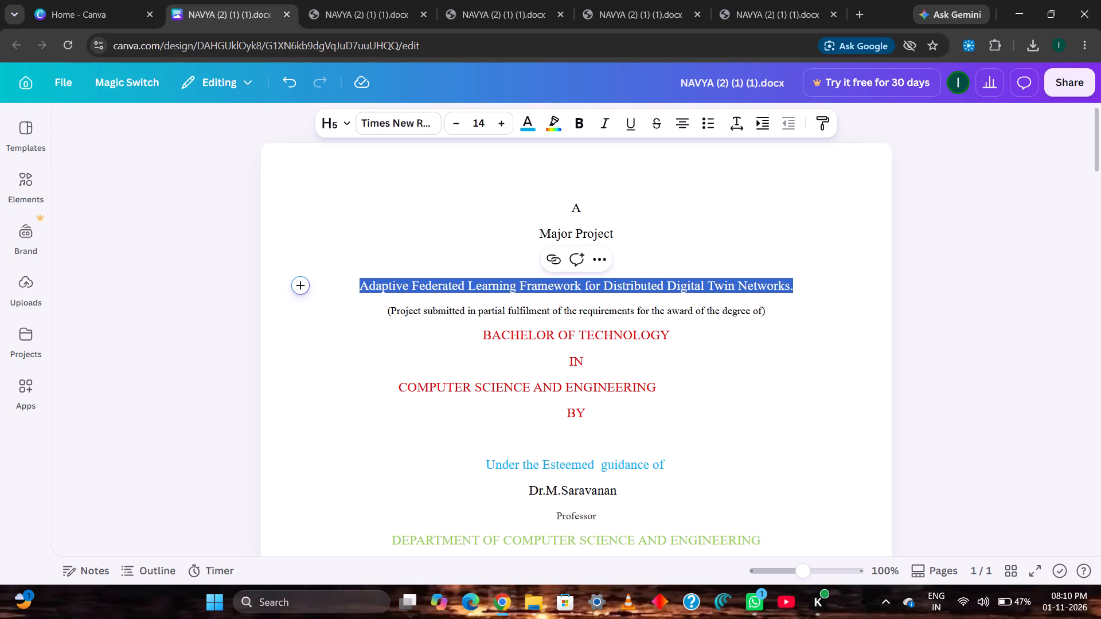
key(ctrl+c)
scroll(519, 446, down, 6)
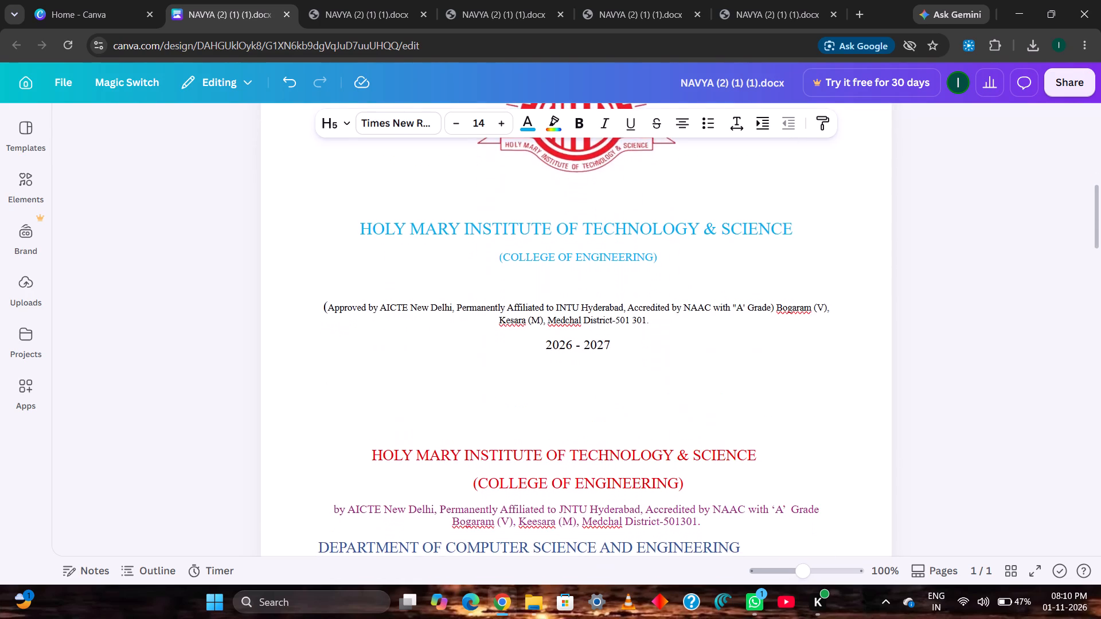
scroll(596, 377, down, 5)
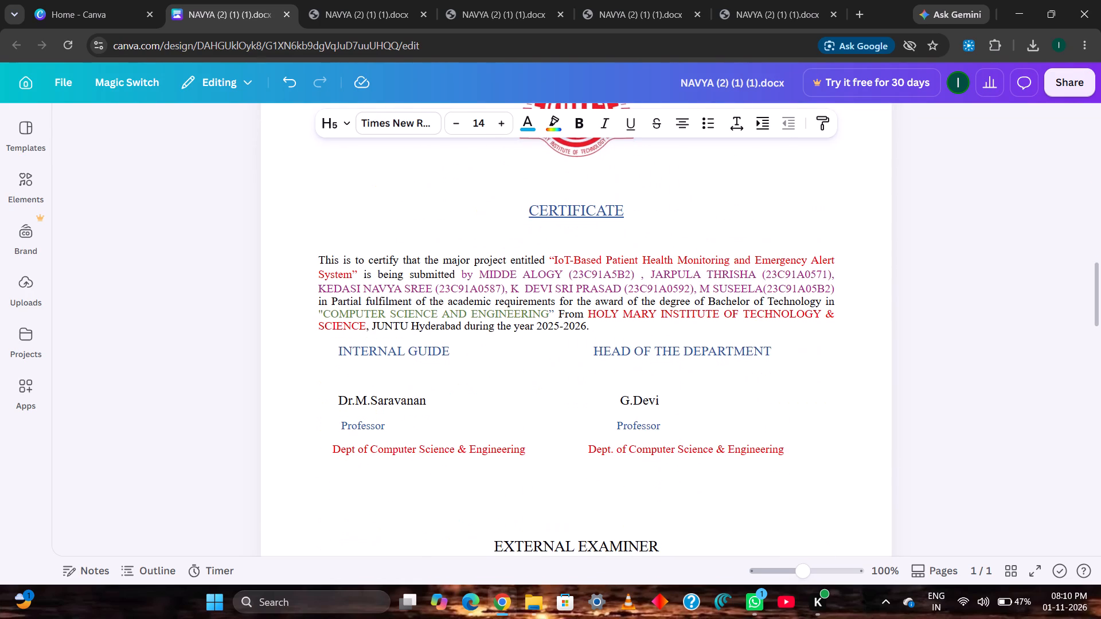
scroll(606, 291, up, 2)
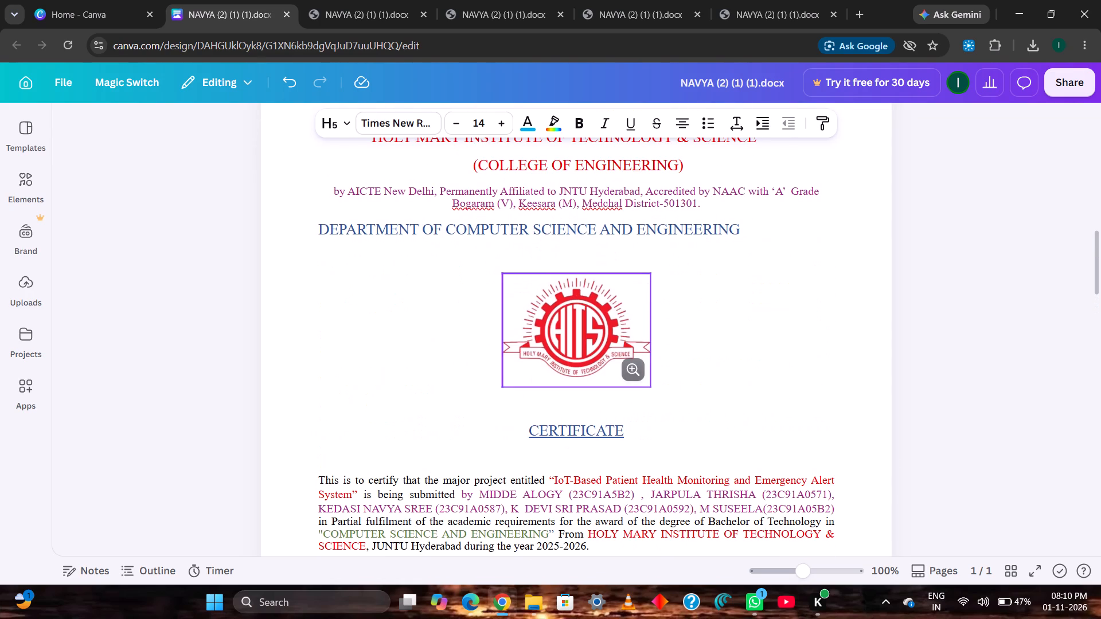
scroll(606, 291, down, 2)
drag(555, 237, 431, 279)
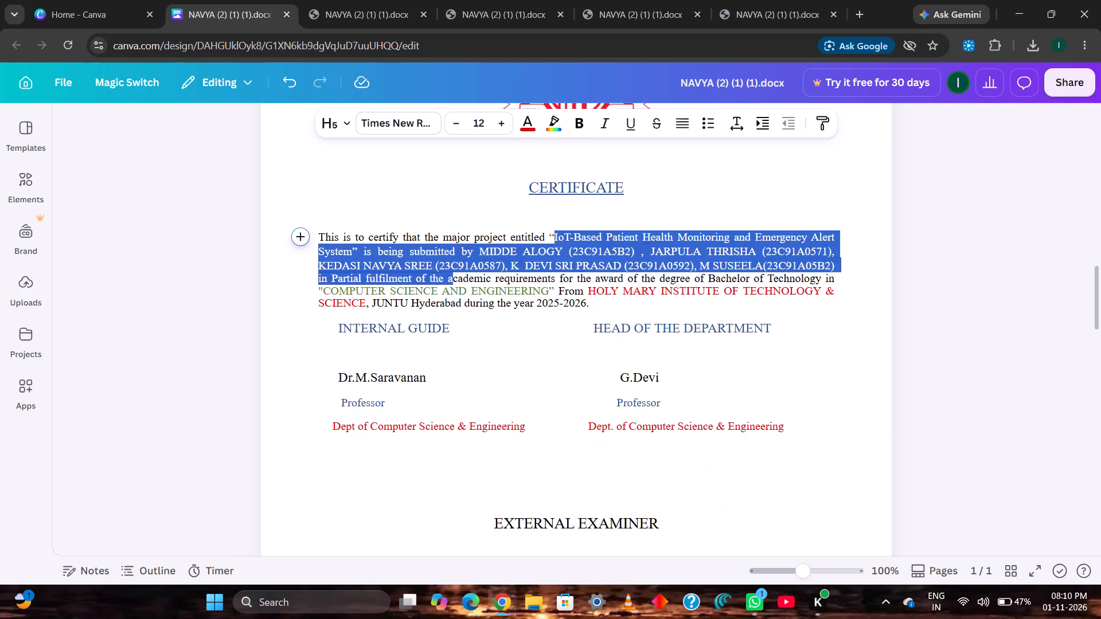
drag(431, 279, 352, 253)
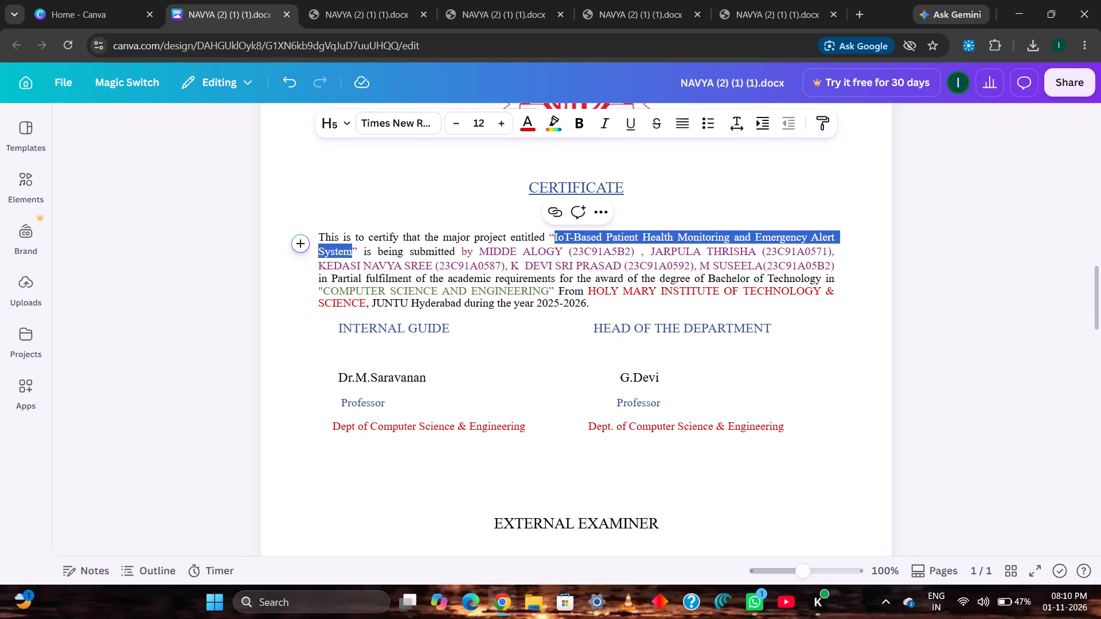
key(ctrl+v)
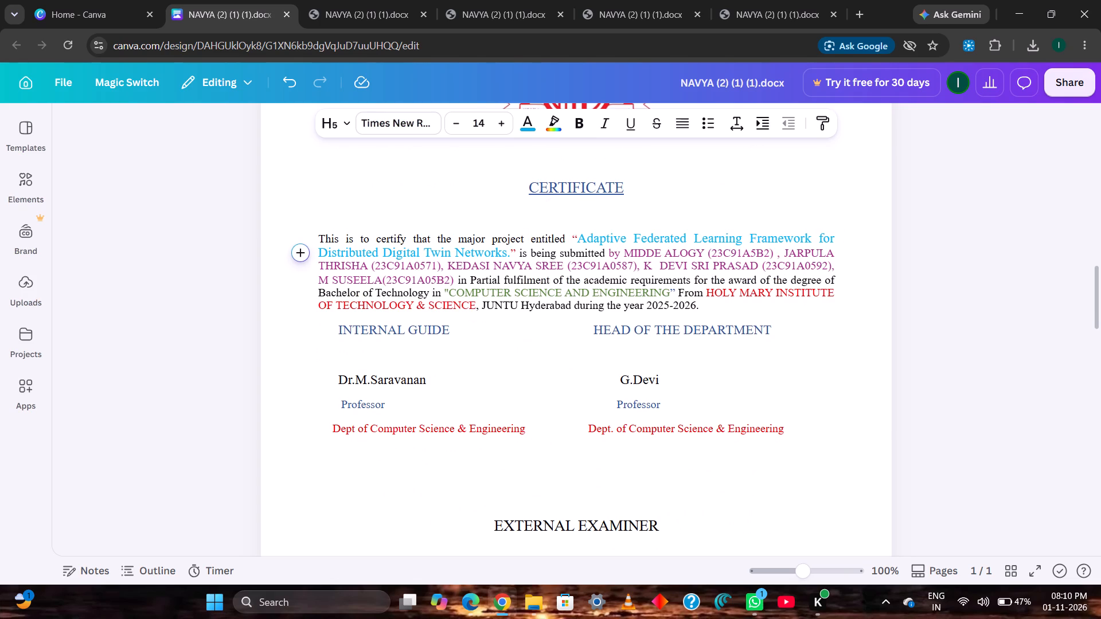
Reduce the font size of the blue project title in the certificate paragraph to 12.
click(462, 127)
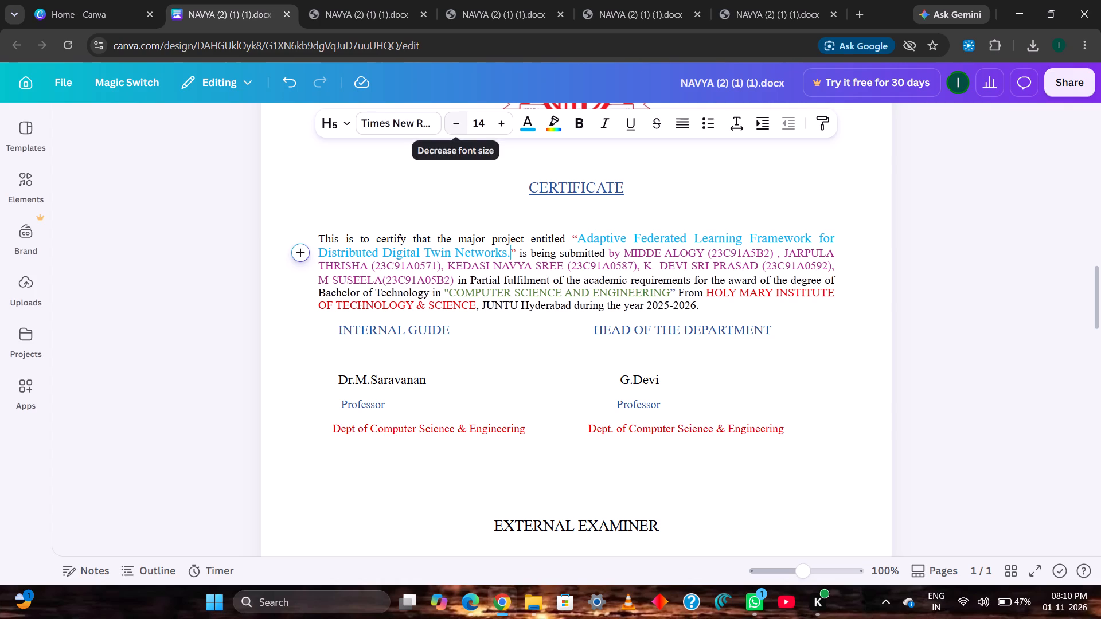
click(462, 127)
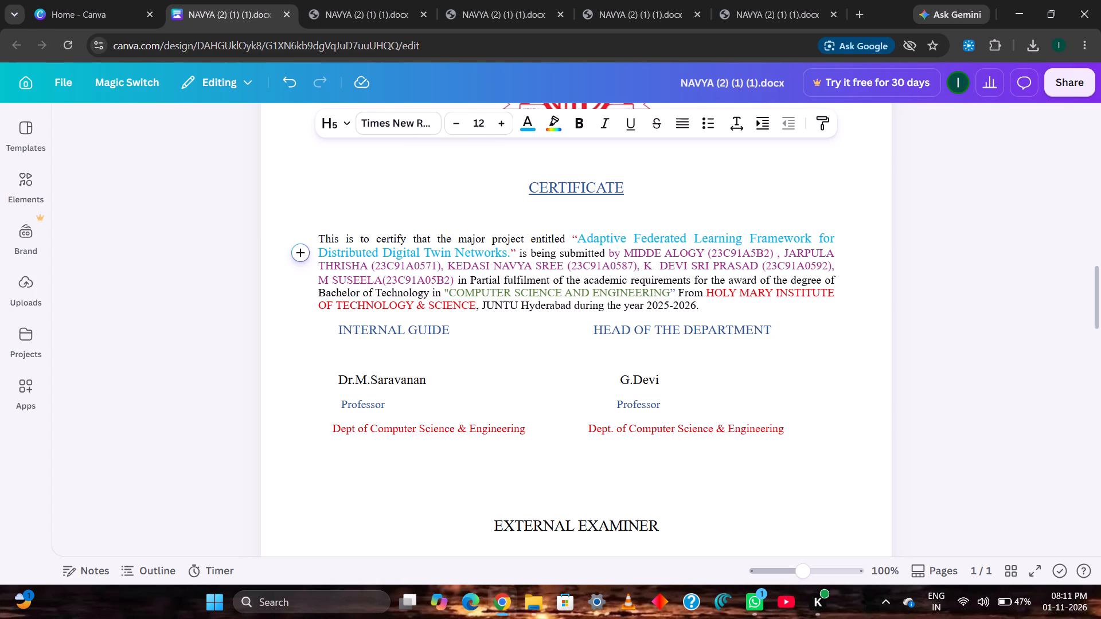
click(491, 218)
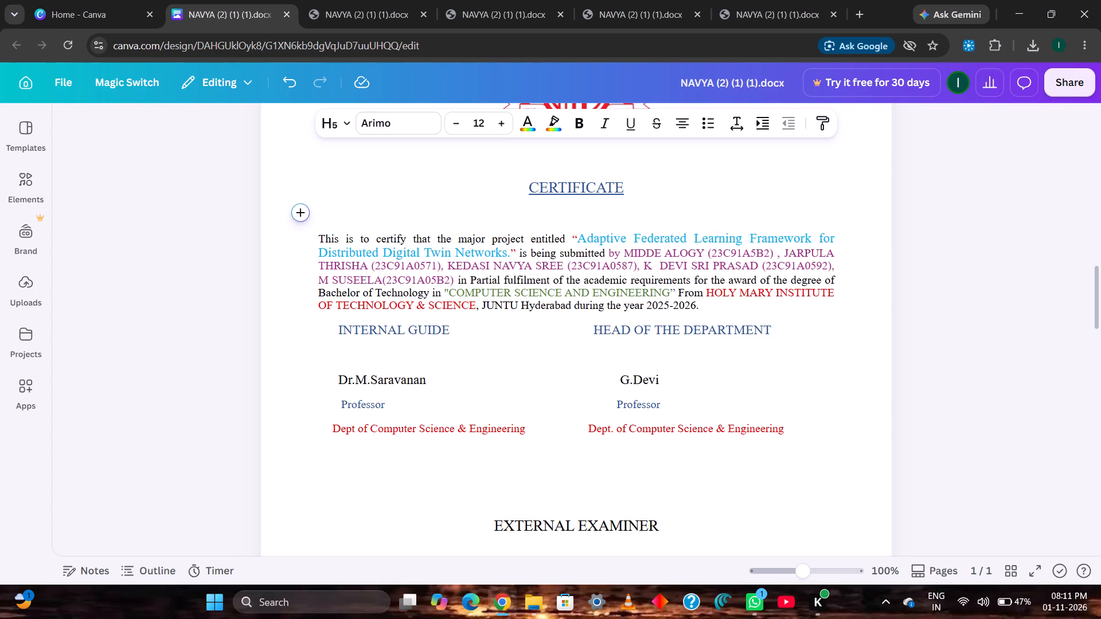
drag(509, 253, 580, 237)
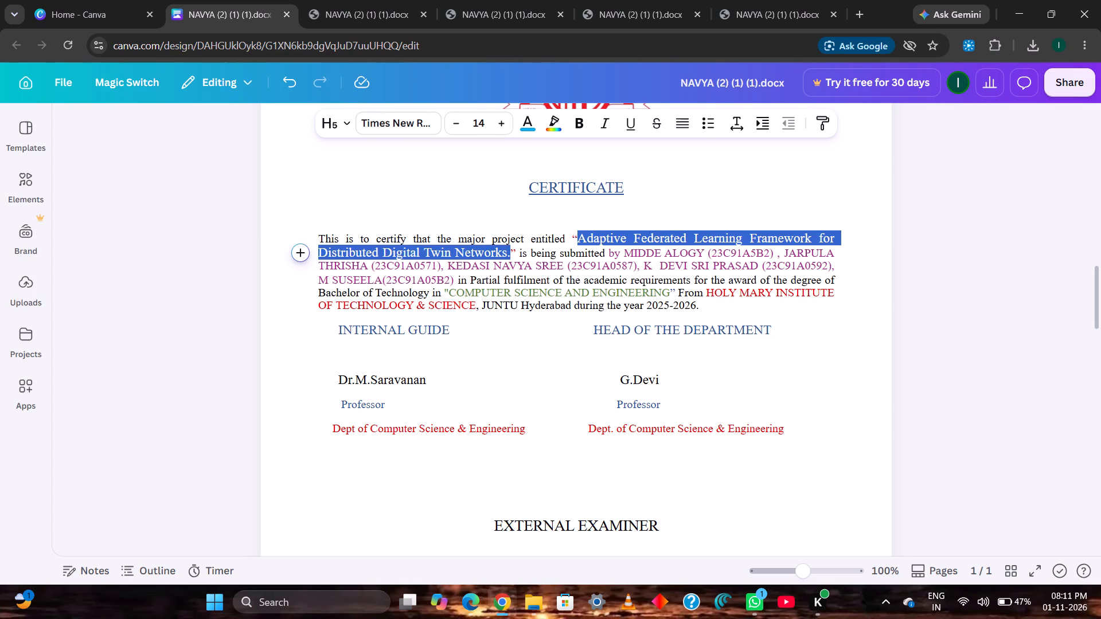
drag(580, 237, 579, 237)
click(456, 127)
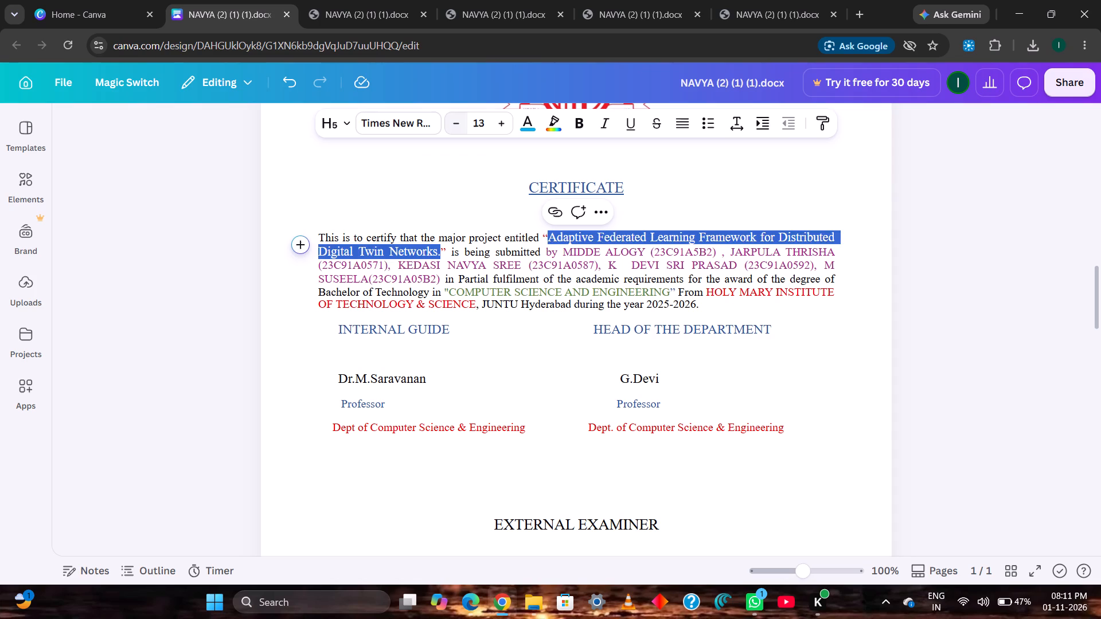
click(456, 127)
click(444, 209)
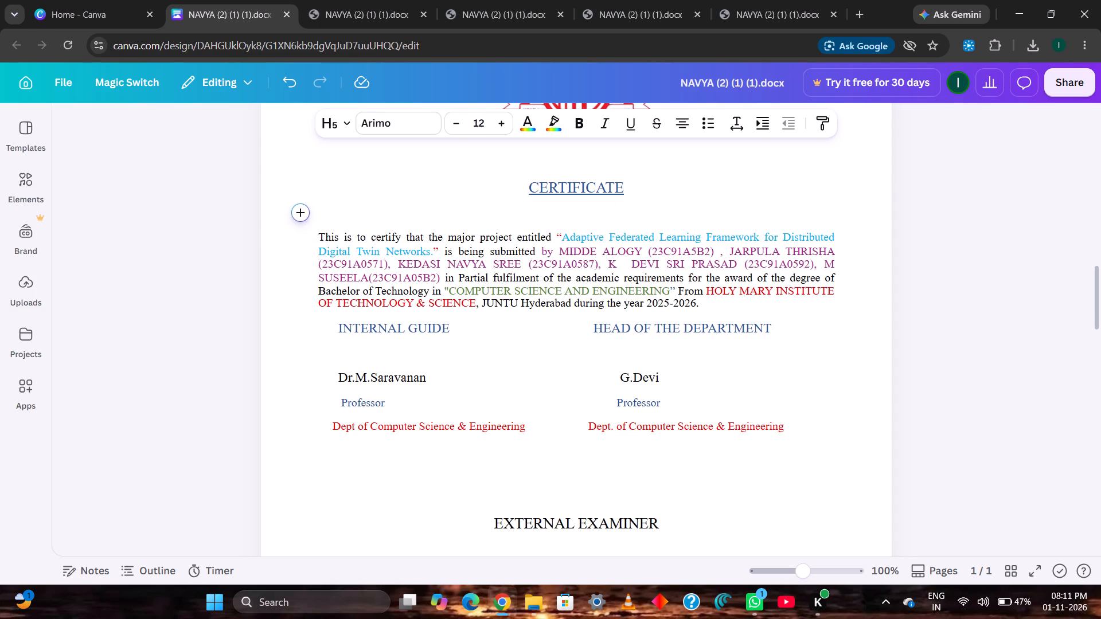
Examine the certificate page's institute heading and the acknowledgement section's text.
scroll(373, 256, up, 3)
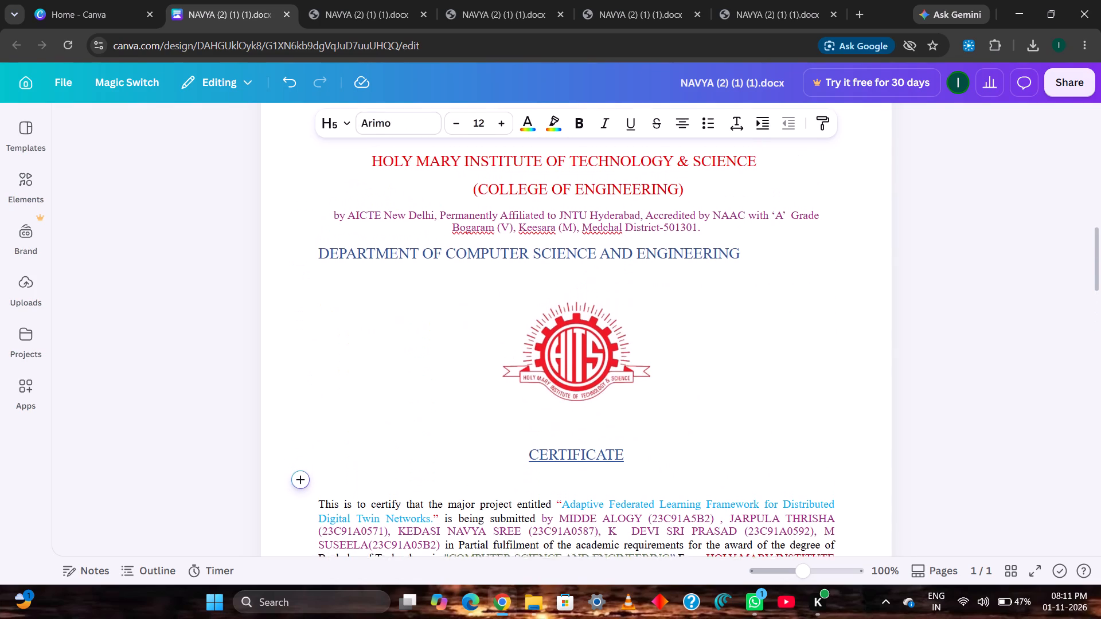
scroll(373, 256, up, 1)
drag(333, 229, 409, 231)
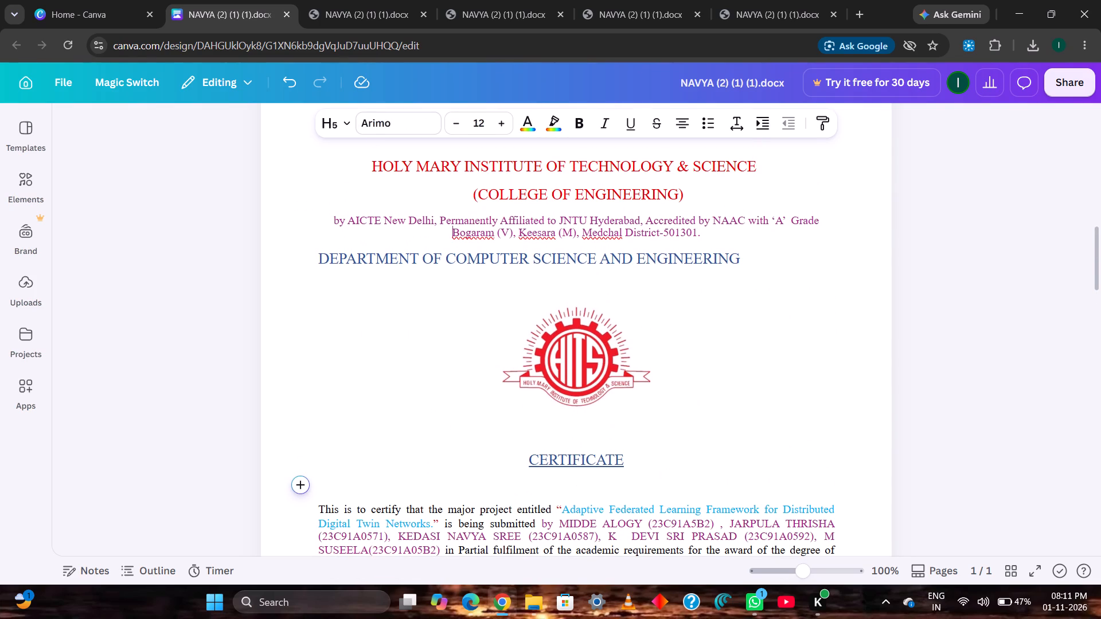
drag(409, 231, 403, 222)
click(403, 222)
scroll(409, 387, down, 5)
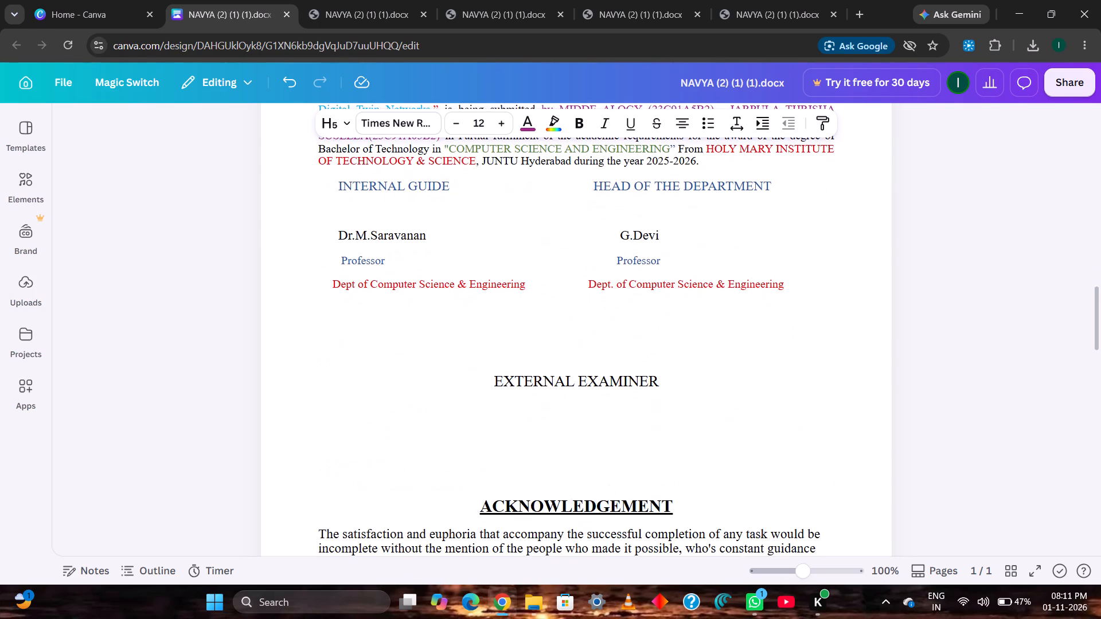
drag(311, 530, 373, 551)
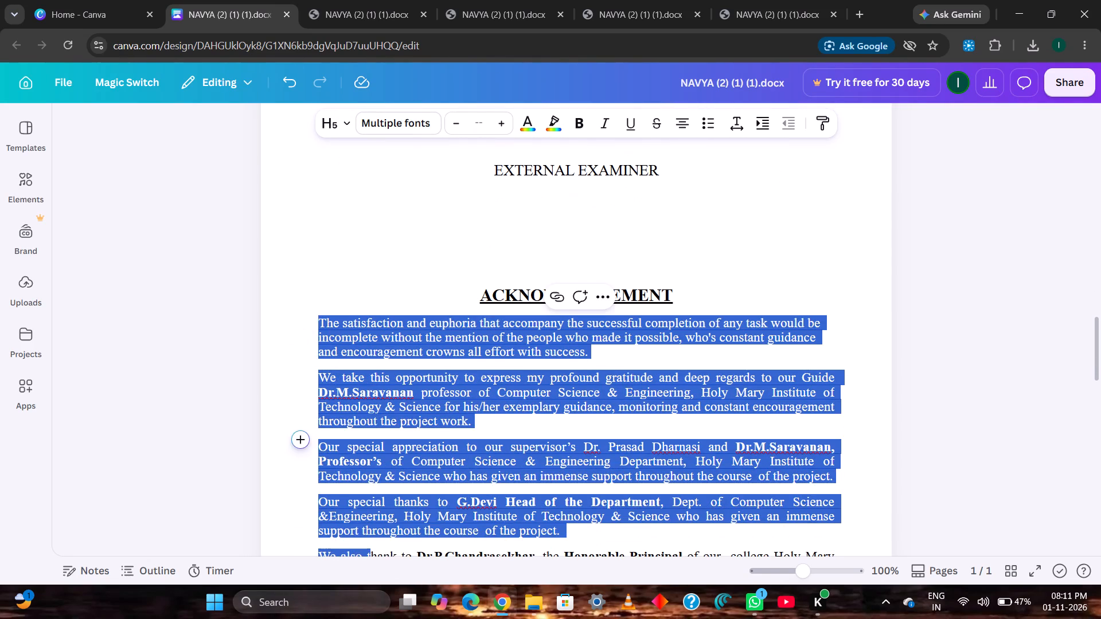
click(384, 214)
scroll(384, 214, up, 4)
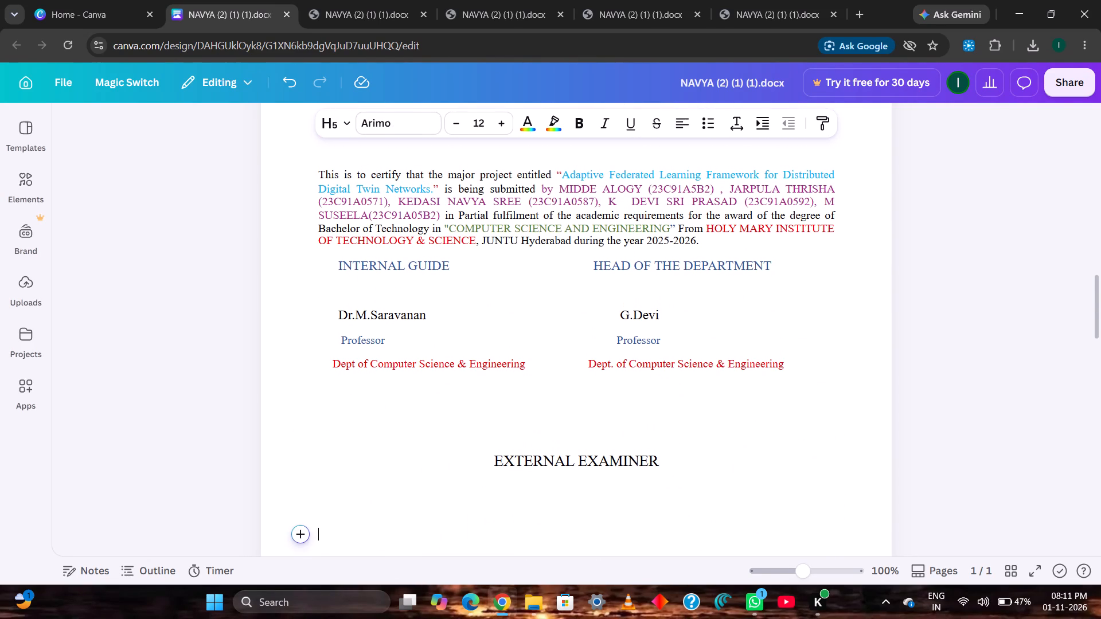
Replace the student list after "by" in the certificate paragraph with the names and roll numbers from TwinSync_Major_Project_Report_yooo.pdf, preceded by a space.
drag(556, 190, 472, 203)
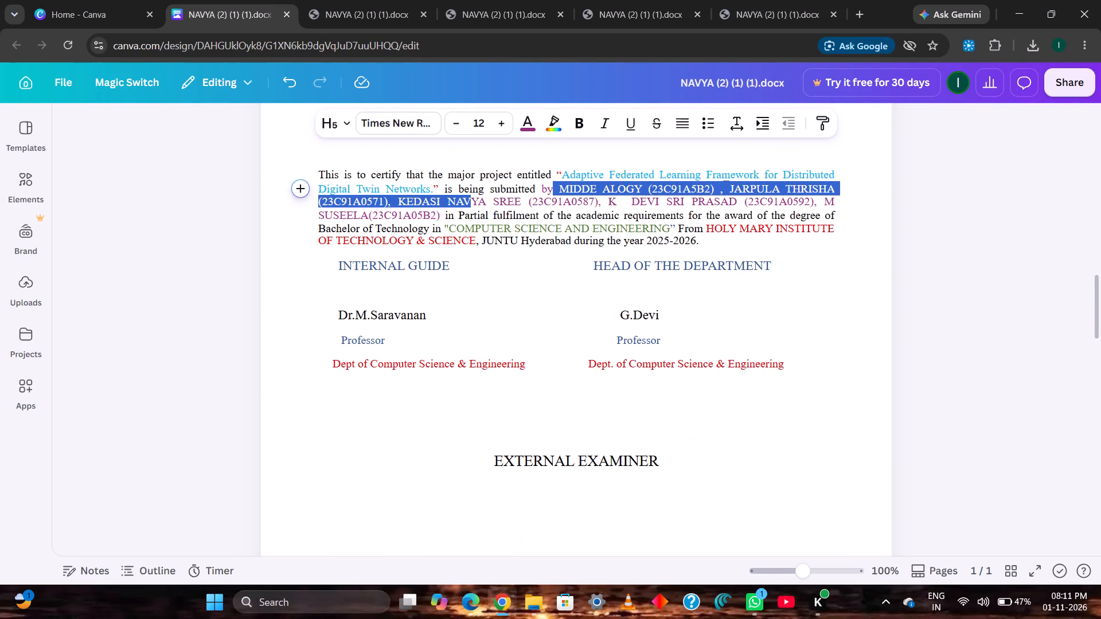
drag(472, 203, 441, 213)
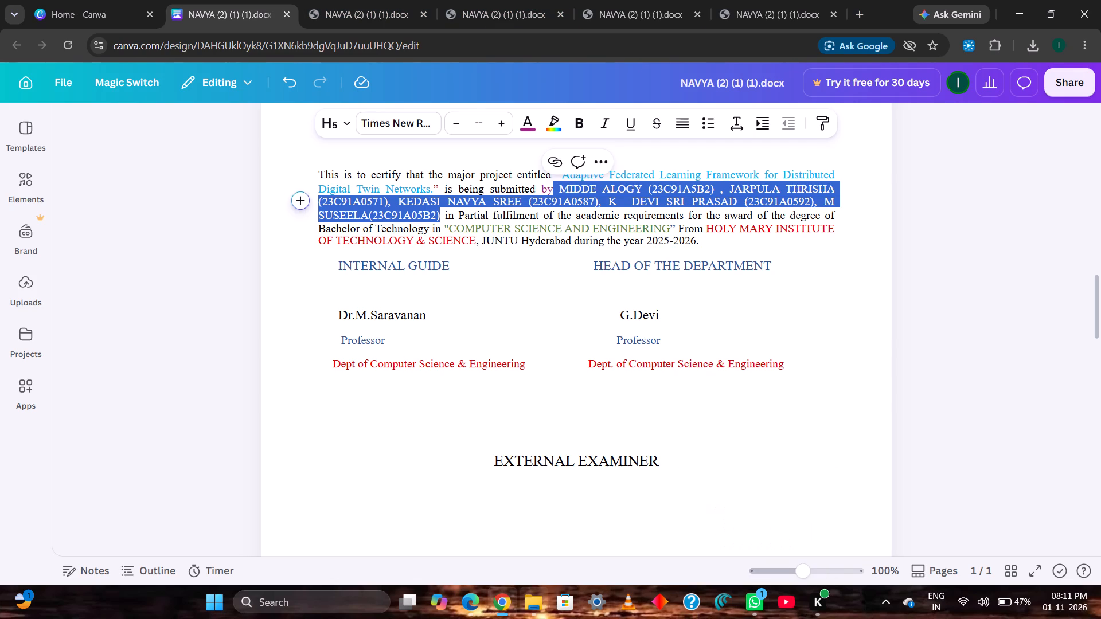
click(548, 555)
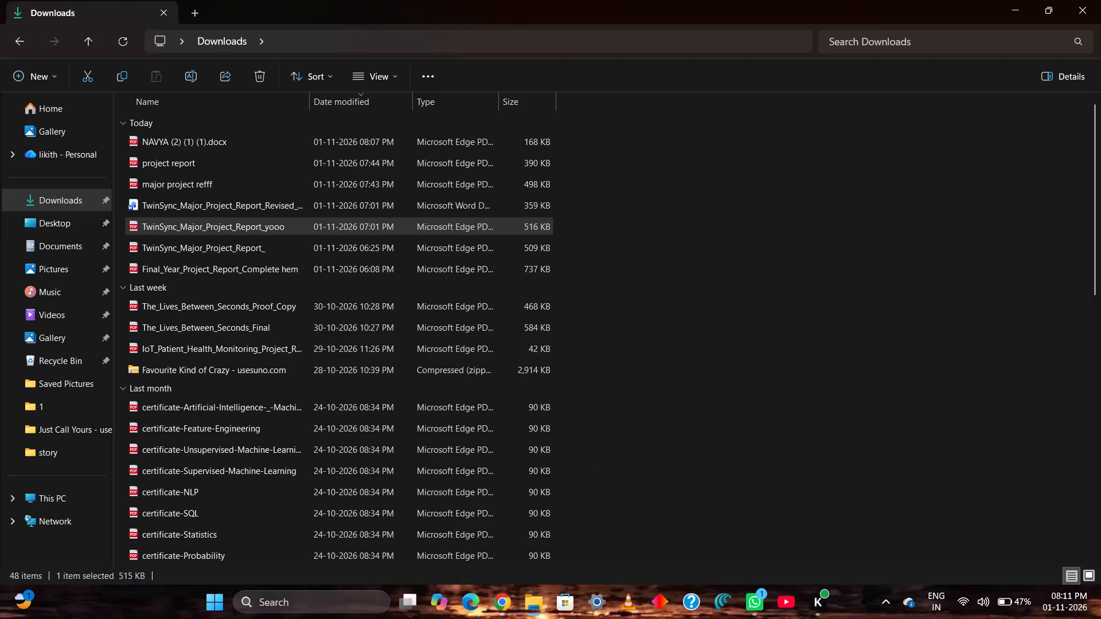
double_click(353, 218)
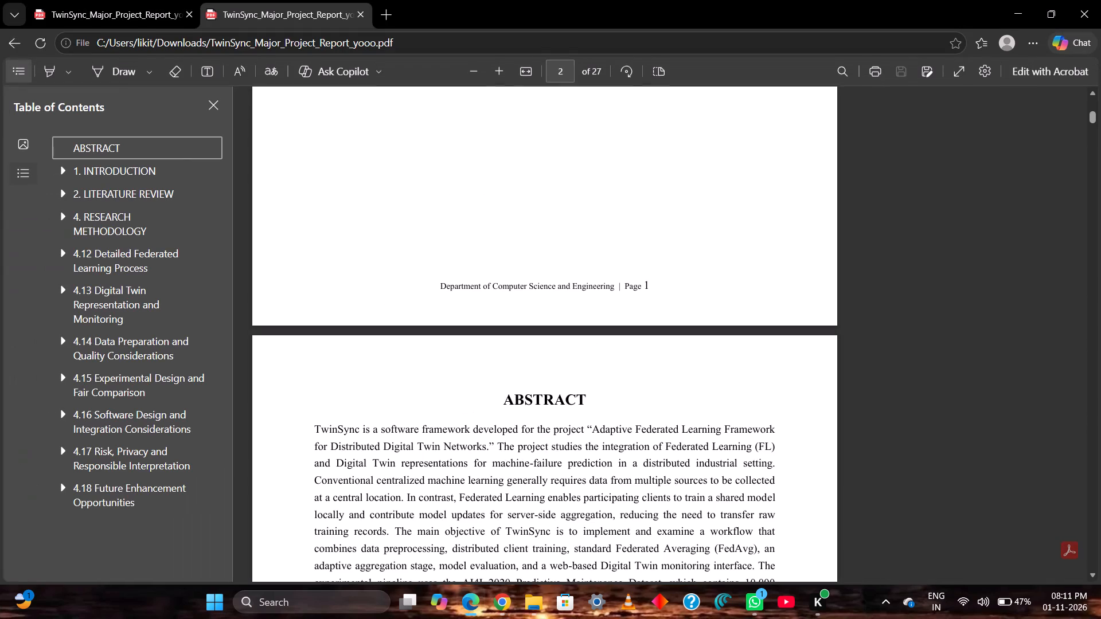
scroll(383, 407, up, 5)
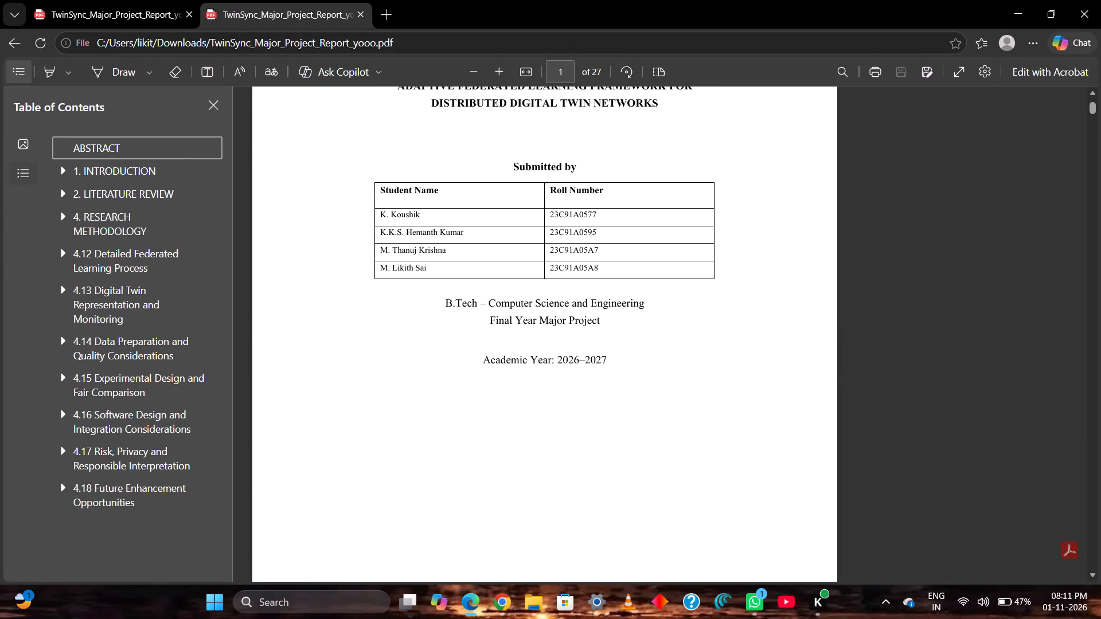
drag(378, 213, 606, 278)
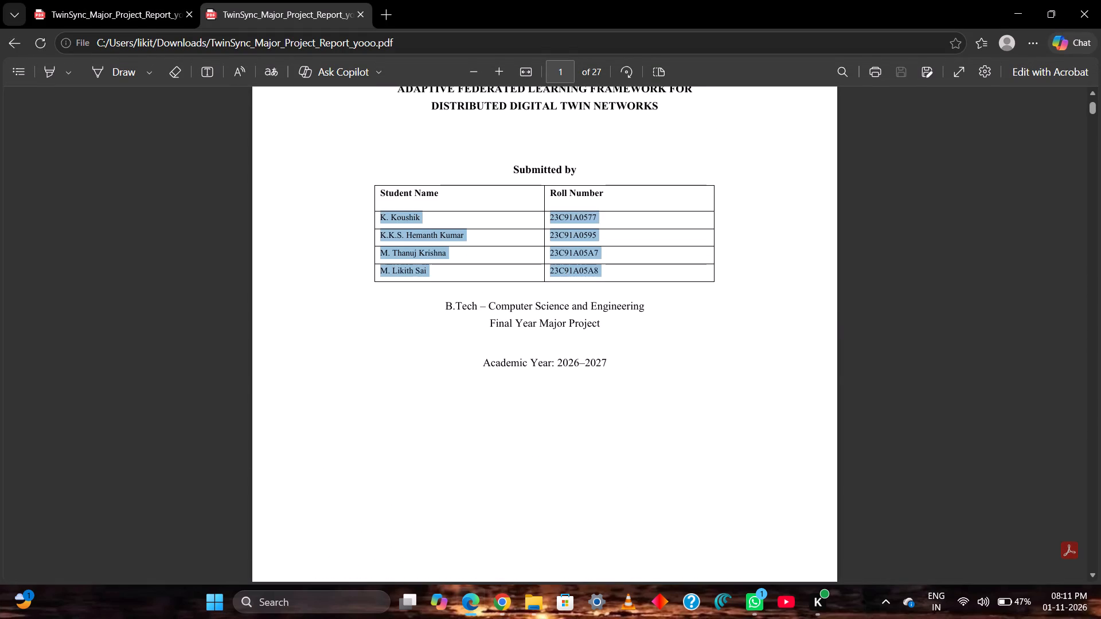
key(ctrl+c)
key(alt+Tab)
key(alt+Tab)
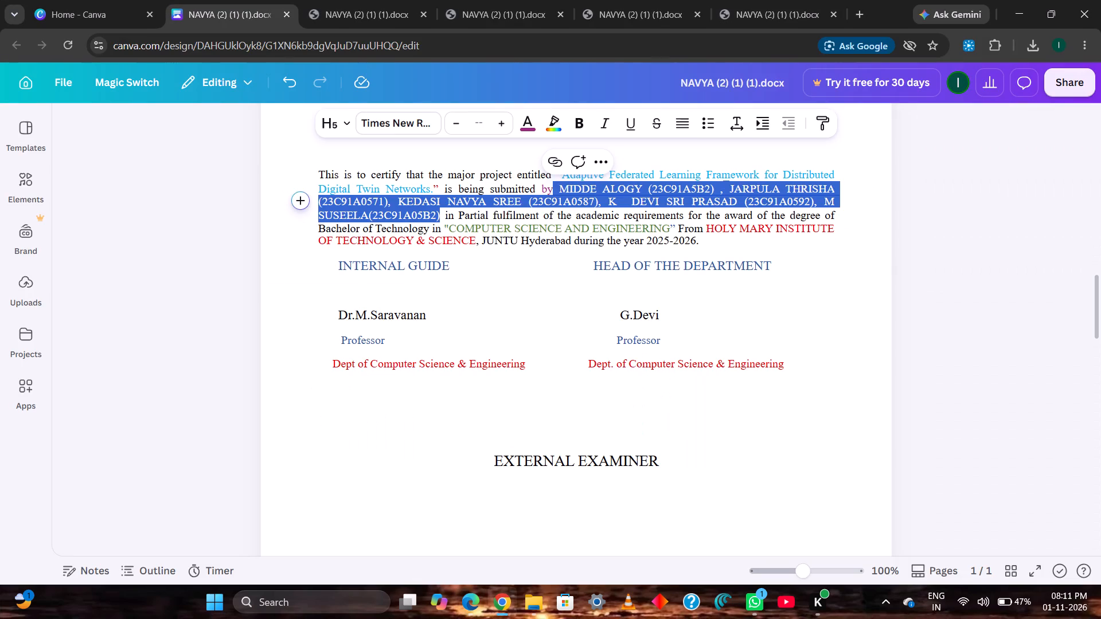
key(ctrl+v)
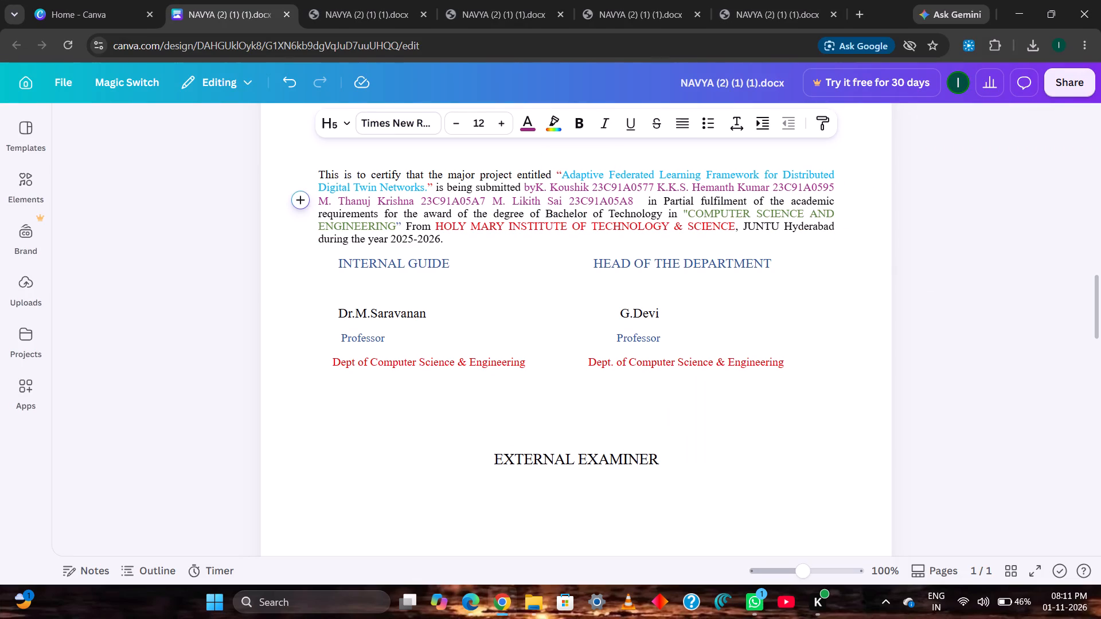
click(537, 188)
key(space)
Enclose the first student's roll number in parentheses in the certificate paragraph.
click(656, 186)
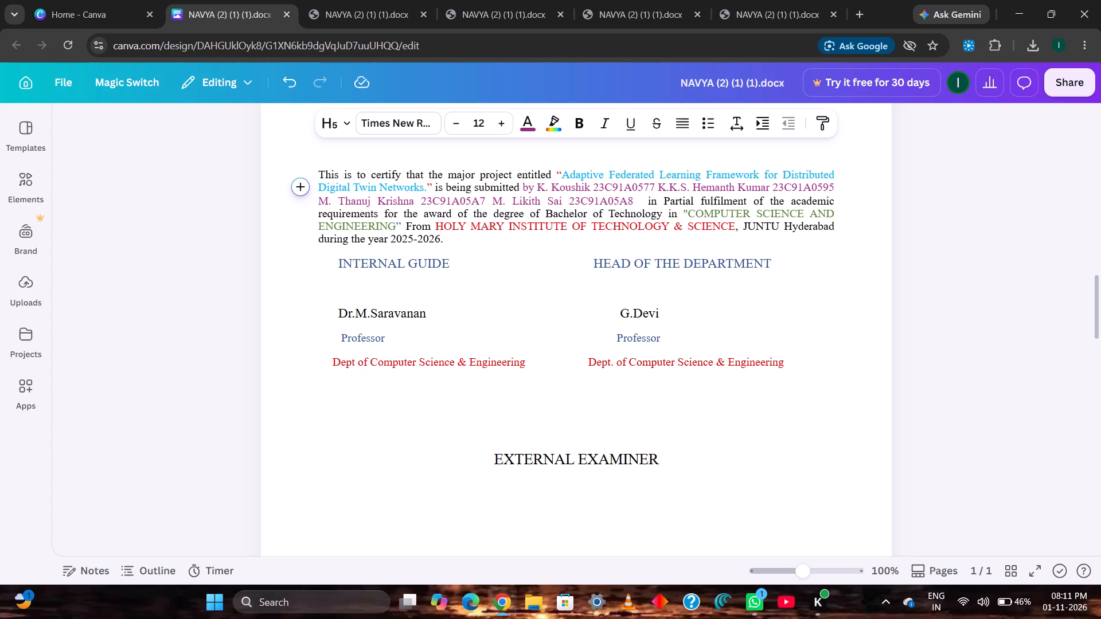
key(shift+parenright)
key(Left)
key(Left)
key(Left)
key(Left)
key(Left)
key(Left)
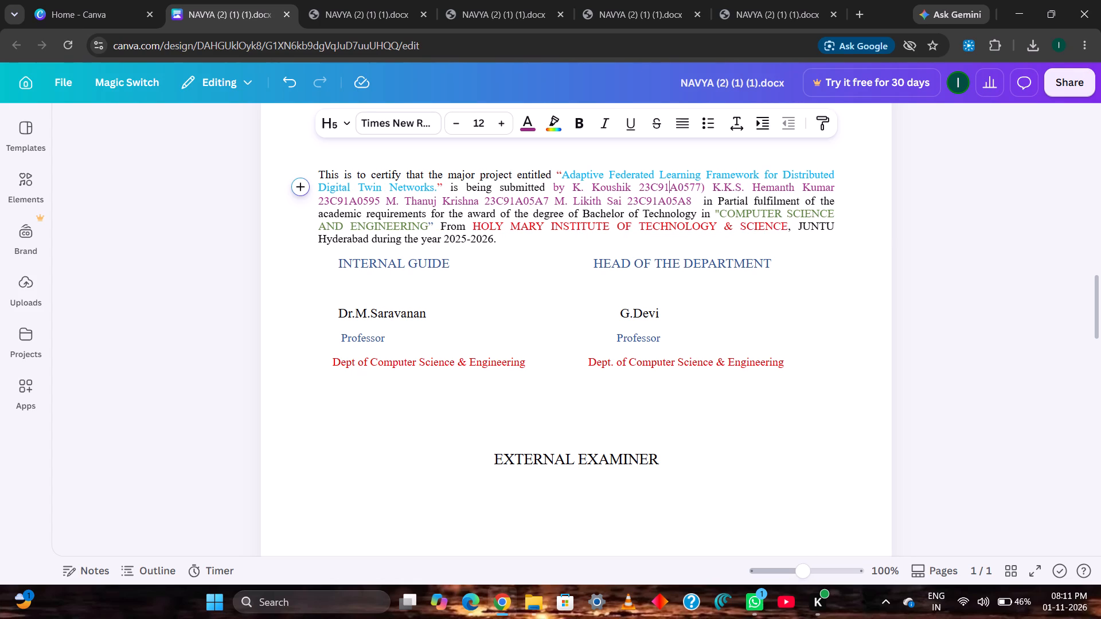
key(Left)
key(Left)
key(Left)
key(Left)
key(Left)
key(shift+parenleft)
Separate the first and second students in the certificate paragraph with a comma and a space.
key(Right)
key(Right)
key(Right)
key(Right)
key(Right)
key(Right)
key(Right)
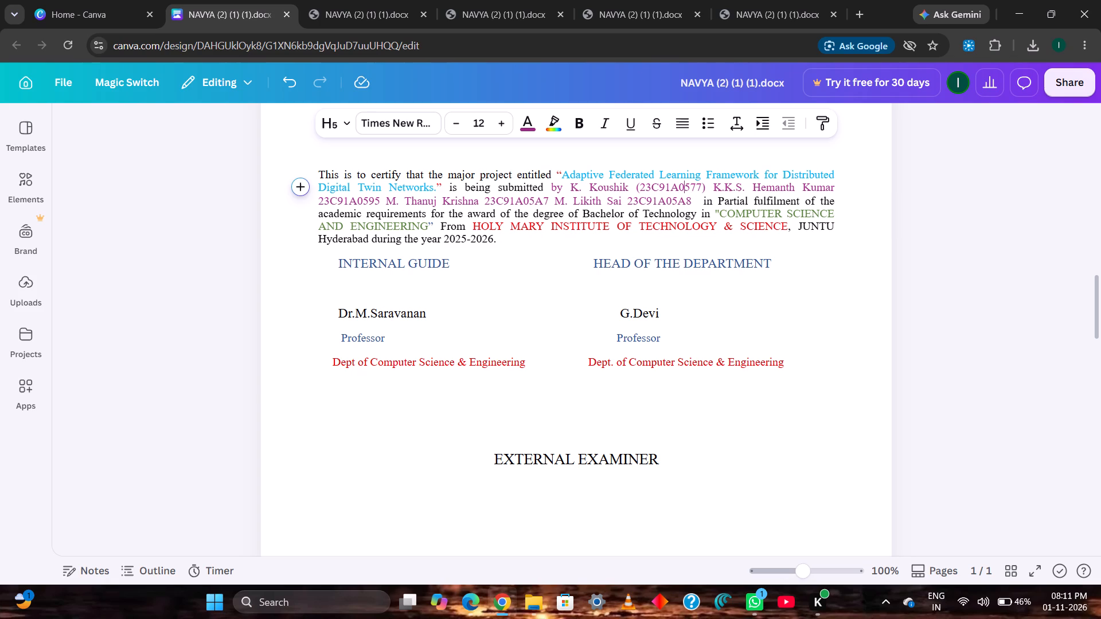
key(Right)
key(Right)
key(Right)
key(Right)
key(Right)
key(Left)
key(comma)
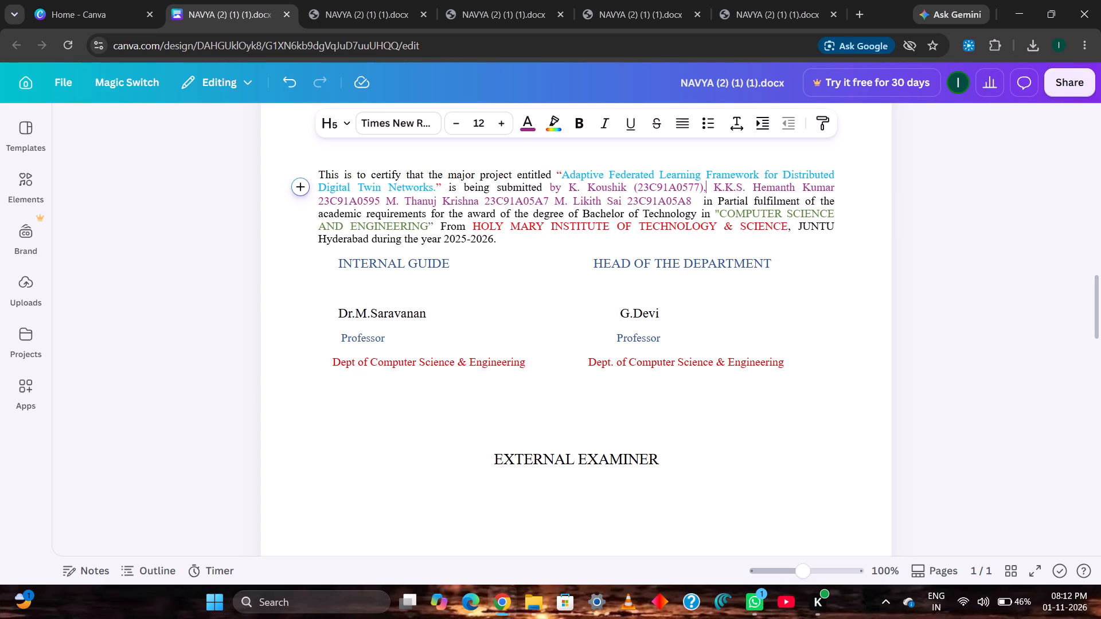
key(Right)
key(BackSpace)
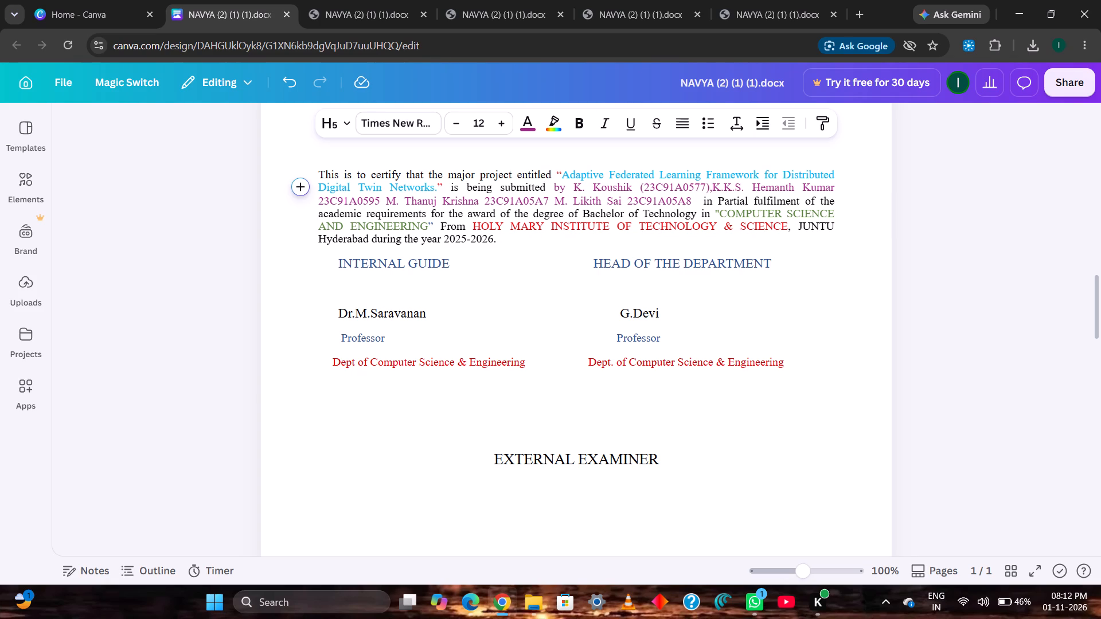
key(space)
Enclose the last student's roll number in parentheses in the certificate paragraph.
key(Down)
key(Left)
key(Left)
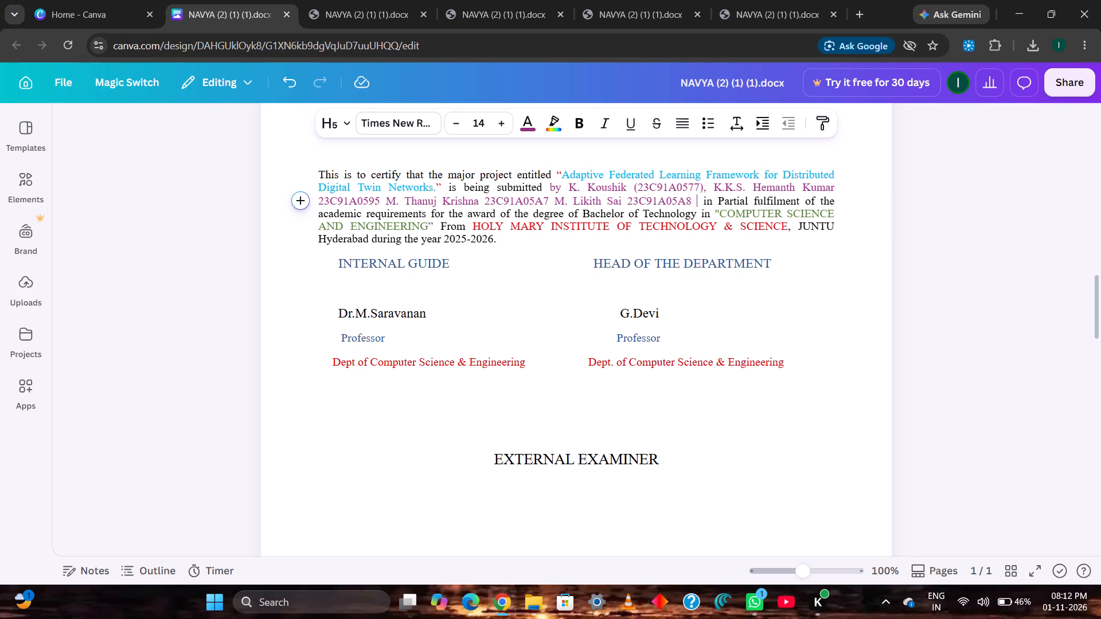
key(Left)
key(Left)
key(shift+parenright)
key(Left)
key(Left)
key(Left)
key(Left)
key(Left)
key(Left)
key(Left)
key(Left)
key(Left)
key(Left)
key(Left)
key(Left)
key(Left)
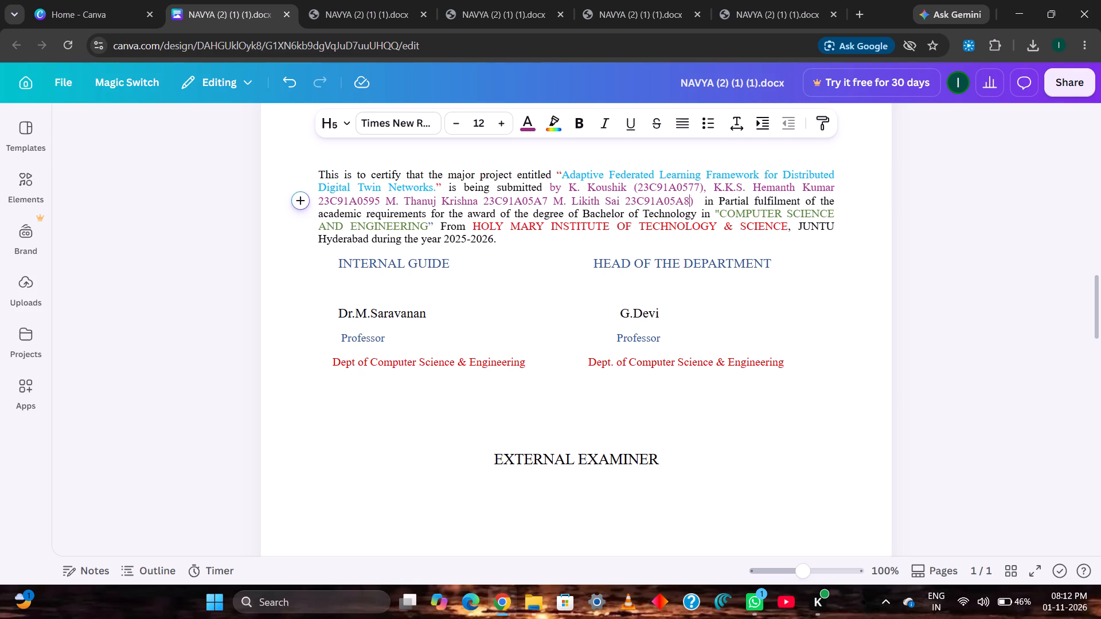
key(Right)
key(Right)
key(Right)
key(Left)
key(shift+parenleft)
Add a comma after the third student's roll number, before the last student's name.
key(Left)
key(Left)
key(Left)
key(Left)
key(Left)
key(Left)
key(Left)
key(Left)
key(Left)
key(Left)
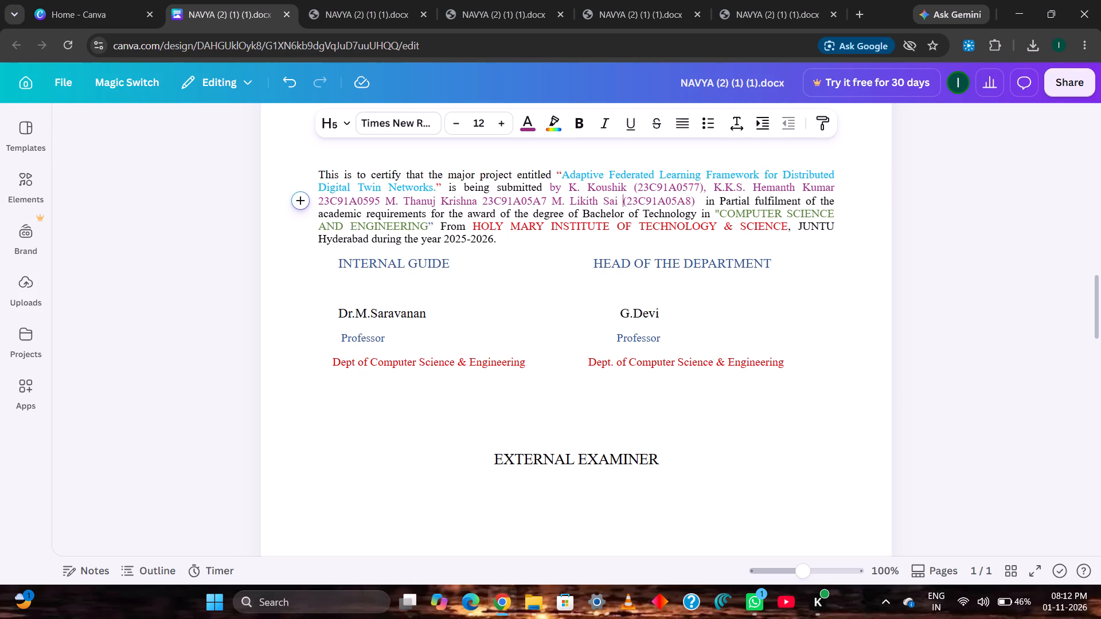
key(Left)
key(Left)
key(Left)
key(Left)
key(Left)
key(Left)
key(comma)
Enclose the third student's roll number in parentheses in the certificate paragraph.
key(Left)
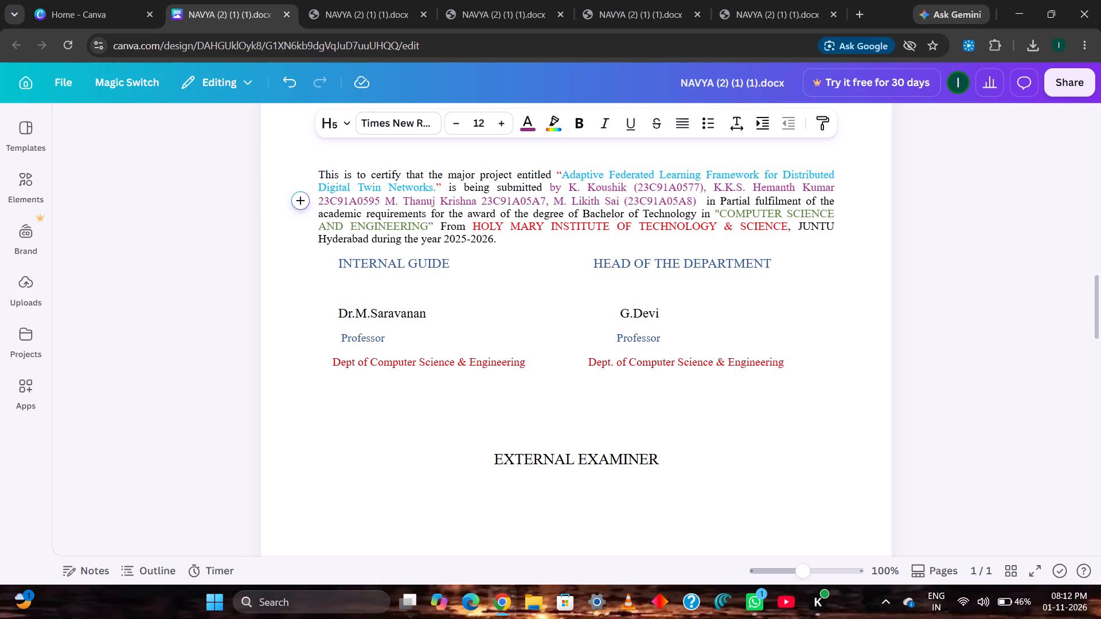
key(shift+parenright)
key(Left)
key(Left)
key(Left)
key(Left)
key(Left)
key(Left)
key(Left)
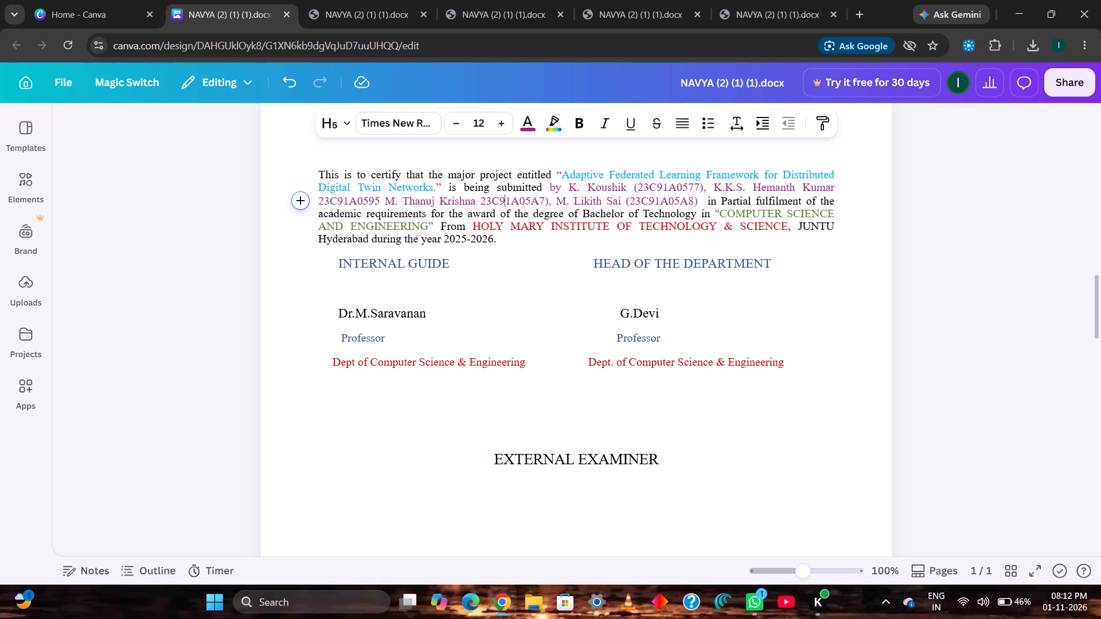
key(Left)
key(Left)
key(Left)
key(Left)
key(shift+parenleft)
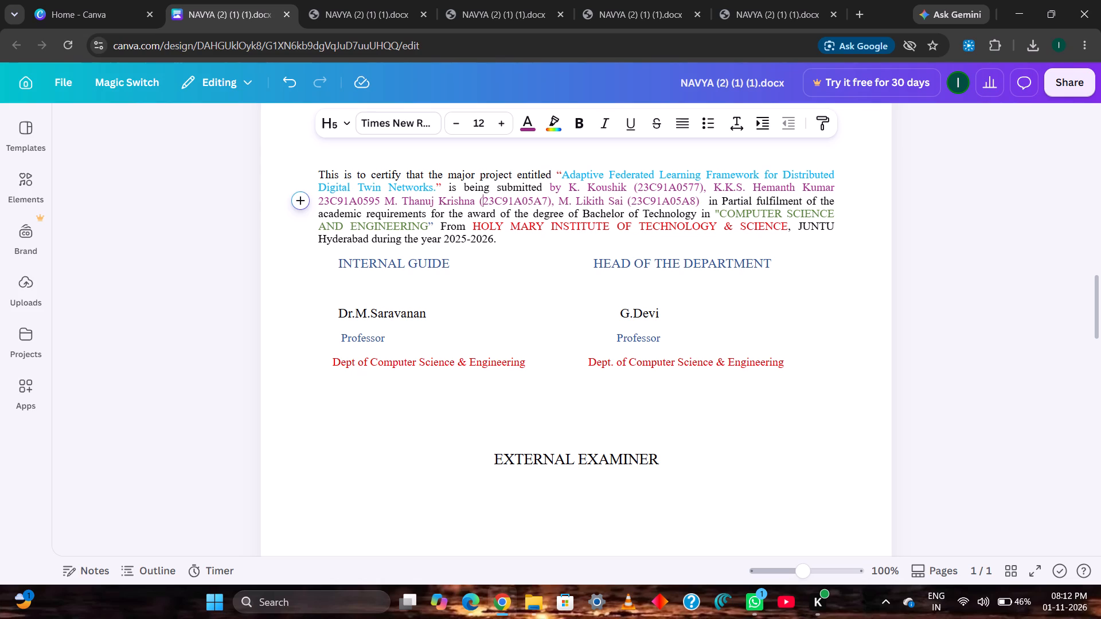
Add a comma after the second student's roll number, before the third student's name, in the certificate paragraph.
key(Left)
key(Left)
key(Left)
key(Left)
key(Left)
key(Left)
key(Left)
key(Left)
key(Left)
key(Left)
key(Left)
key(Left)
key(Left)
key(Left)
key(Left)
key(Left)
key(Left)
key(Left)
key(Left)
key(Left)
key(period)
key(BackSpace)
key(comma)
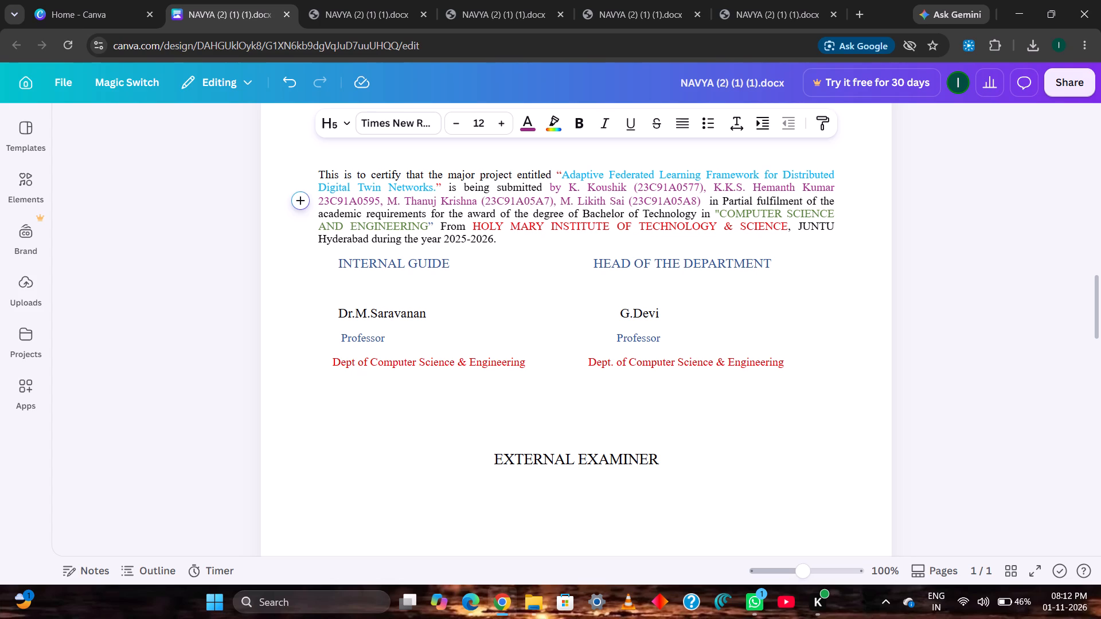
Enclose the second student's roll number in parentheses in the certificate paragraph, keeping the comma outside.
key(shift+parenright)
key(BackSpace)
key(Left)
key(shift+parenright)
key(Left)
key(Left)
key(Left)
key(Left)
key(Left)
key(Left)
key(Left)
key(Left)
key(Left)
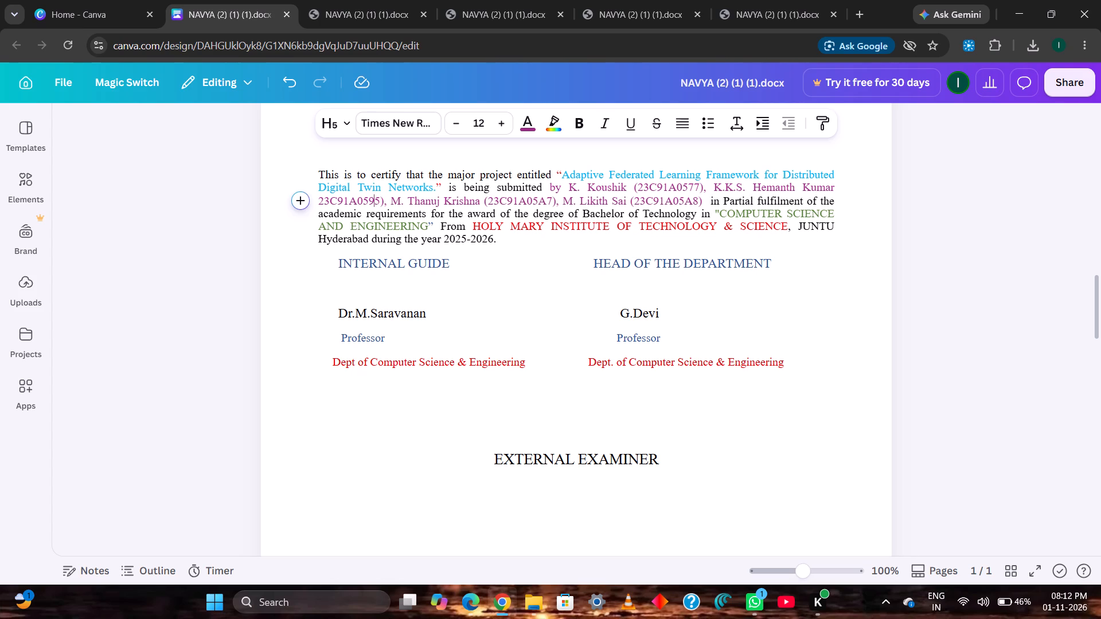
key(Left)
key(Left)
key(shift+parenleft)
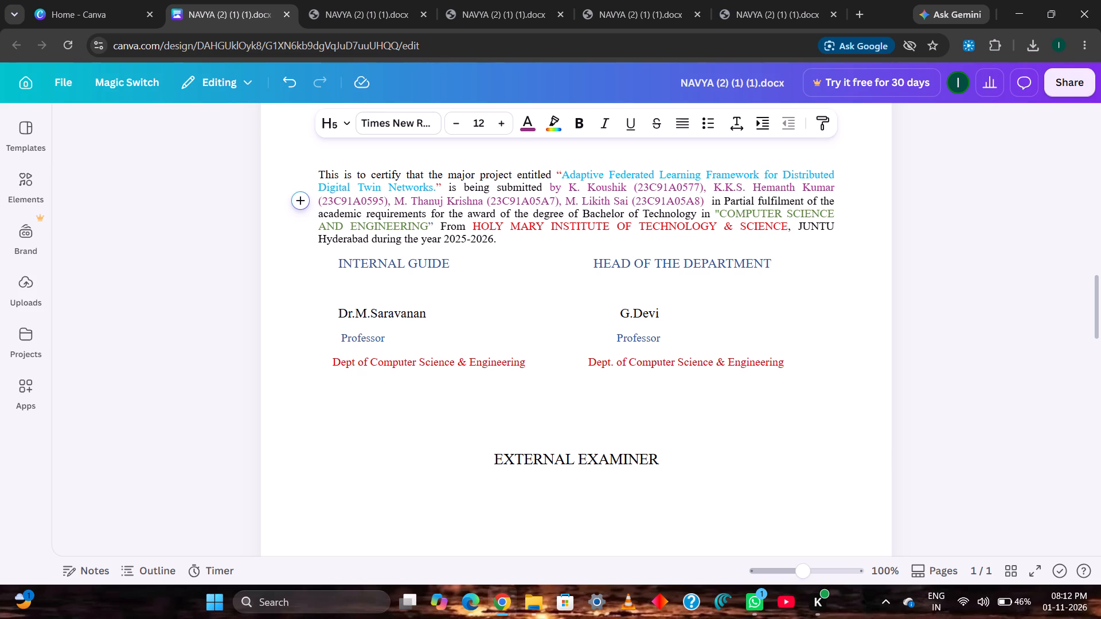
Replace the old student names and roll numbers at the end of the Acknowledgement with the copied list of project students.
scroll(796, 265, down, 1)
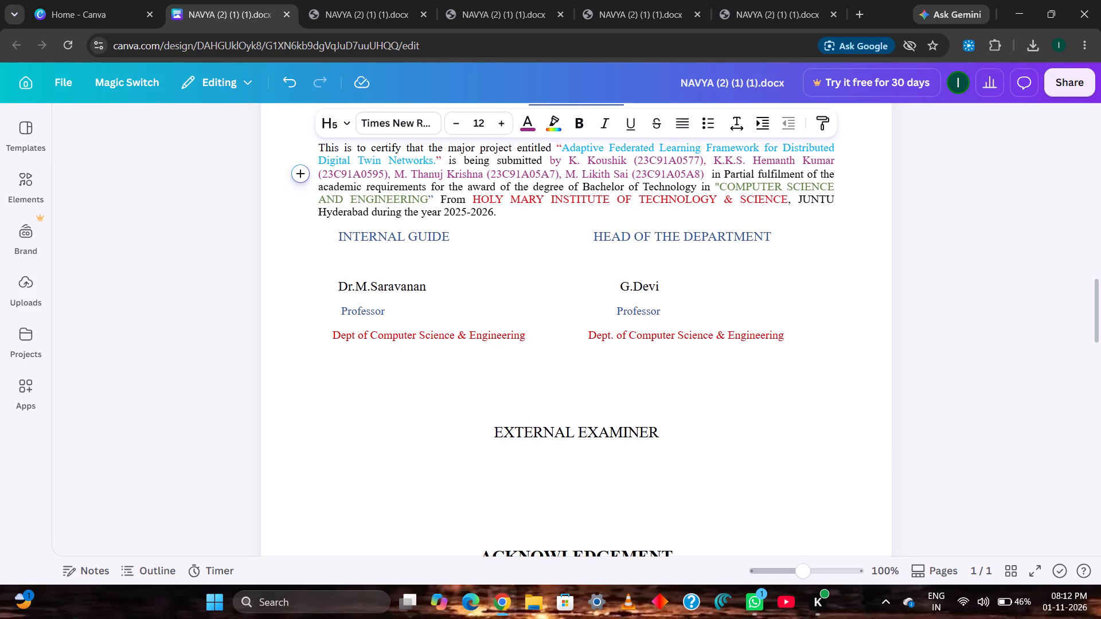
scroll(596, 361, down, 3)
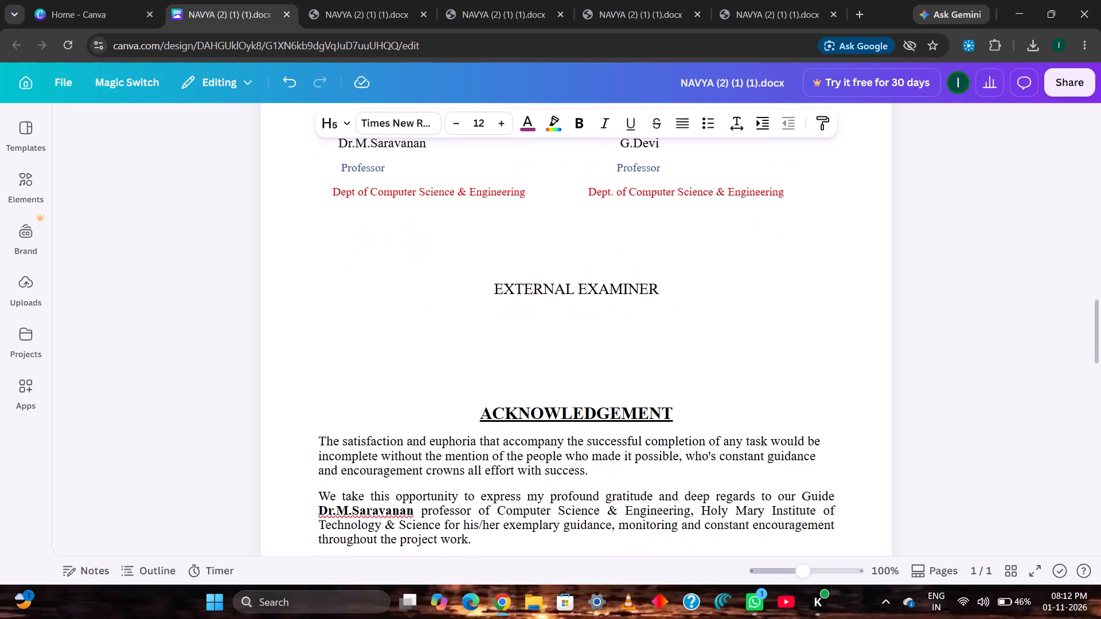
scroll(596, 361, down, 3)
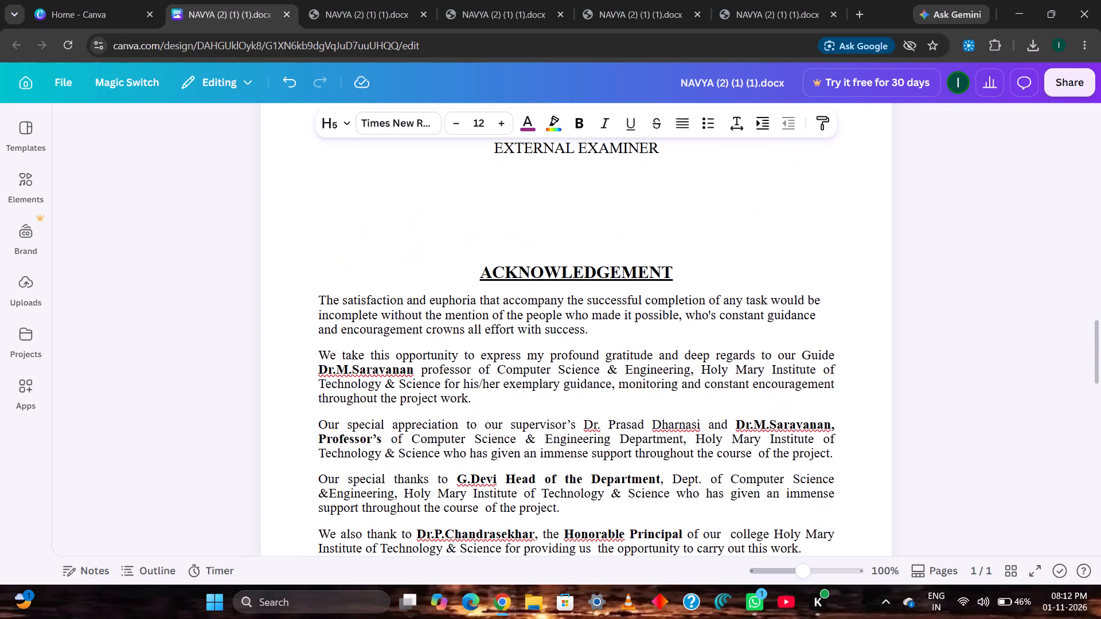
scroll(596, 361, down, 4)
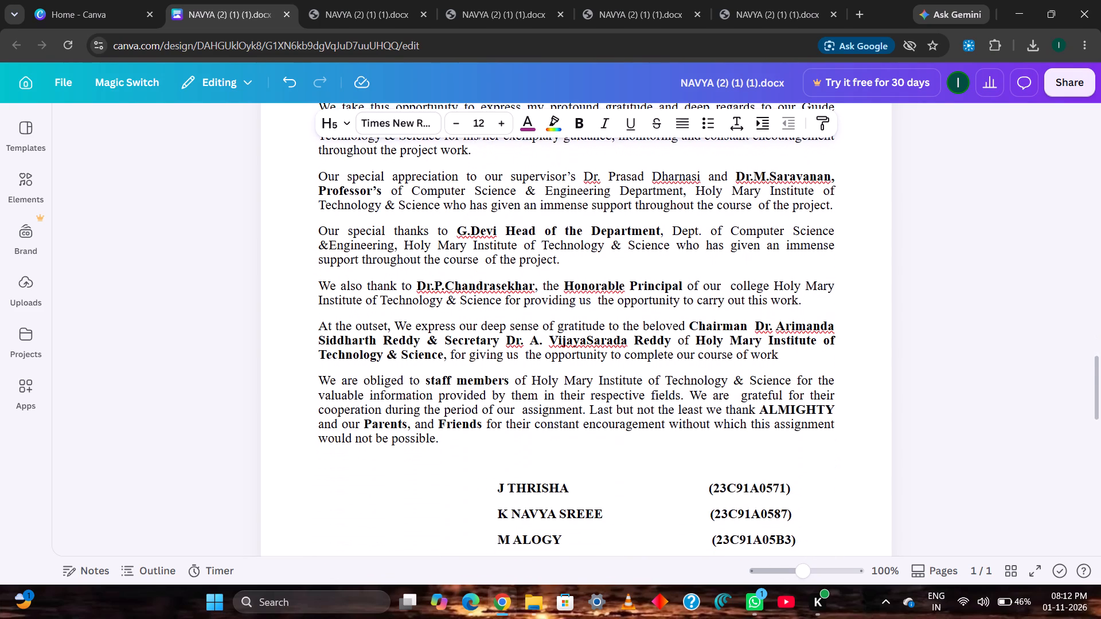
scroll(596, 361, down, 2)
drag(498, 346, 597, 460)
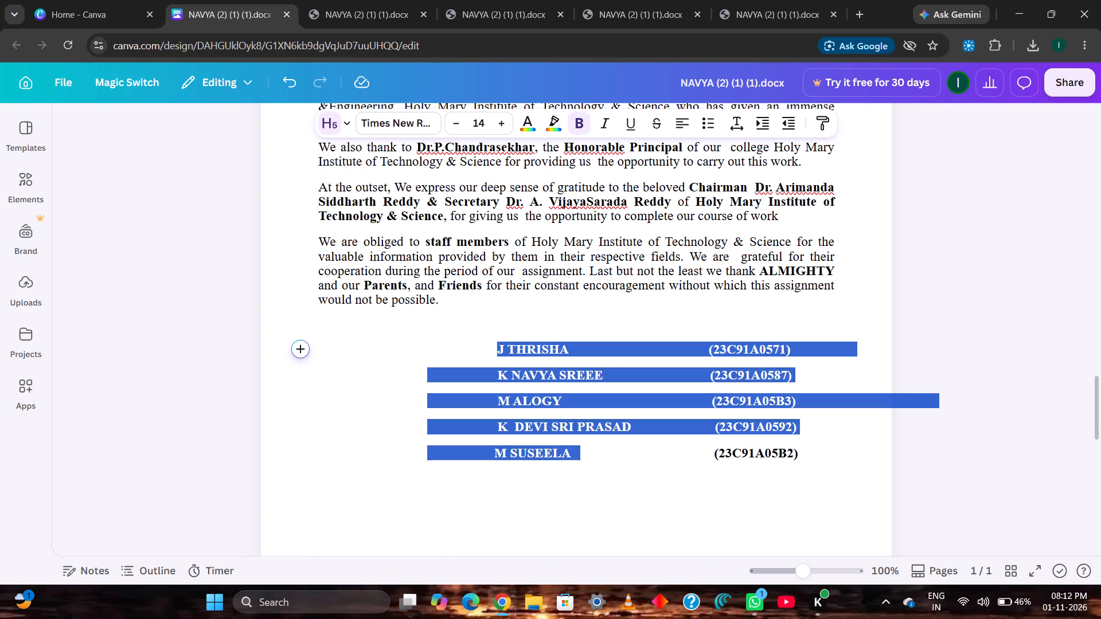
drag(597, 460, 737, 463)
key(BackSpace)
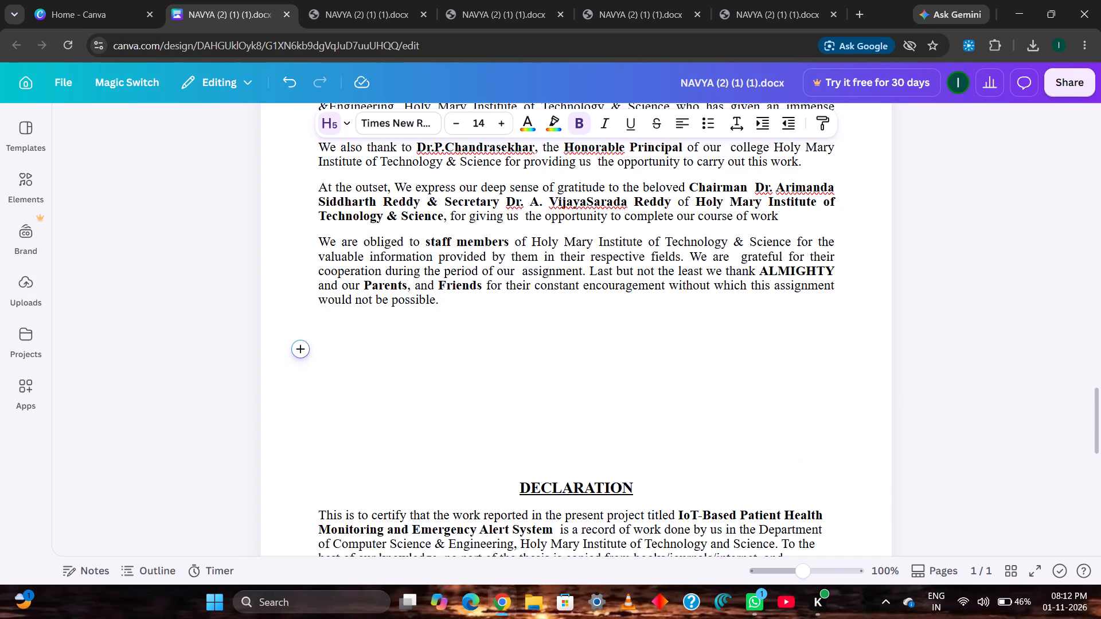
key(ctrl+v)
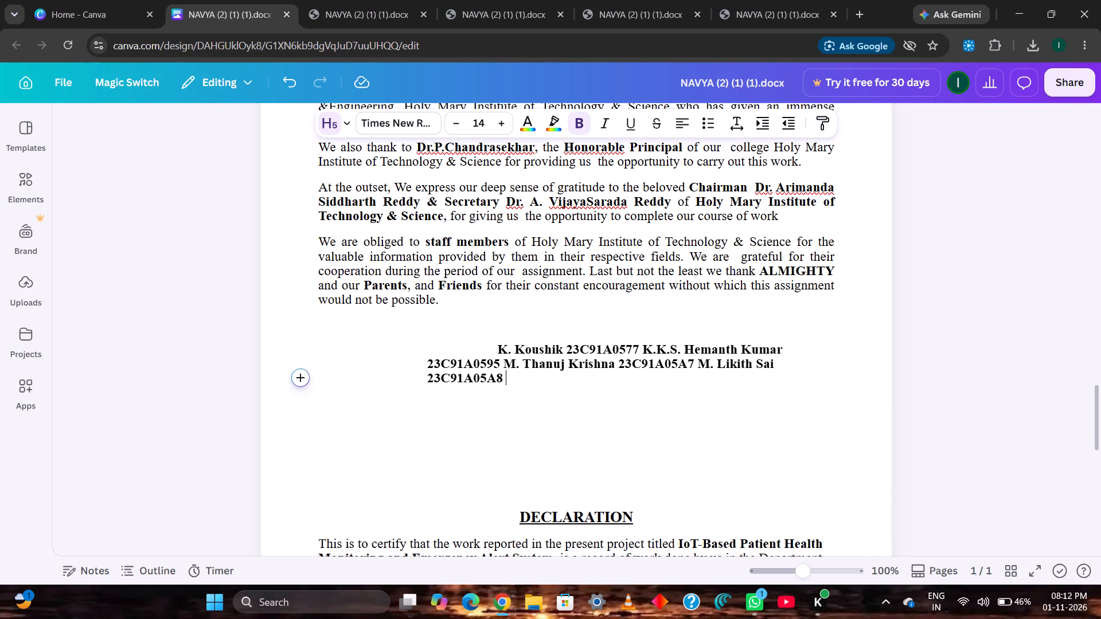
Enclose the first student's roll number in parentheses in the Acknowledgement's student list, with no space before the closing parenthesis.
click(565, 348)
key(shift+parenleft)
key(Right)
key(Right)
key(Right)
key(Right)
key(Right)
key(Right)
key(Right)
key(Right)
key(Right)
key(Right)
key(Right)
key(Right)
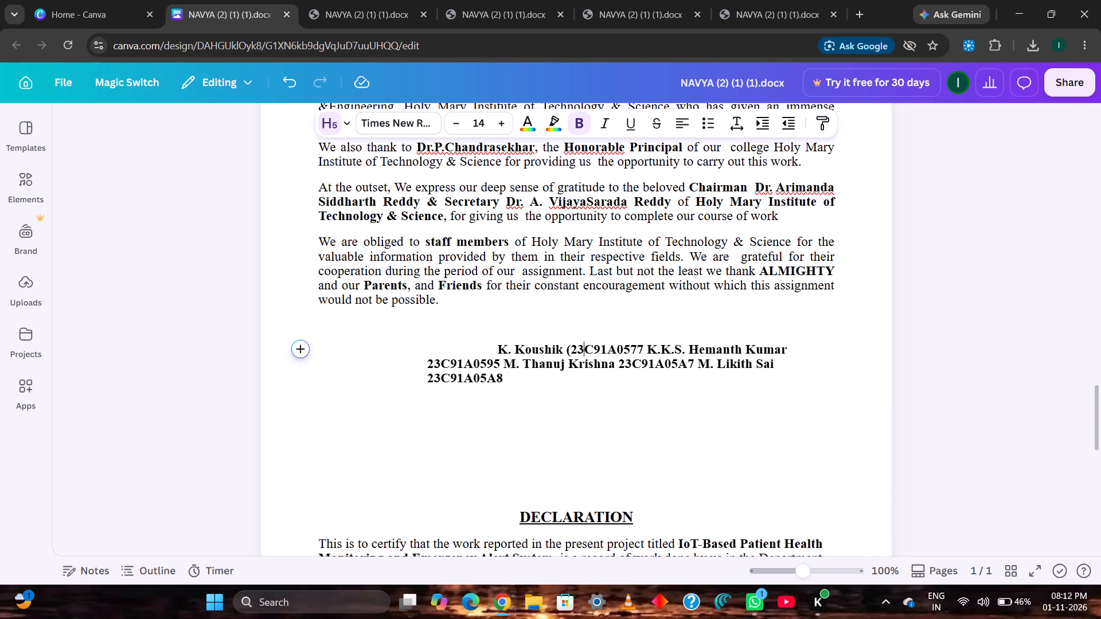
key(Left)
key(shift+parenright)
key(Left)
key(Left)
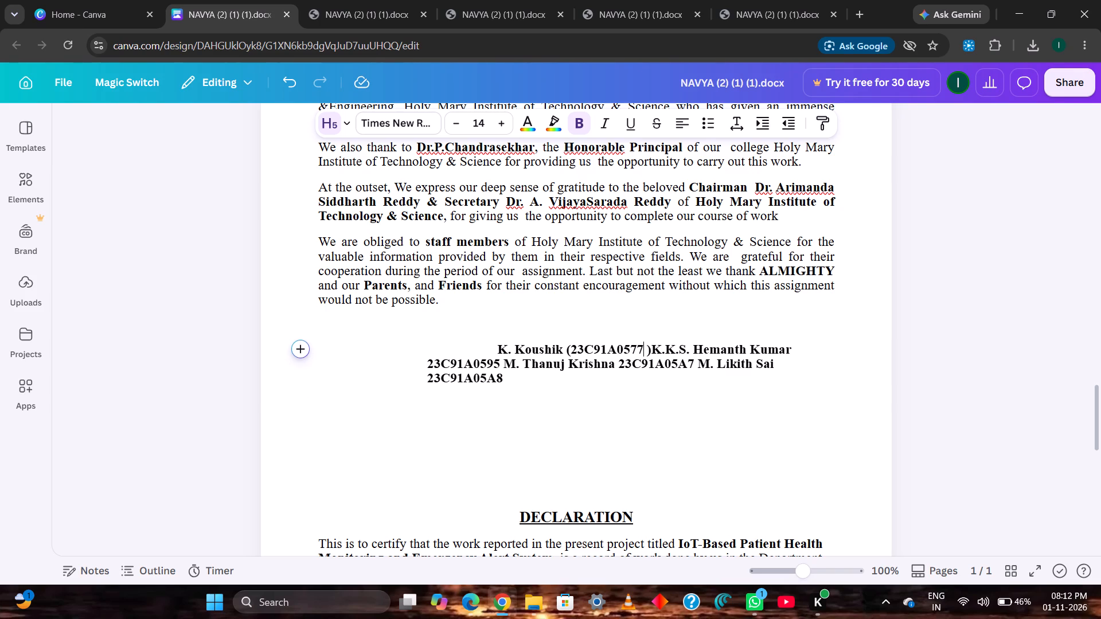
key(Right)
key(BackSpace)
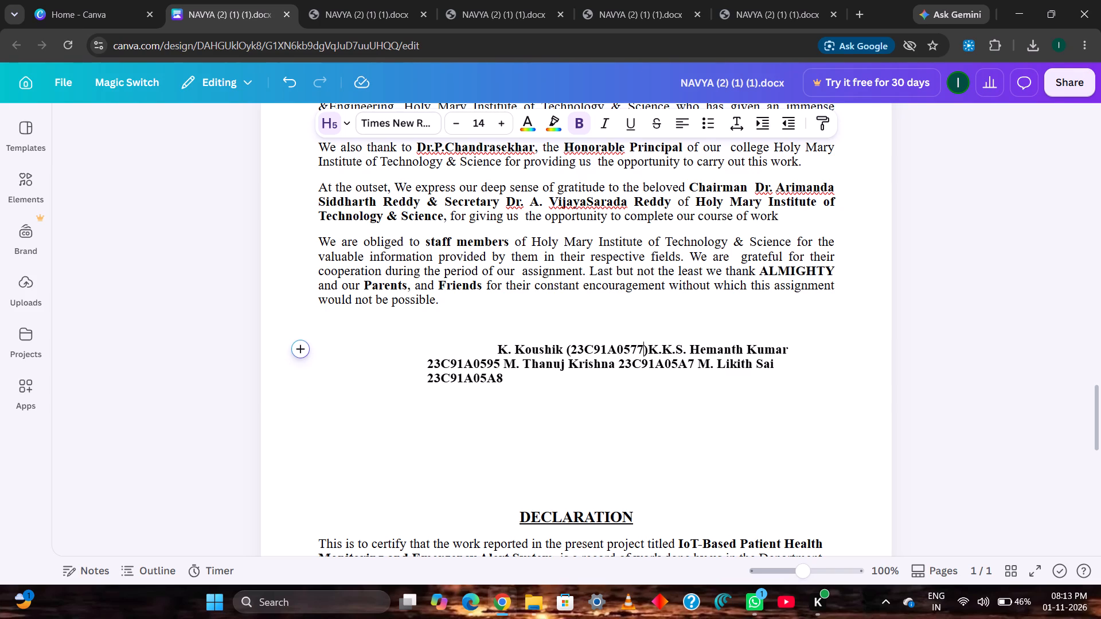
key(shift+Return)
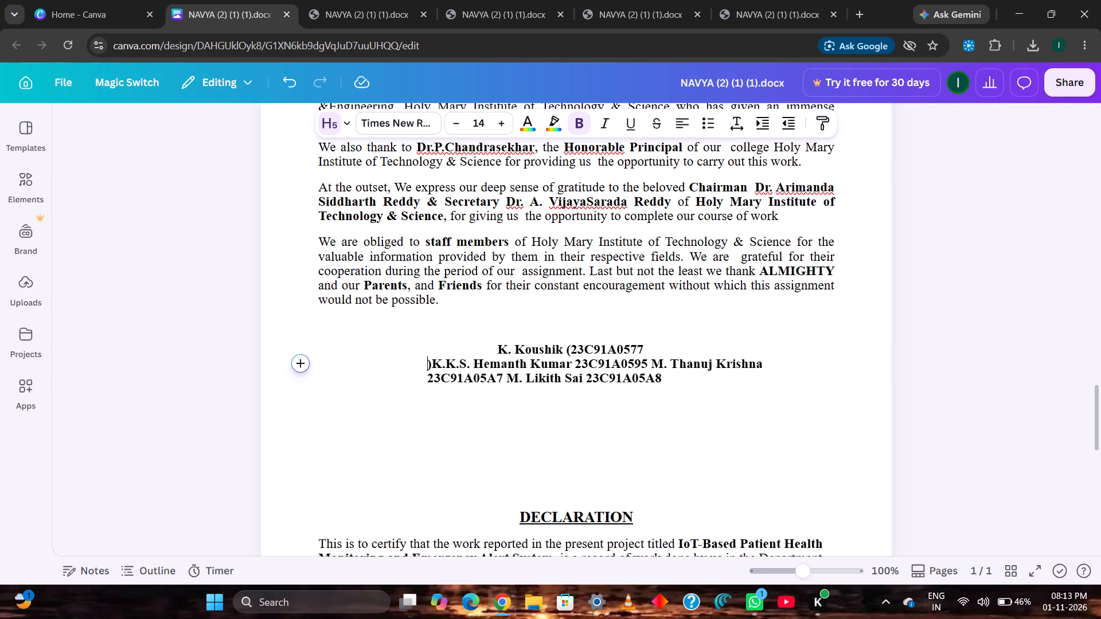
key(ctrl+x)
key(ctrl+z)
Insert a line break after the first student's closing parenthesis so the second student starts a new line.
key(Right)
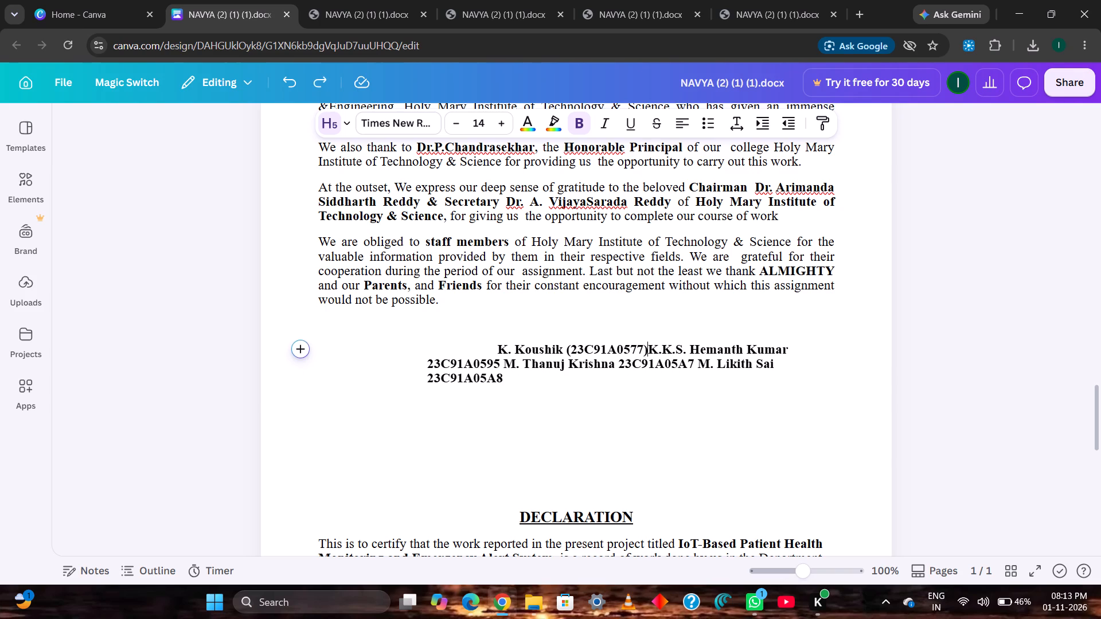
key(shift+Return)
Enclose the second student's roll number in parentheses in the Acknowledgement's student list.
key(Right)
key(Right)
key(Right)
key(Right)
key(Right)
key(Right)
key(Right)
key(Right)
key(Right)
key(Right)
key(Right)
key(Right)
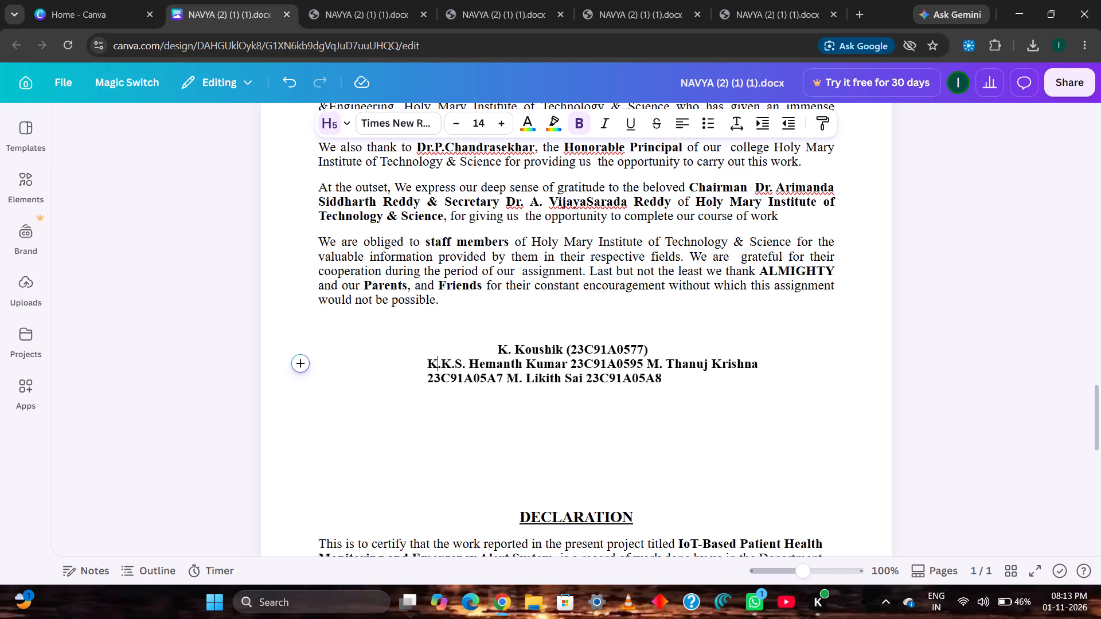
key(Right)
key(Right)
key(Right)
key(Right)
key(Right)
key(Right)
key(Right)
key(Right)
key(Right)
key(shift+parenleft)
key(Right)
key(Right)
key(Right)
key(Right)
key(Right)
key(Right)
key(Right)
key(Right)
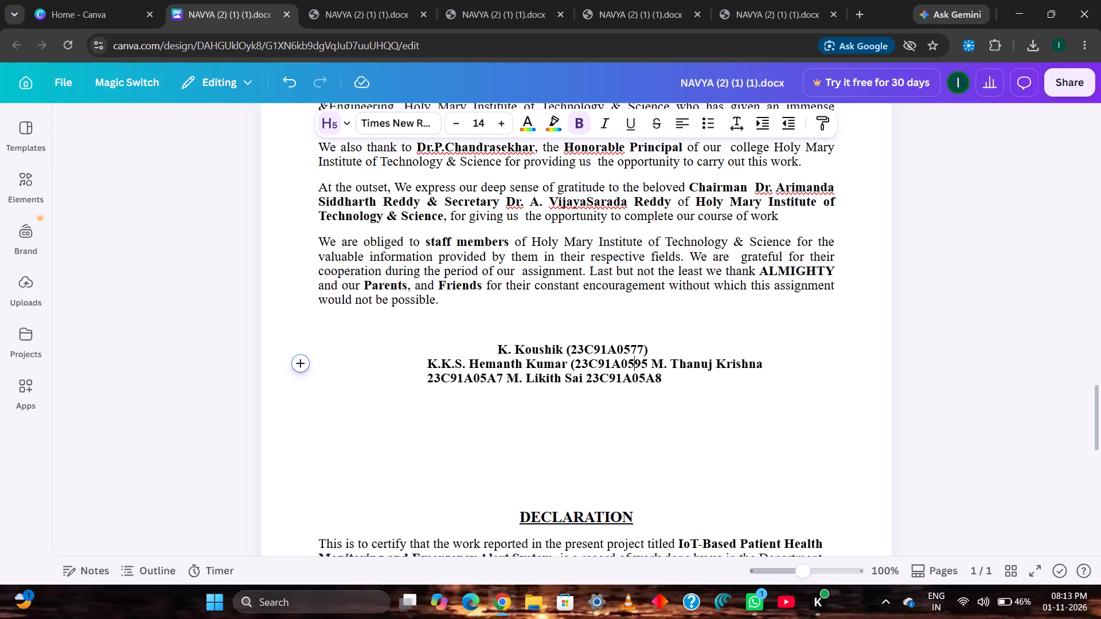
key(Right)
key(Right)
key(shift+parenright)
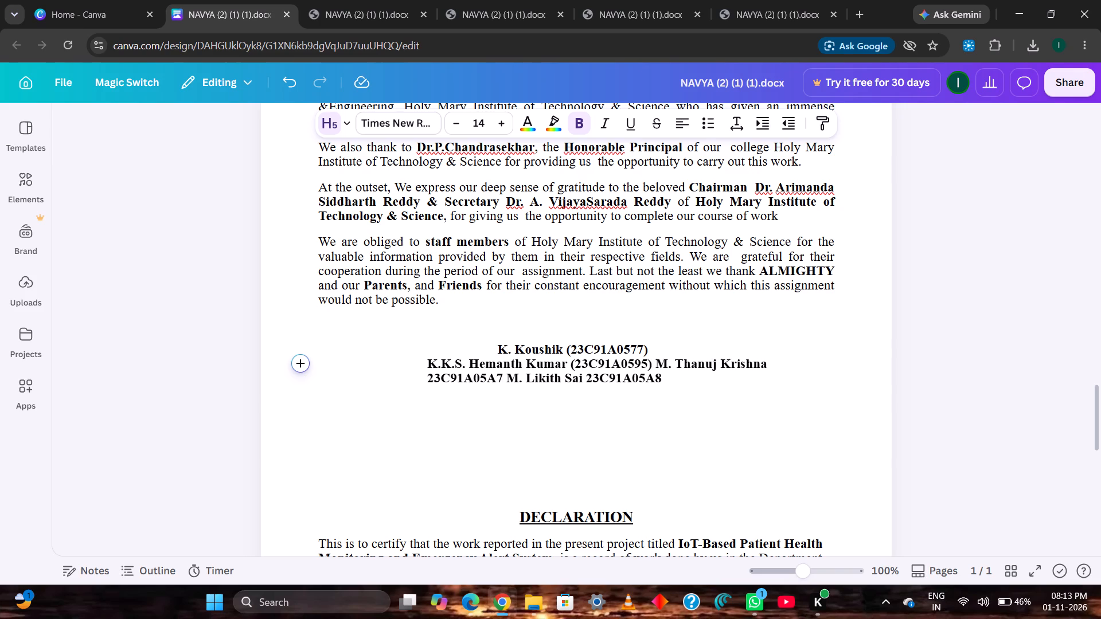
Insert a line break after the second student's roll number so the third student starts a new line.
key(shift+Return)
Enclose the third student's roll number in parentheses in the Acknowledgement's student list.
key(Right)
key(Right)
key(Right)
key(Right)
key(Right)
key(Right)
key(Right)
key(Right)
key(Right)
key(Right)
key(Right)
key(Right)
key(Right)
key(Right)
key(Right)
key(Right)
key(Right)
key(Right)
key(Right)
key(Right)
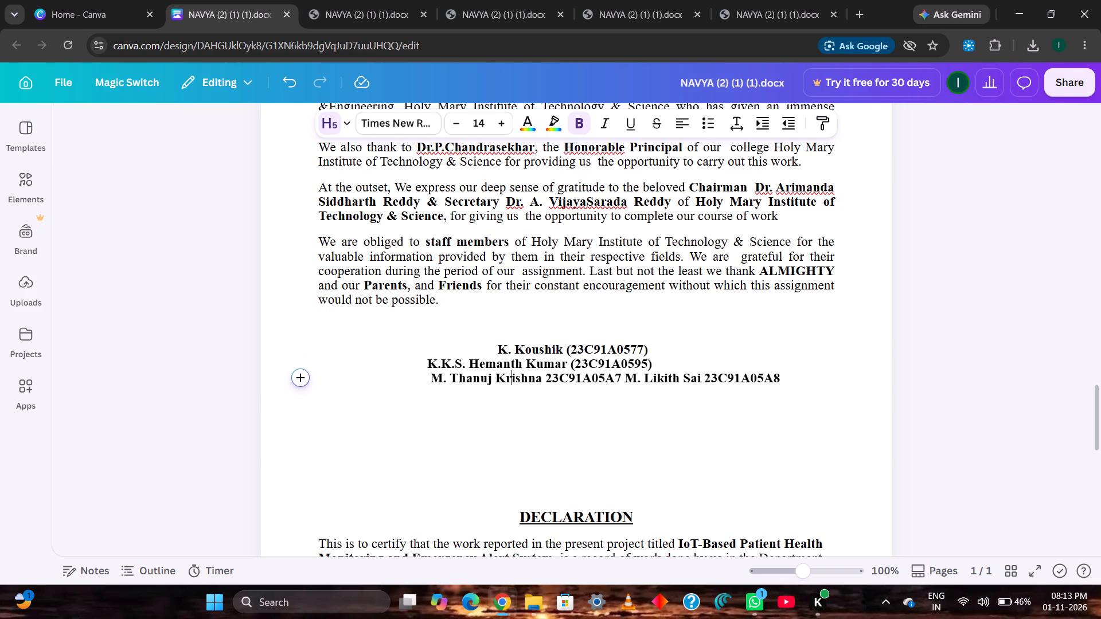
key(Right)
key(Right)
key(Right)
key(shift+parenright)
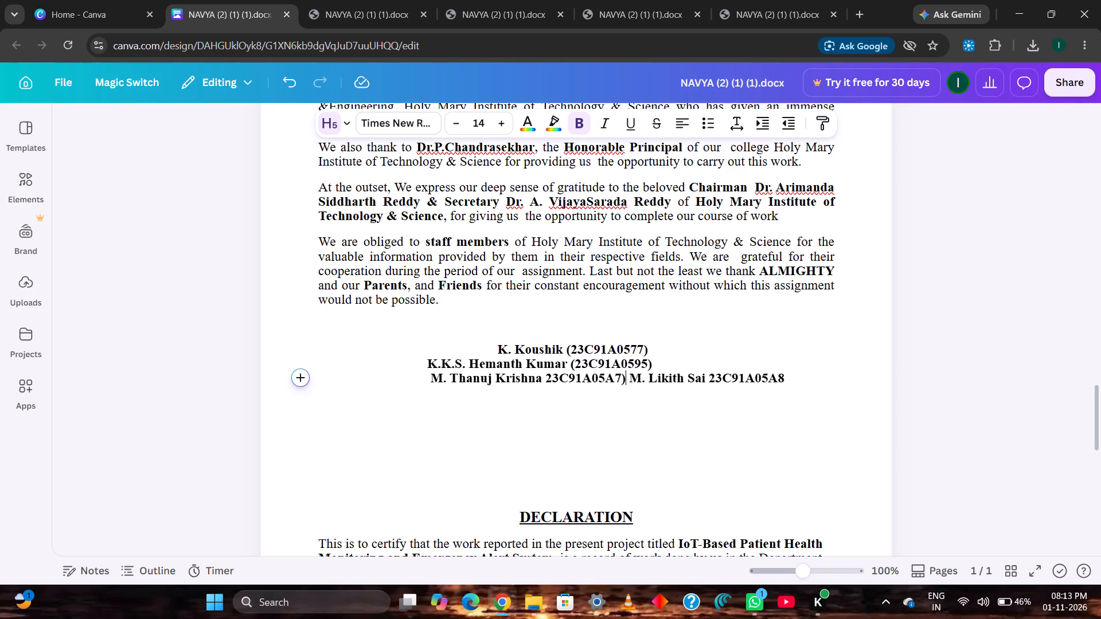
key(Left)
key(Left)
key(Left)
key(Left)
key(Left)
key(Left)
key(Left)
key(Left)
key(Left)
key(Left)
key(Left)
key(Left)
key(Right)
key(shift+parenright)
key(BackSpace)
key(shift+parenleft)
Insert a line break after the third student's closing parenthesis so the fourth student starts a new line.
key(Right)
key(Right)
key(Right)
key(Right)
key(Right)
key(Right)
key(Right)
key(Right)
key(Right)
key(Right)
key(Right)
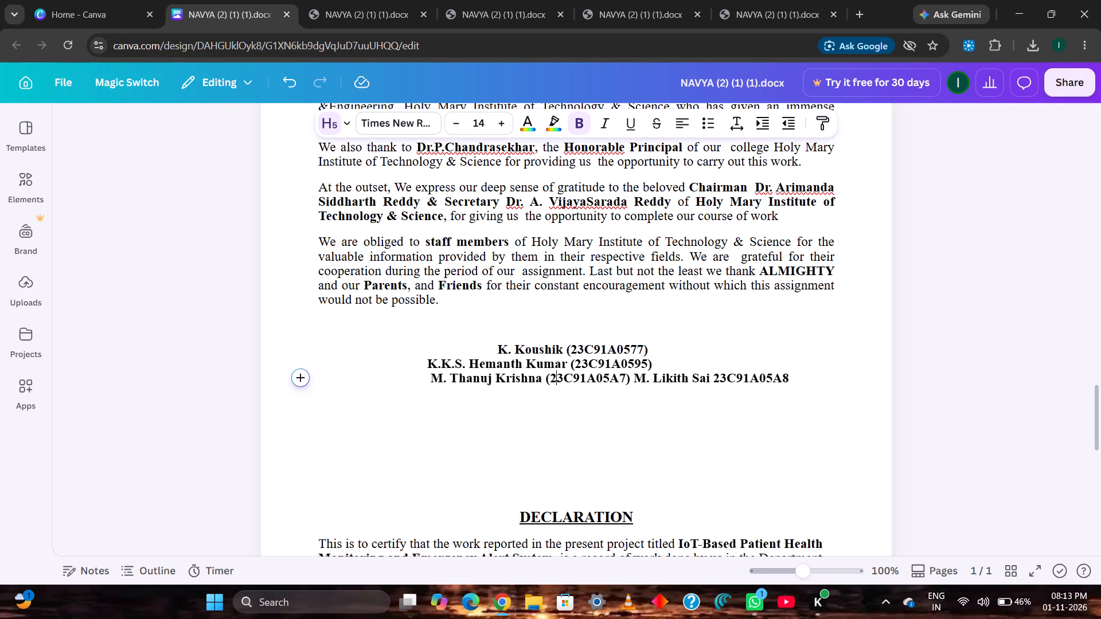
key(Right)
key(shift+Return)
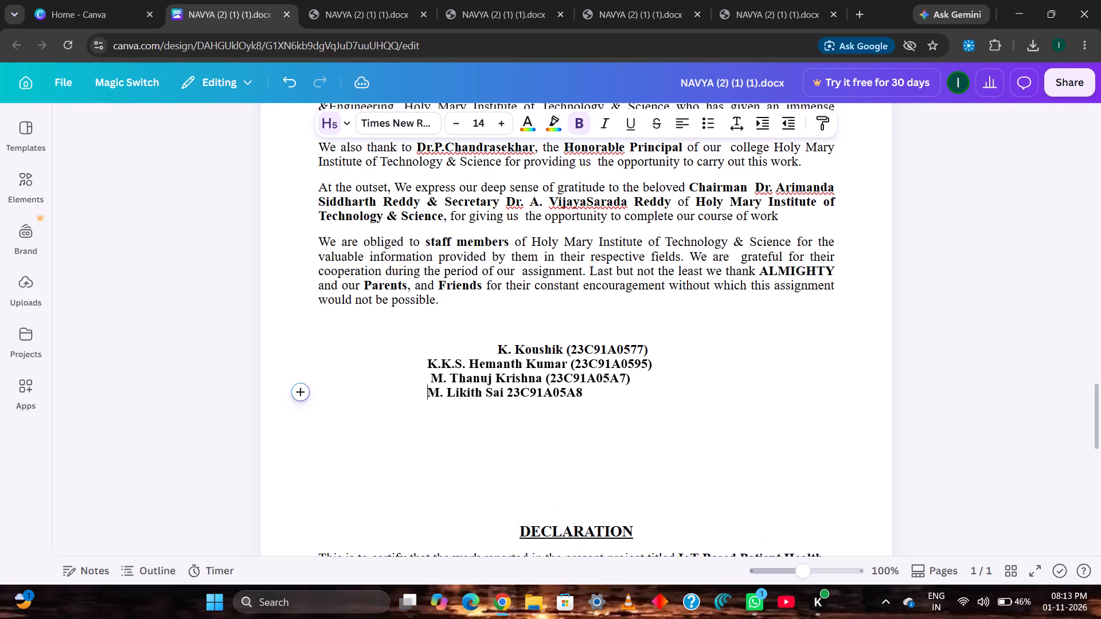
Enclose the fourth student's roll number in parentheses in the Acknowledgement's student list.
key(Right)
key(Right)
key(Right)
key(Right)
key(Right)
key(Right)
key(Right)
key(Right)
key(Right)
key(Right)
key(Right)
key(Right)
key(Right)
key(Right)
key(shift+parenleft)
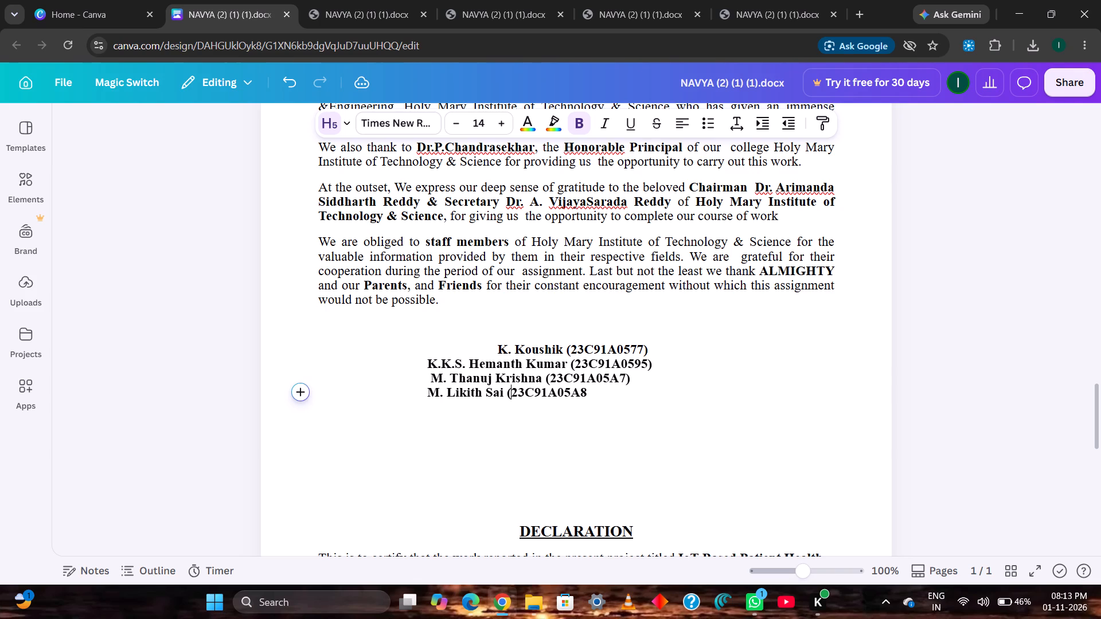
key(Right)
key(Right)
key(Right)
key(Right)
key(Right)
key(Right)
key(Right)
key(Right)
key(Right)
key(Right)
key(Right)
key(Left)
key(shift+parenright)
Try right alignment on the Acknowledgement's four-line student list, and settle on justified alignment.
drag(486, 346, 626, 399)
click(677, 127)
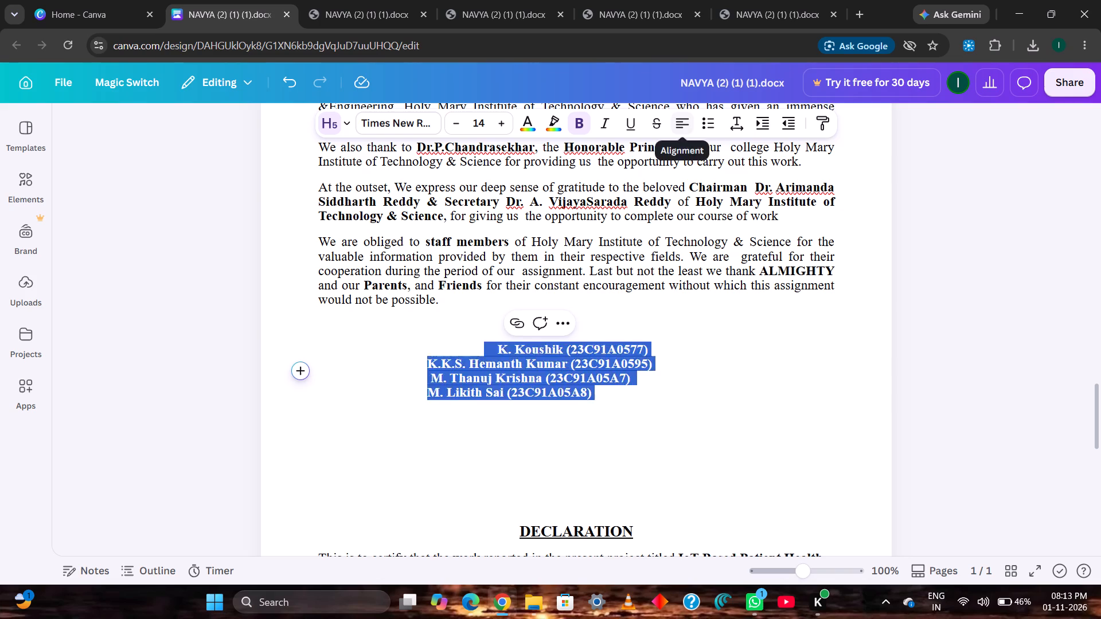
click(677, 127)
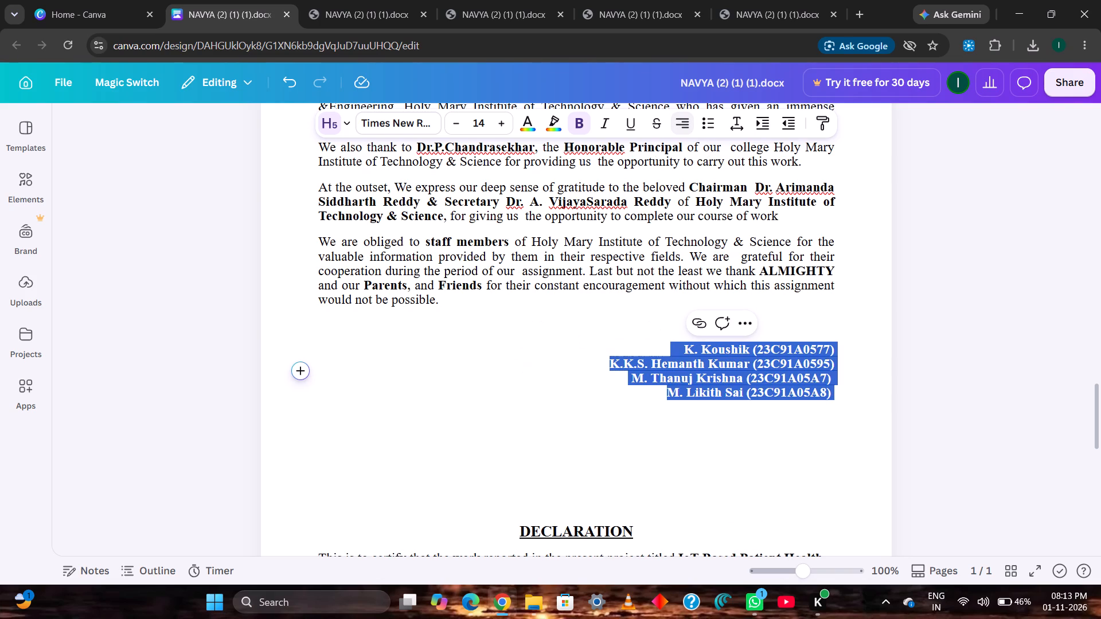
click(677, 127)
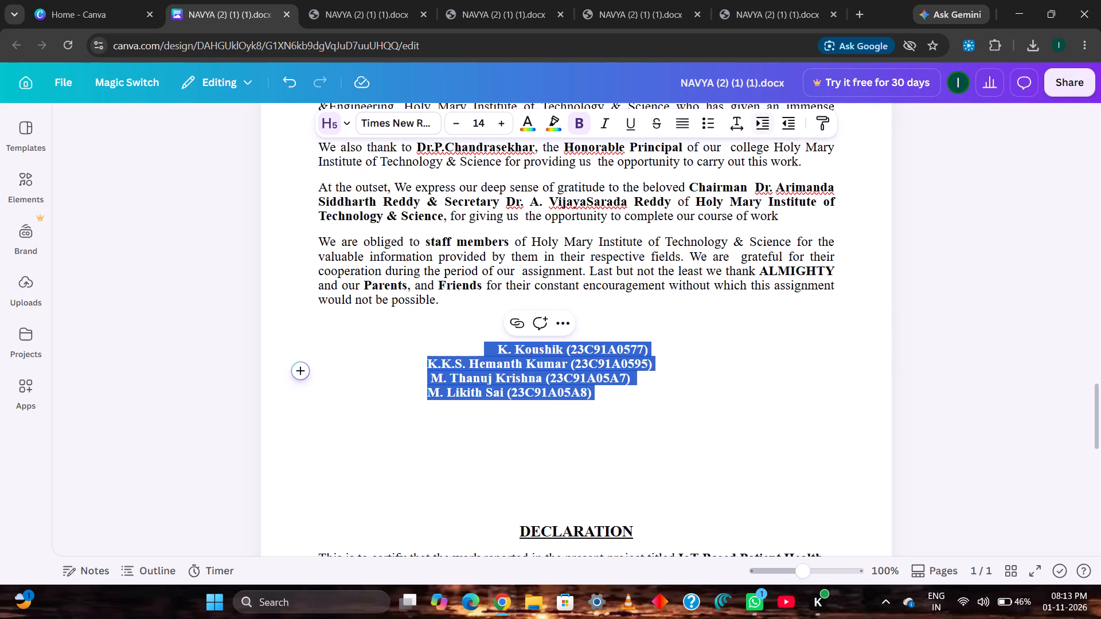
Increase the indent of the Acknowledgement's four-line student list as far as it goes.
click(759, 124)
click(759, 124)
triple_click(759, 124)
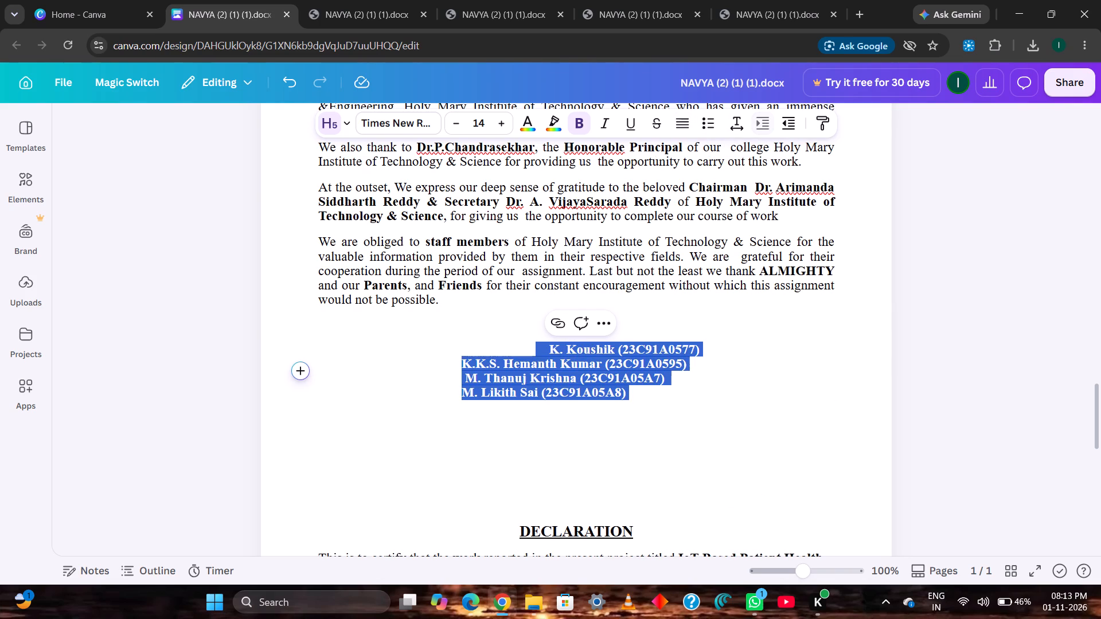
double_click(759, 124)
click(407, 412)
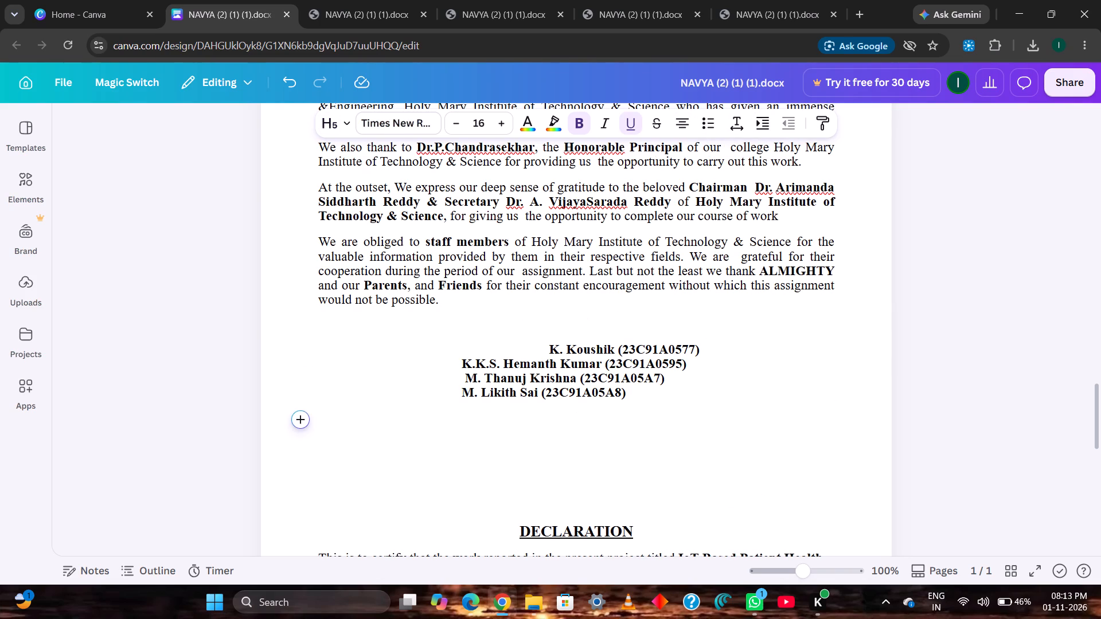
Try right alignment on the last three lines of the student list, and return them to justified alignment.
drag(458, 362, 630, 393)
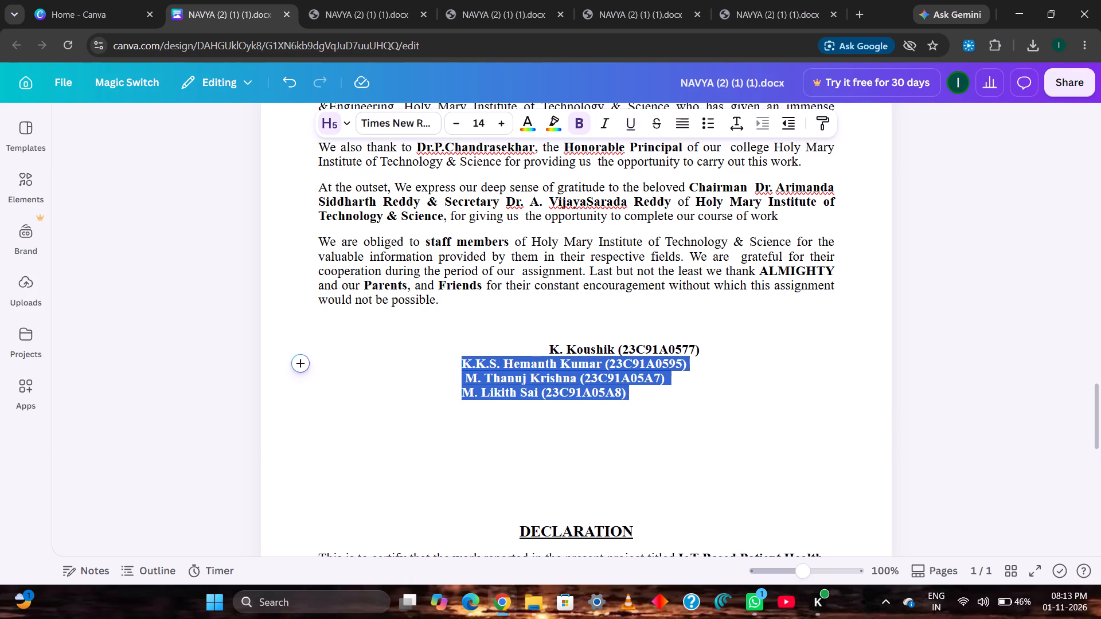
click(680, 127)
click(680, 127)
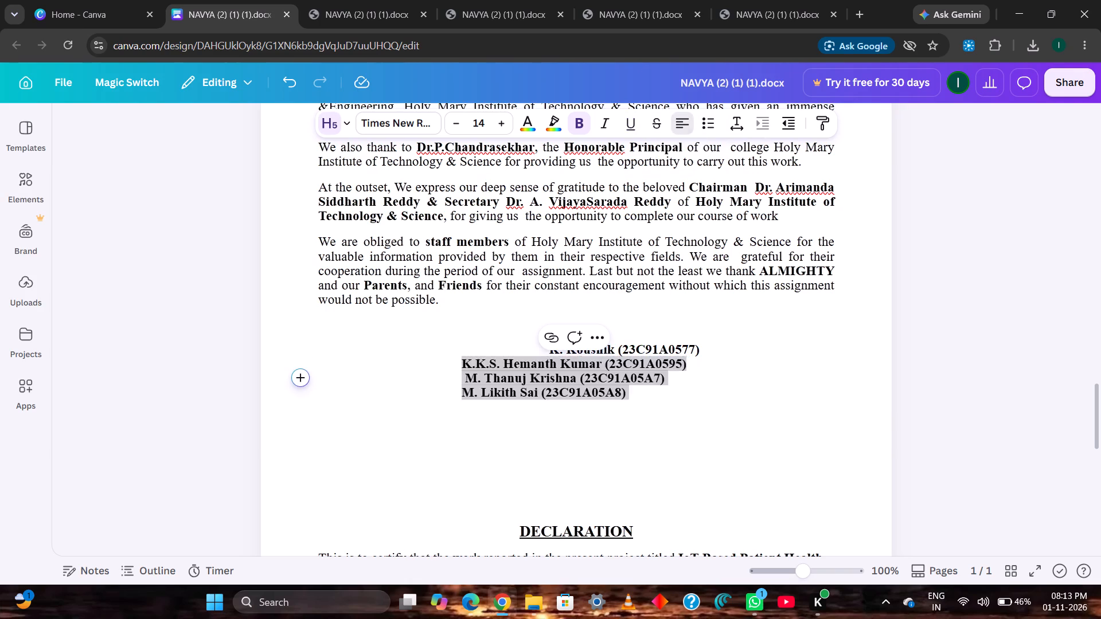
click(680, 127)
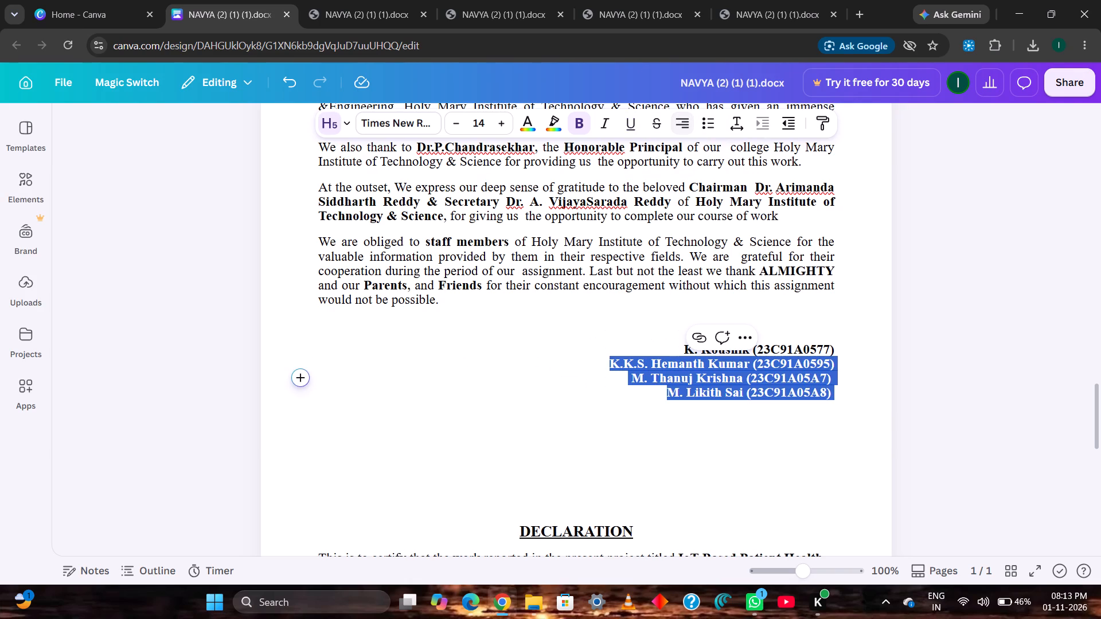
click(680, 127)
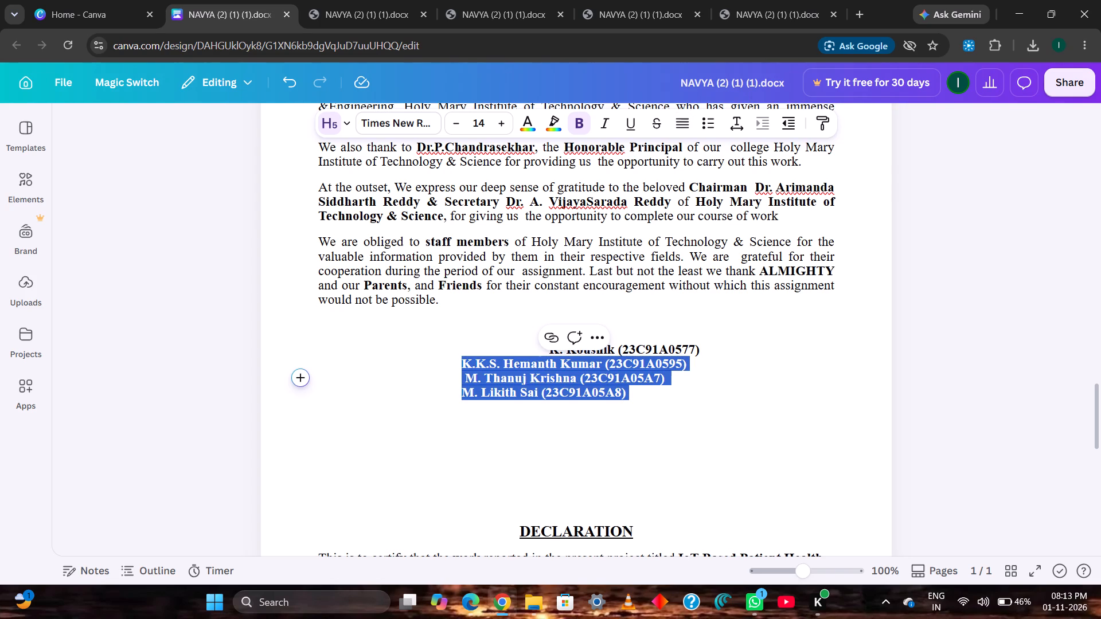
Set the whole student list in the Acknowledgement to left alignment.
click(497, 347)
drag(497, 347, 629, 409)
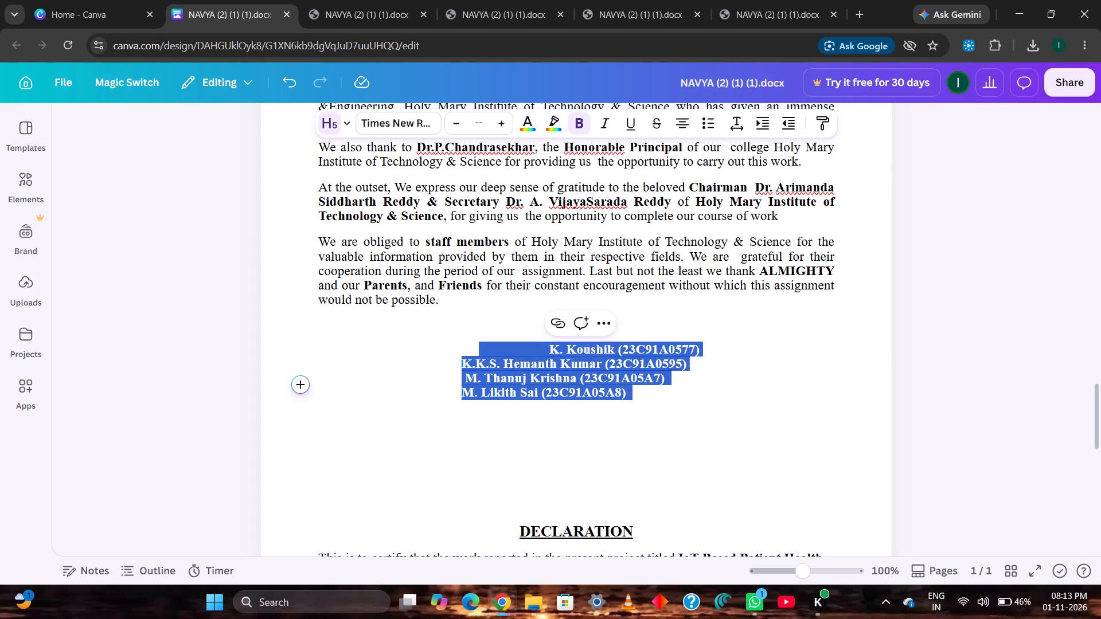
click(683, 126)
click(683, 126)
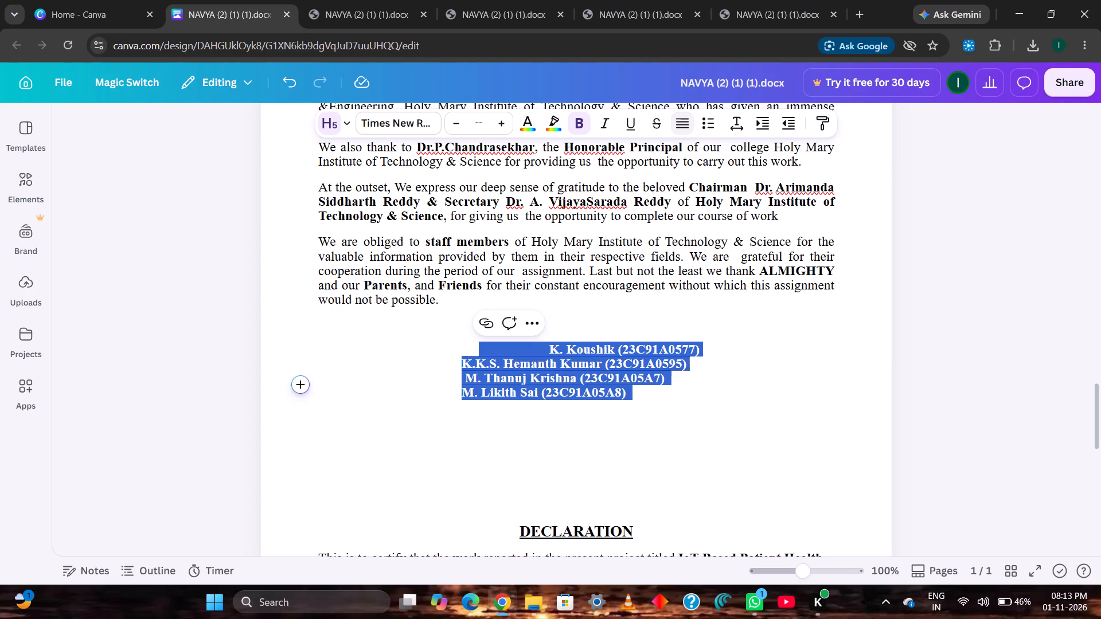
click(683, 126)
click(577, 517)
Delete the blank space before the first student's name so it lines up with the names below.
click(550, 336)
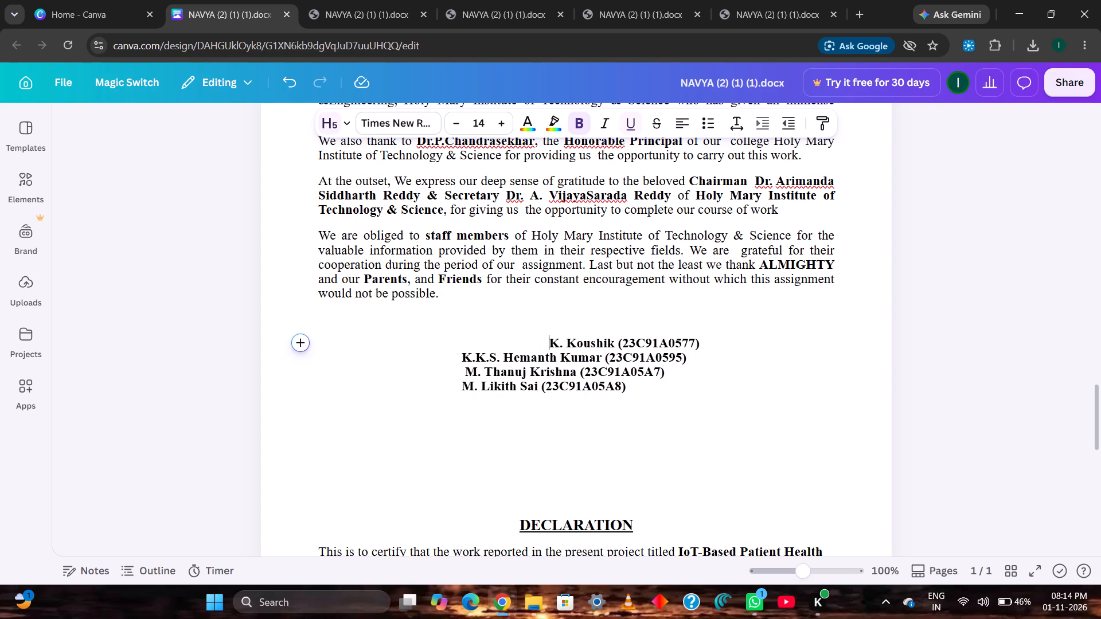
key(BackSpace)
key(BackSpace)
key(BackSpace)
key(BackSpace)
key(BackSpace)
key(BackSpace)
key(BackSpace)
key(BackSpace)
key(BackSpace)
key(BackSpace)
key(BackSpace)
key(BackSpace)
key(BackSpace)
key(BackSpace)
key(BackSpace)
key(BackSpace)
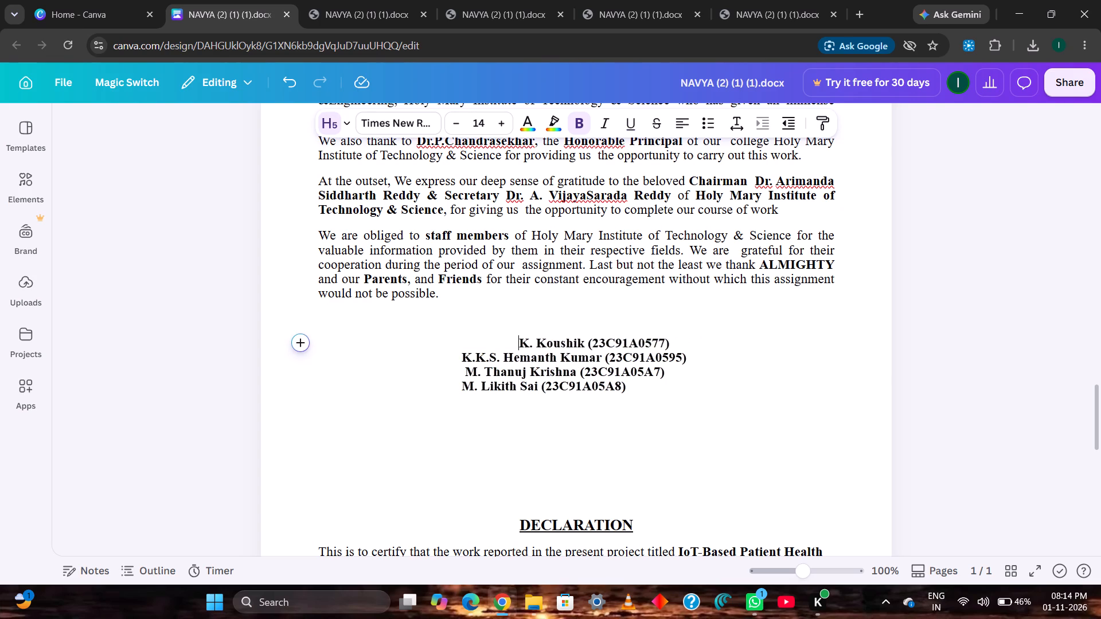
key(BackSpace)
key(BackSpace)
key(BackSpace)
key(BackSpace)
key(BackSpace)
key(BackSpace)
key(BackSpace)
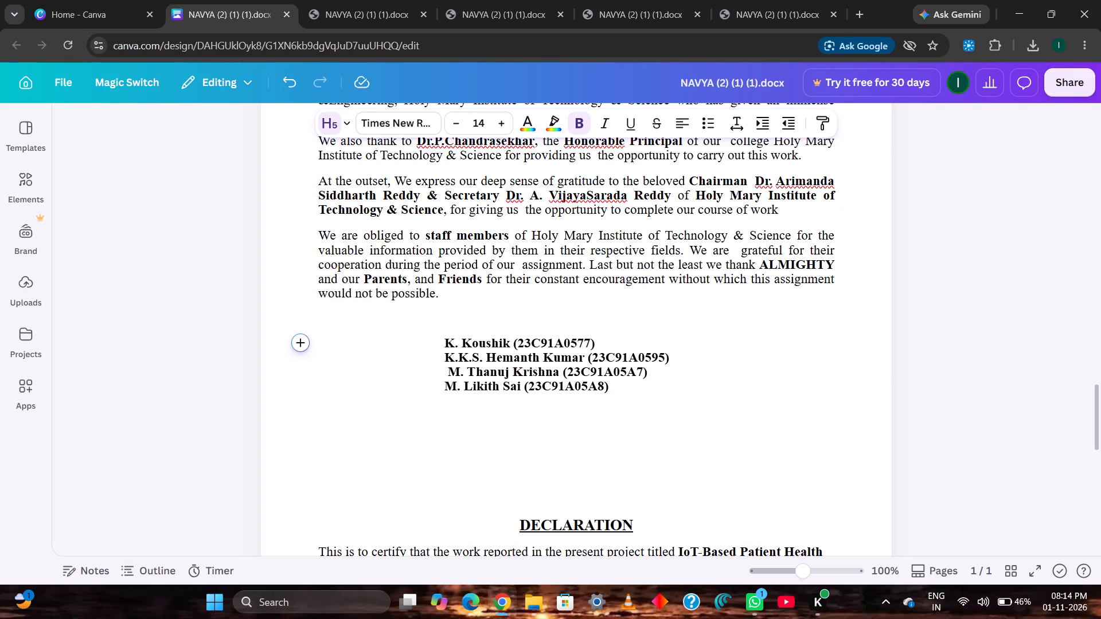
Set the Acknowledgement's four-line student list to justified alignment.
drag(427, 338, 625, 393)
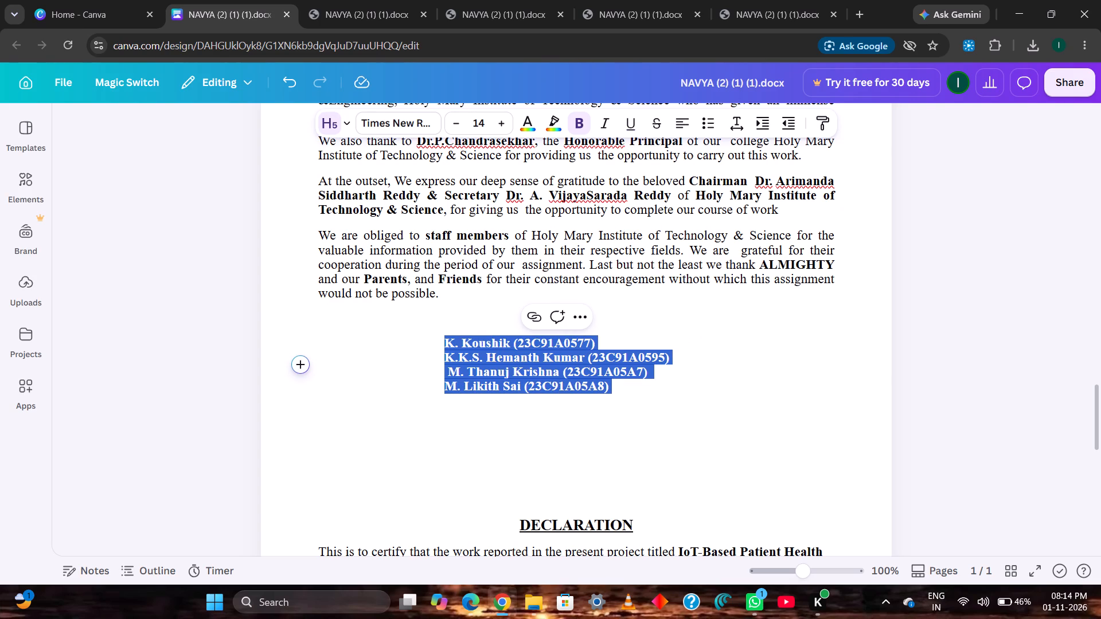
click(681, 124)
click(681, 124)
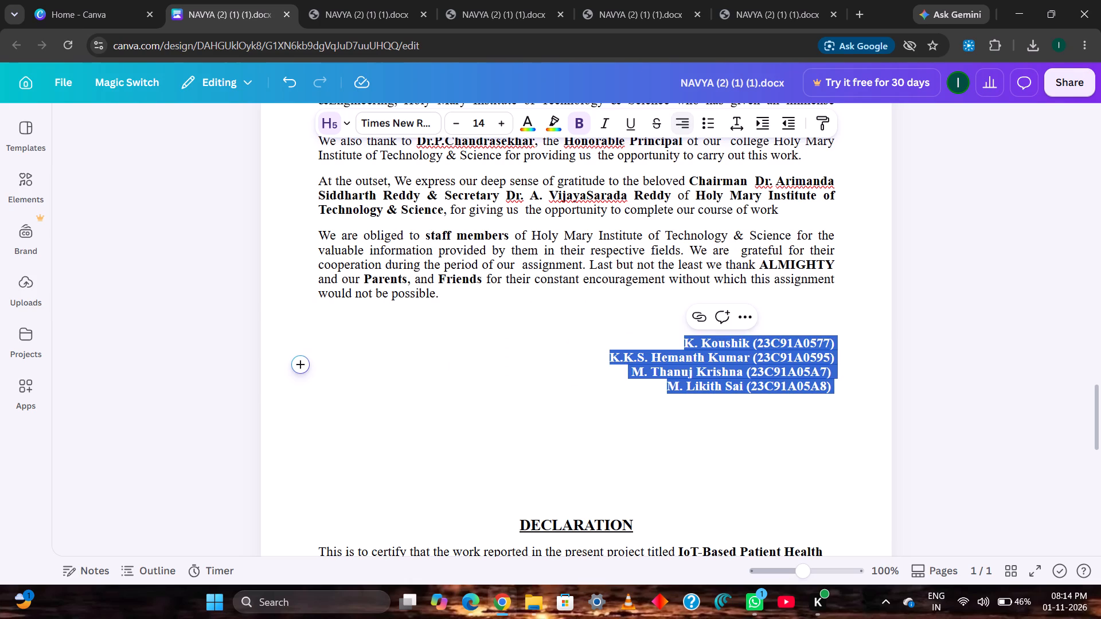
click(681, 124)
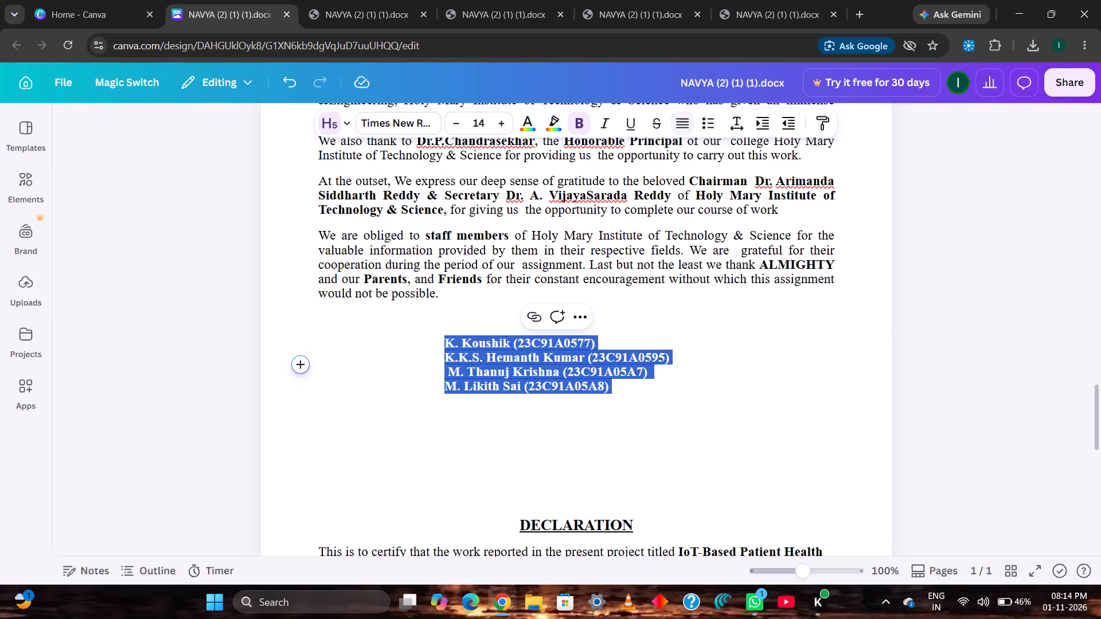
Increase the indent of the Acknowledgement's student list to the maximum level.
click(759, 126)
triple_click(759, 126)
triple_click(759, 126)
triple_click(759, 126)
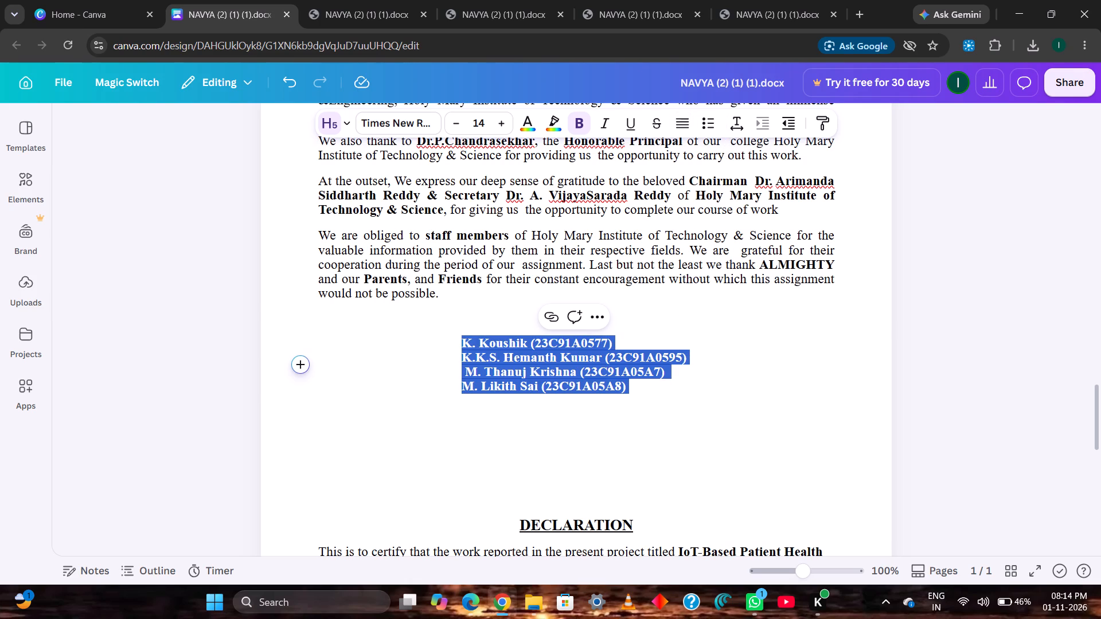
click(759, 126)
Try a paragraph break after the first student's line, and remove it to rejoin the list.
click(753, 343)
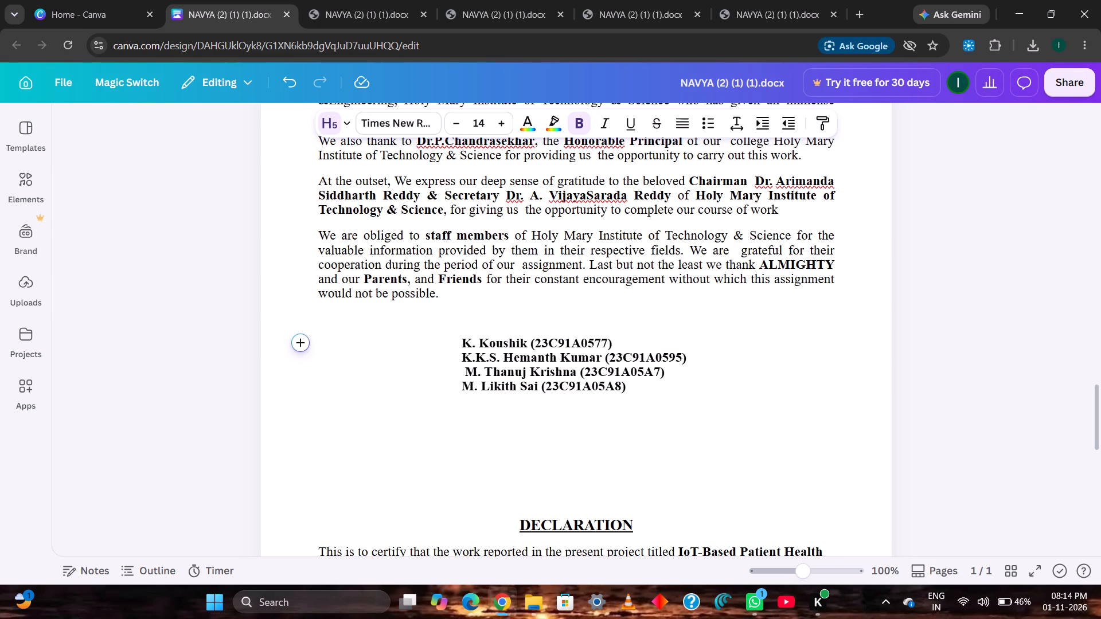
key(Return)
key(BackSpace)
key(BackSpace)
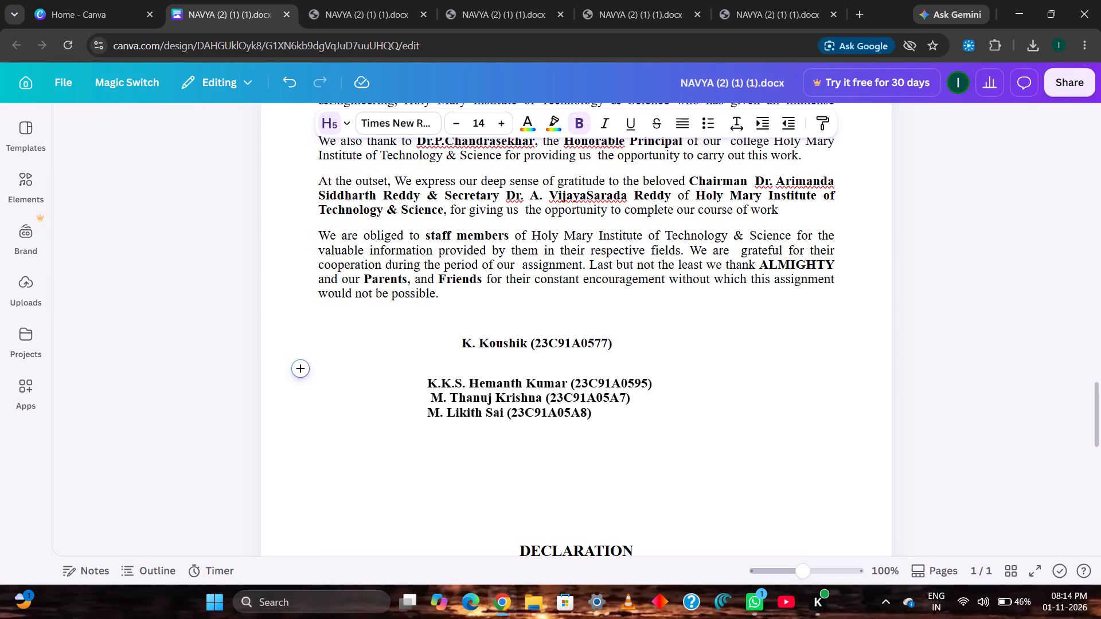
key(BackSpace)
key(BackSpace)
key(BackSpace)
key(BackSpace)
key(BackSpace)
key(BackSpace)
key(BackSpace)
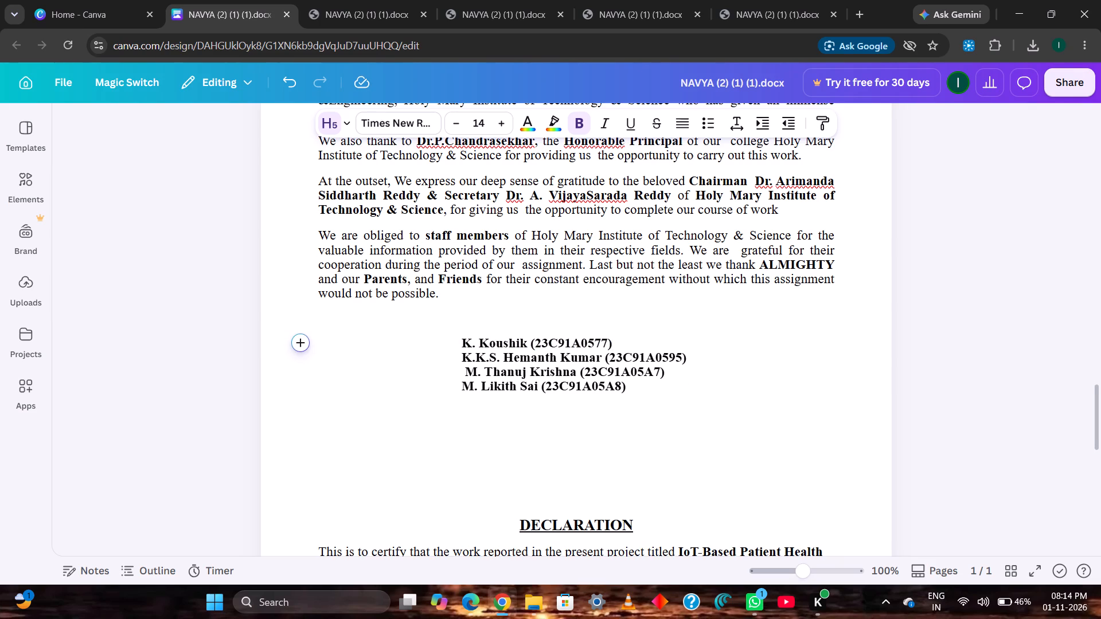
Set the font size of the Acknowledgement's four-line student list to 15.
drag(449, 335, 633, 389)
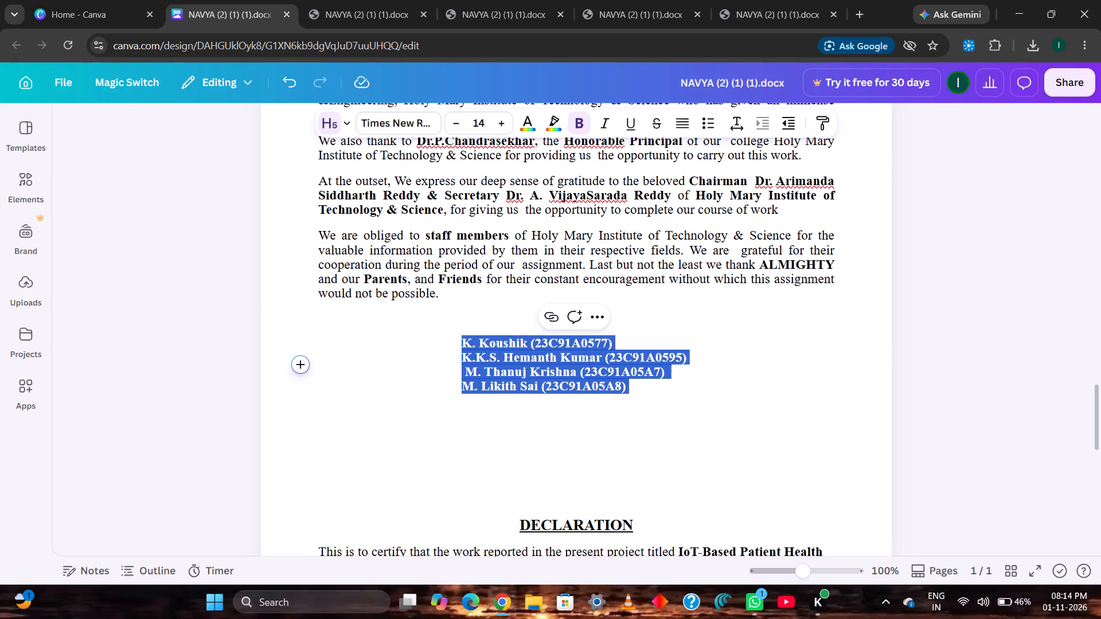
click(501, 126)
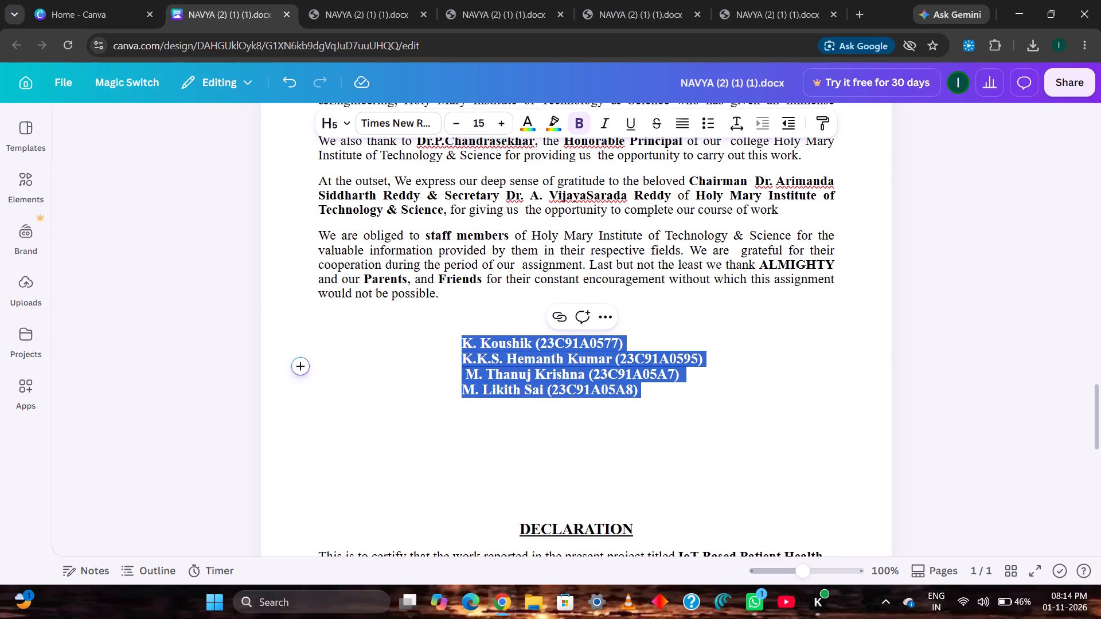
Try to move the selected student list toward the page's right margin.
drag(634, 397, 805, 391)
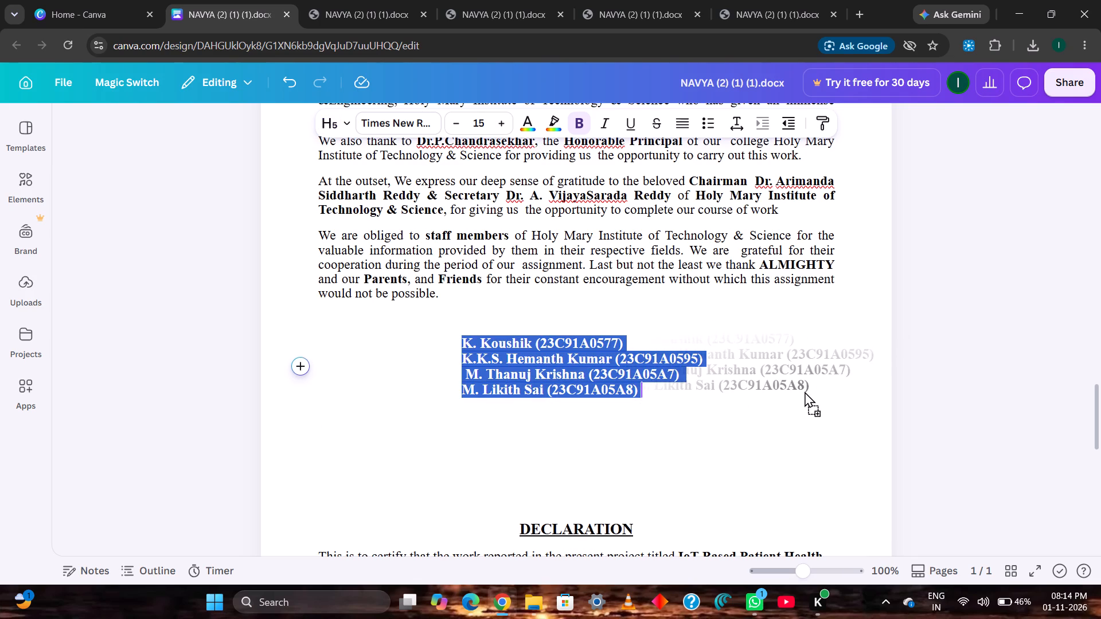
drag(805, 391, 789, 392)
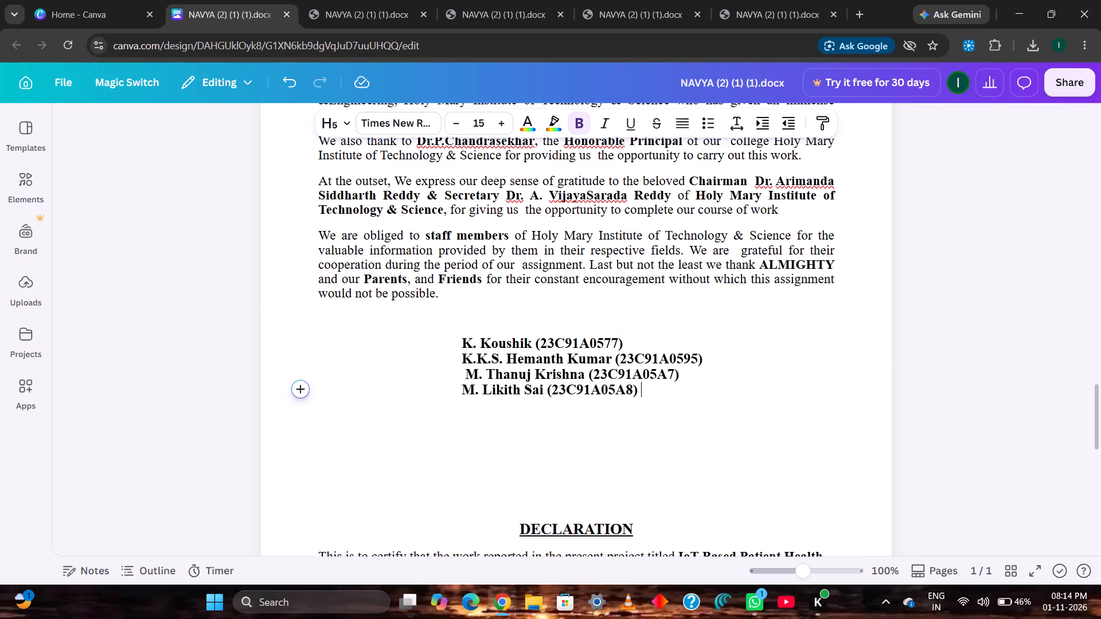
Indent the first student's line in the Acknowledgement list with leading spaces, shifting it well toward the page's right margin.
click(461, 338)
key(space)
key(space)
key(space)
key(space)
key(space)
key(space)
key(space)
key(space)
key(space)
key(space)
key(space)
key(space)
key(space)
key(space)
key(space)
key(space)
key(space)
key(space)
key(space)
key(space)
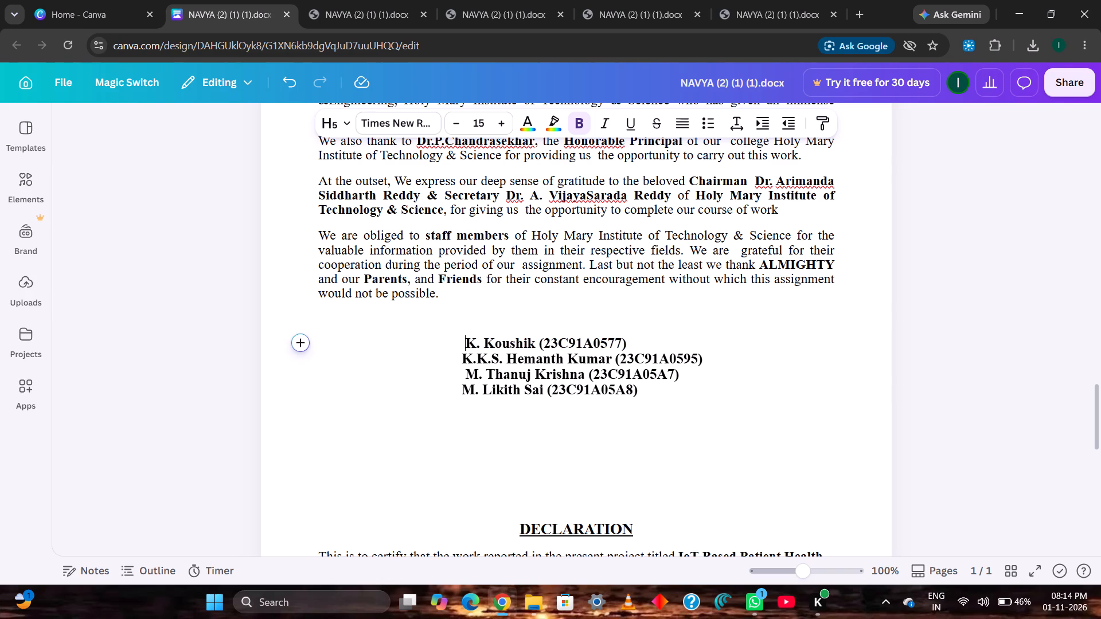
key(space)
key(space)
key(space)
key(space)
key(space)
key(space)
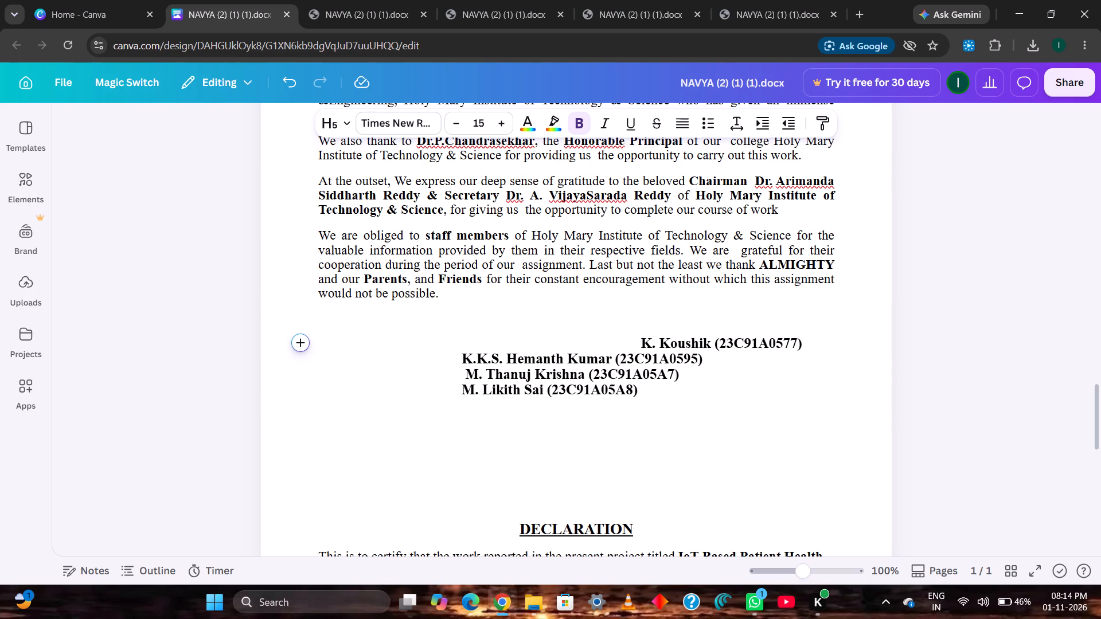
Indent the second student's line with leading spaces until its end lines up with the end of the first student's line.
key(Down)
key(Left)
key(Left)
key(Left)
key(Left)
key(Left)
key(Left)
key(Left)
key(Left)
key(Left)
key(Left)
key(Left)
key(Left)
key(Left)
key(Left)
key(Left)
key(Left)
key(Left)
key(Left)
key(Left)
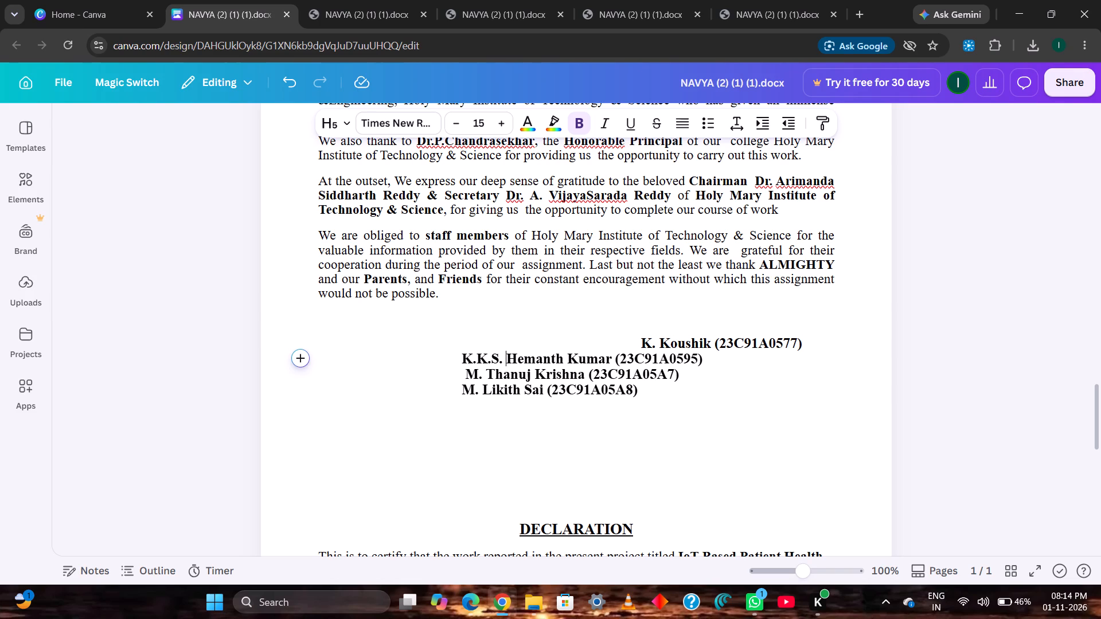
key(Left)
key(Left)
key(Left)
key(Left)
key(Left)
key(Left)
key(space)
key(space)
key(space)
key(space)
key(space)
key(space)
key(space)
key(space)
key(space)
key(space)
key(space)
key(space)
key(space)
key(space)
key(space)
key(space)
key(space)
key(space)
key(space)
key(space)
key(space)
key(space)
key(space)
key(space)
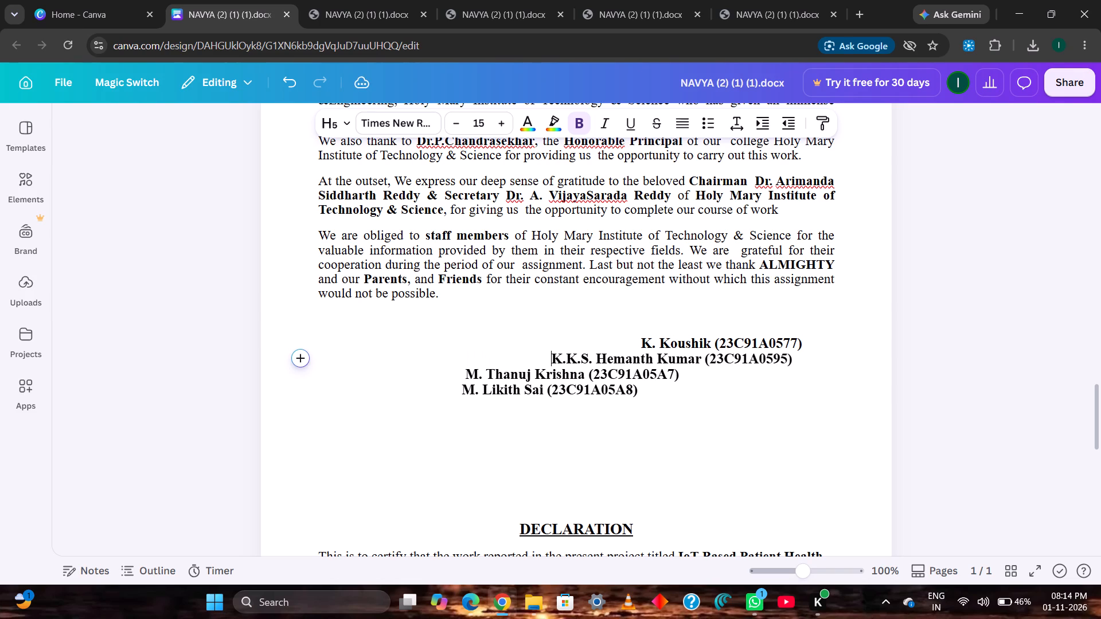
key(space)
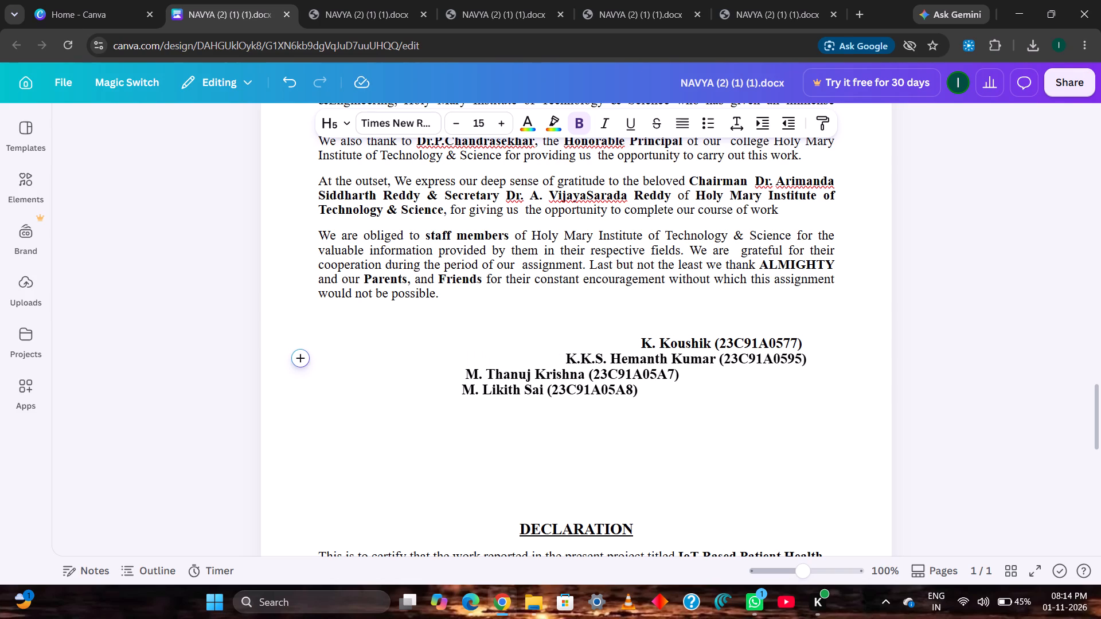
key(BackSpace)
Remove part of the leading spaces from the first student's line so it starts close to the second line's start.
key(Up)
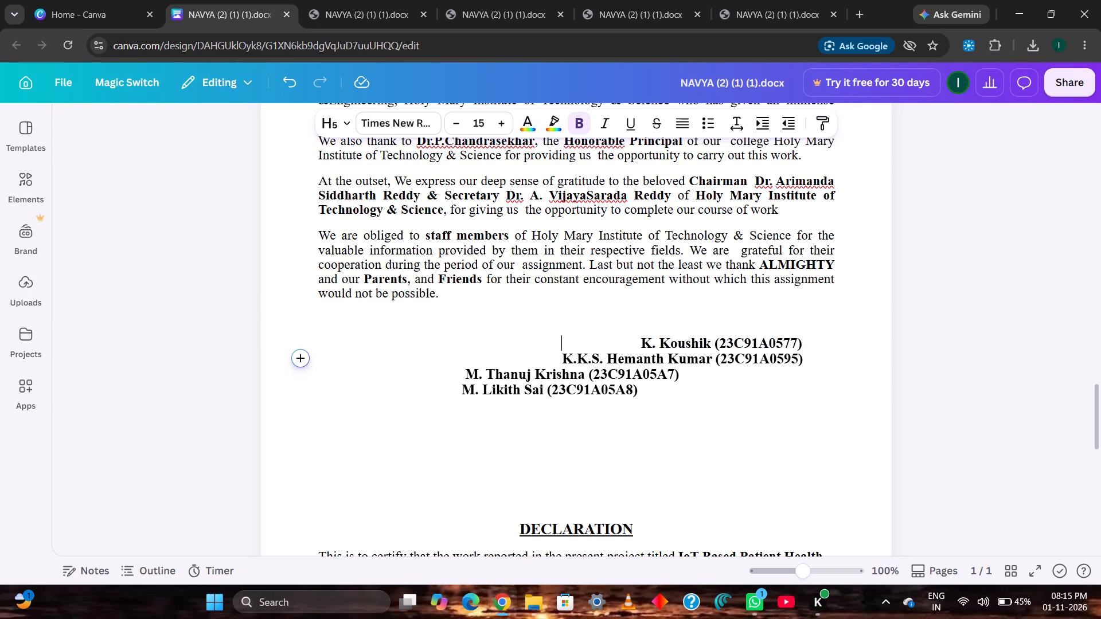
key(Right)
key(Right)
key(Right)
key(Right)
key(Right)
key(Right)
key(Right)
key(Right)
key(Right)
key(Right)
key(Right)
key(Right)
key(Right)
key(Right)
key(Right)
key(Right)
key(Right)
key(Right)
key(Right)
key(Right)
key(Right)
key(Right)
key(BackSpace)
key(BackSpace)
key(BackSpace)
key(BackSpace)
key(BackSpace)
key(BackSpace)
key(BackSpace)
key(BackSpace)
key(BackSpace)
key(BackSpace)
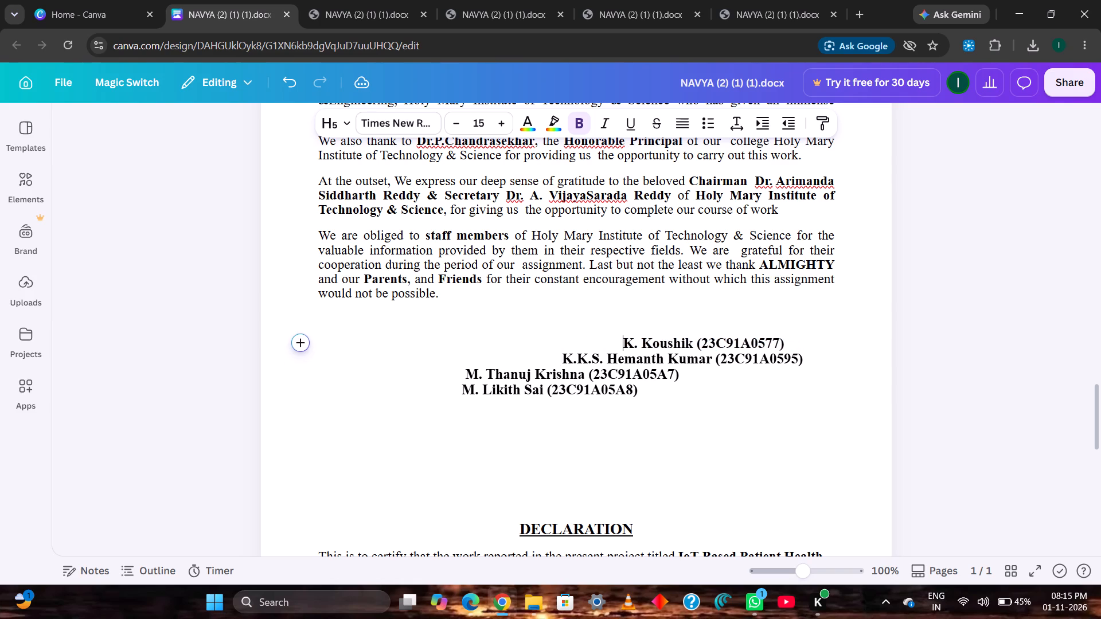
key(BackSpace)
key(BackSpace)
key(BackSpace)
key(BackSpace)
key(BackSpace)
key(BackSpace)
key(BackSpace)
key(BackSpace)
key(BackSpace)
key(BackSpace)
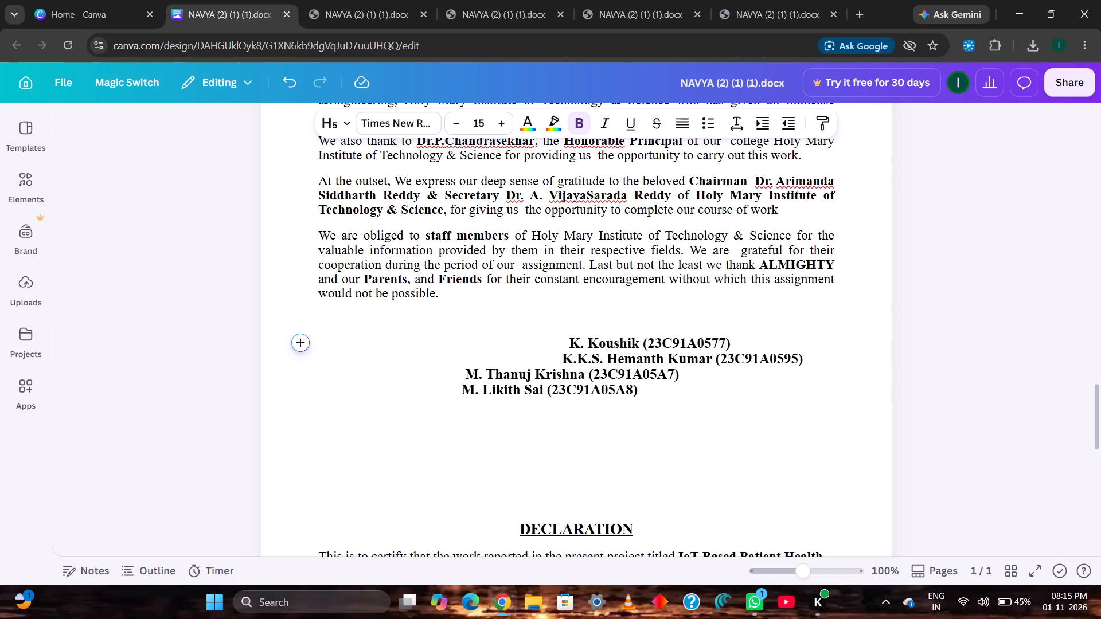
Fine-tune the leading spaces of the second and first student lines so both names start at the same position.
key(Down)
key(Left)
key(space)
key(space)
key(space)
key(space)
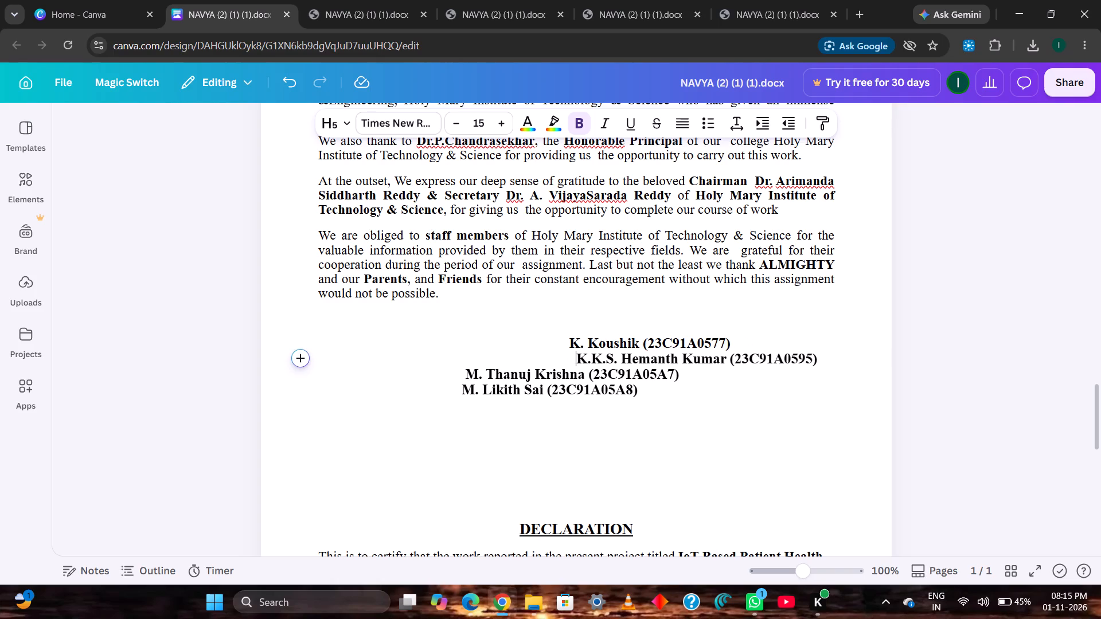
key(Up)
key(Left)
key(space)
key(space)
key(space)
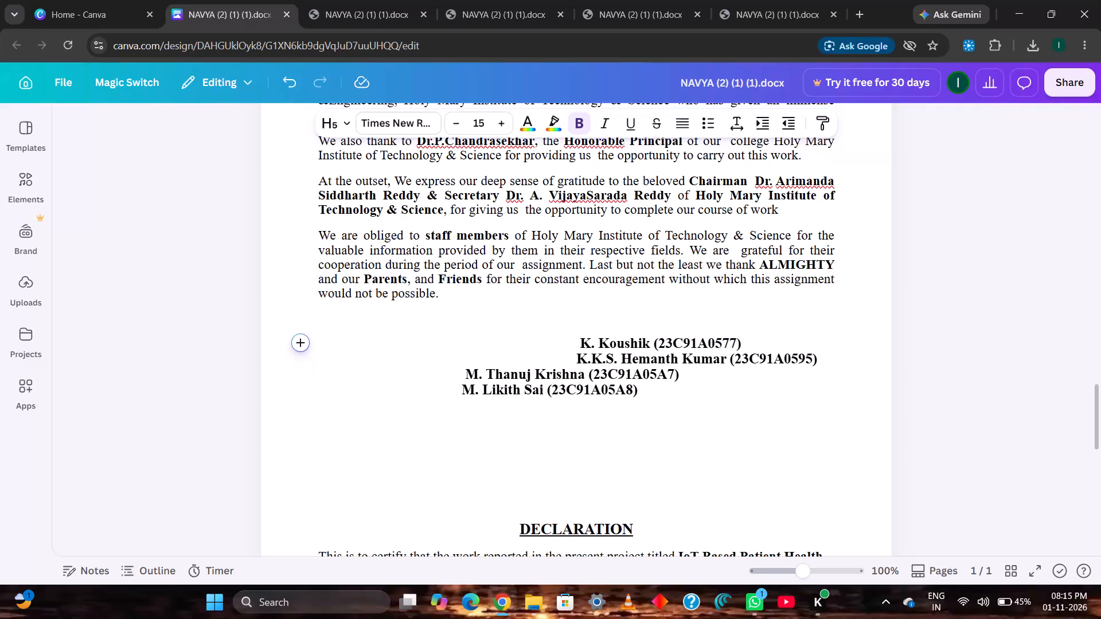
key(BackSpace)
Indent the third student's line in the Acknowledgement list with leading spaces until it starts level with the two names above.
key(Down)
key(Left)
key(Left)
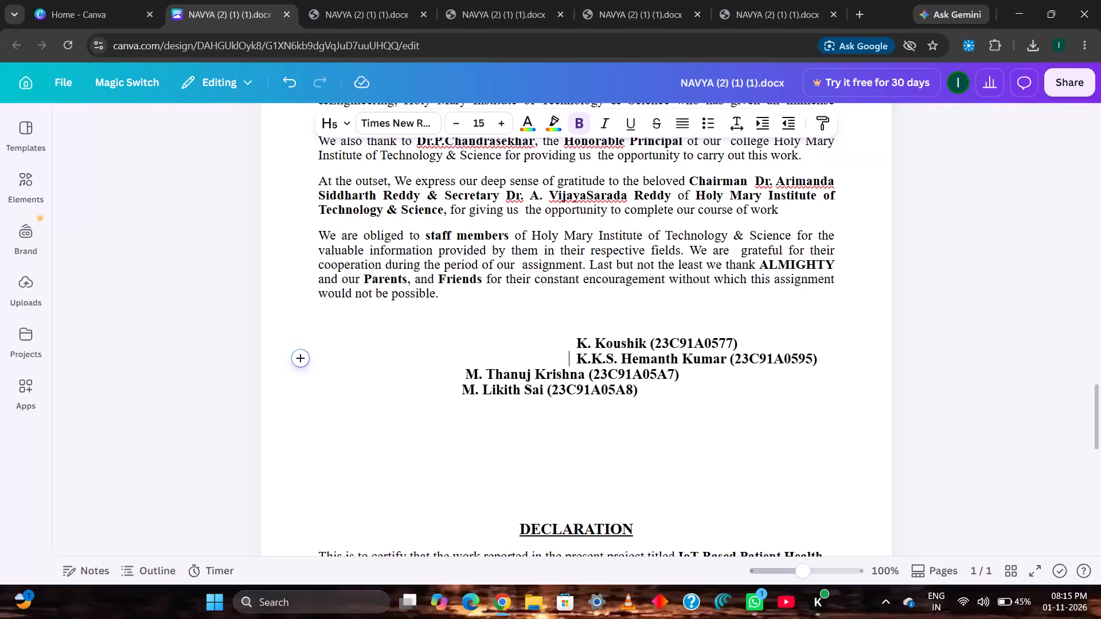
key(Down)
key(Left)
key(Left)
key(Left)
key(Left)
key(Left)
key(Left)
key(Left)
key(Left)
key(Left)
key(Left)
key(Left)
key(Left)
key(Left)
key(Left)
key(Left)
key(Left)
key(Left)
key(Left)
key(Right)
key(Right)
key(space)
key(space)
key(space)
key(space)
key(space)
key(space)
key(space)
key(space)
key(space)
key(space)
key(space)
key(space)
key(space)
key(space)
key(space)
key(space)
key(space)
key(space)
key(space)
key(space)
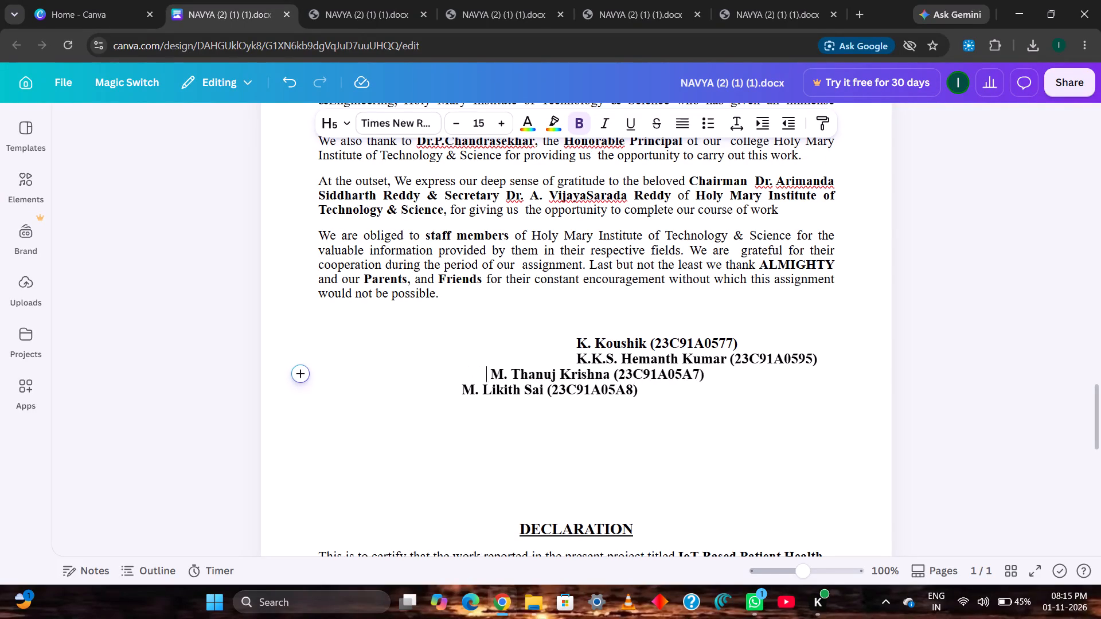
key(space)
key(space)
key(space)
key(space)
key(space)
key(space)
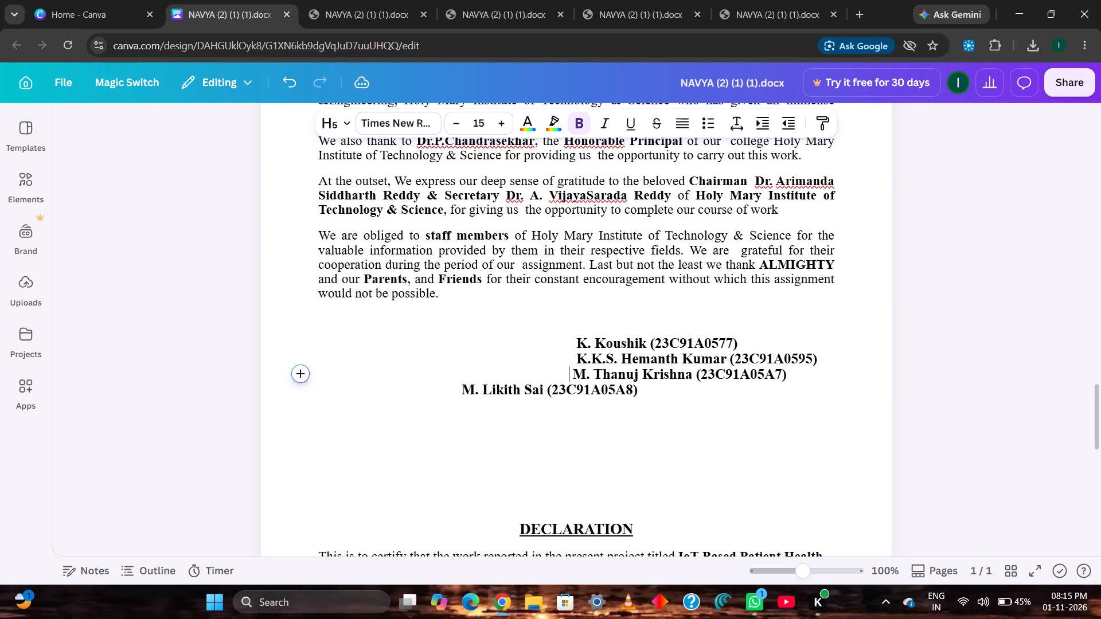
key(space)
Indent the fourth student's line with leading spaces so it starts level with the other three names.
key(Down)
key(Left)
key(Left)
key(Left)
key(Left)
key(Left)
key(Left)
key(Left)
key(Left)
key(Left)
key(Left)
key(Left)
key(Left)
key(Left)
key(Left)
key(Left)
key(Left)
key(Left)
key(Left)
key(Left)
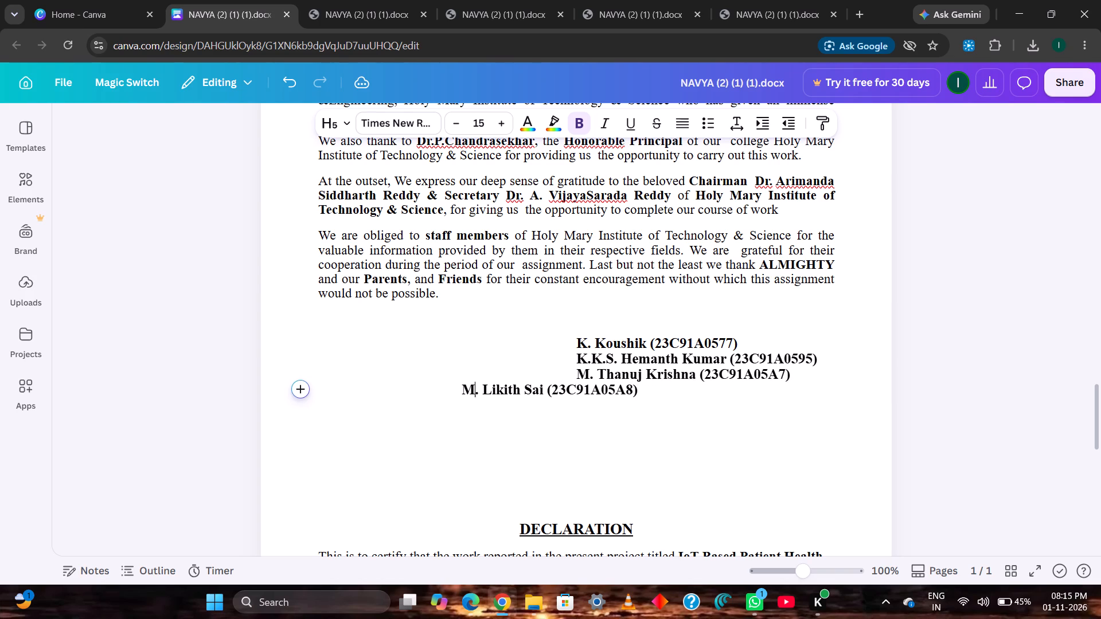
key(Right)
key(space)
key(space)
key(space)
key(space)
key(space)
key(space)
key(space)
key(space)
key(space)
key(space)
key(space)
key(space)
key(space)
key(space)
key(space)
key(space)
key(space)
key(space)
key(space)
key(space)
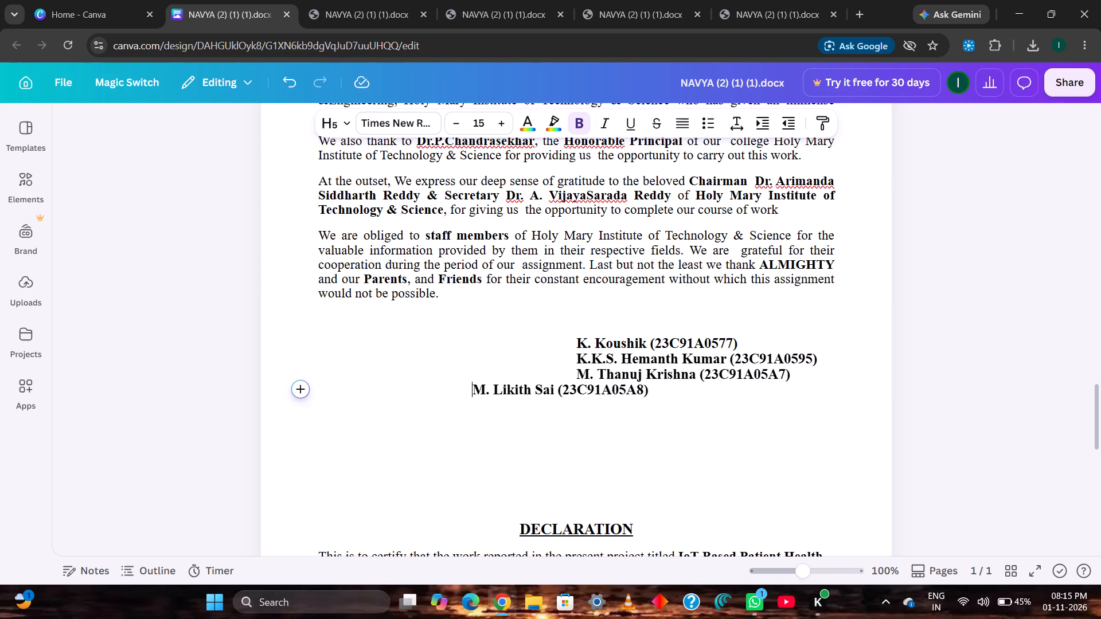
key(space)
key(space)
key(space)
key(space)
key(space)
key(space)
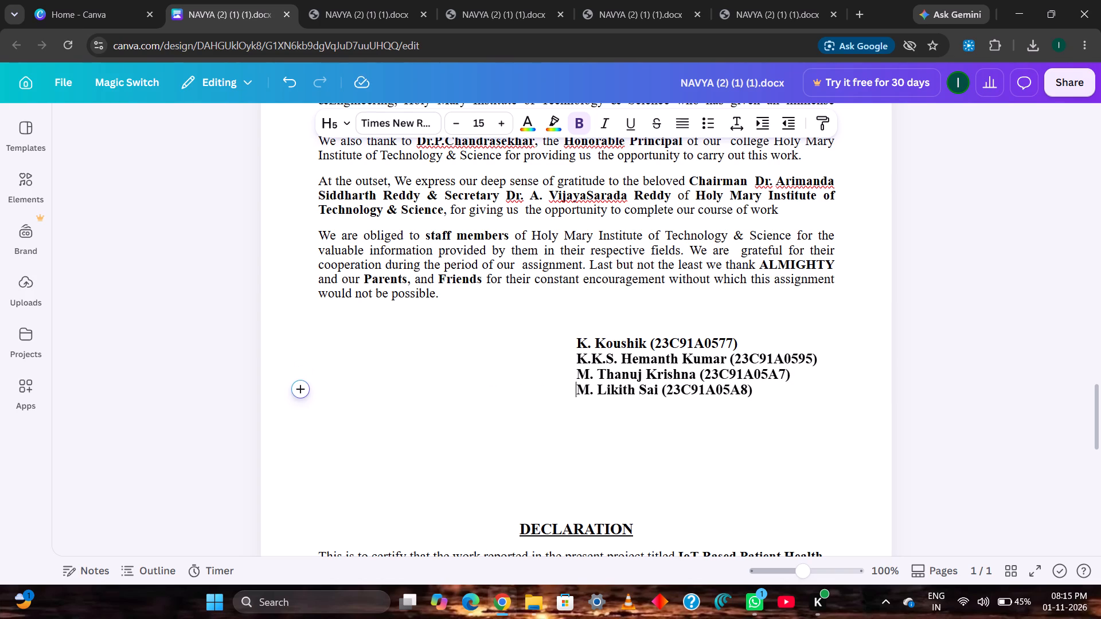
Insert a line break before the third student's name and re-indent it with leading spaces to the same start as the other names.
key(Up)
key(Return)
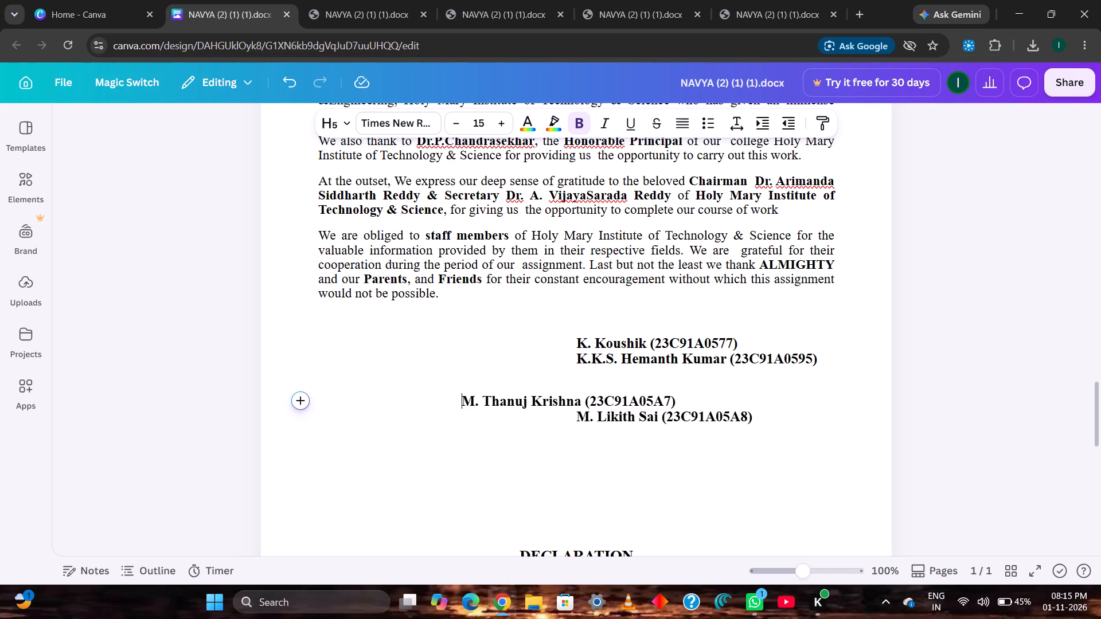
key(space)
key(space)
key(space)
key(space)
key(space)
key(space)
key(space)
key(space)
key(space)
key(space)
key(space)
key(space)
key(space)
key(space)
key(space)
key(space)
key(space)
key(space)
key(space)
key(space)
key(space)
key(space)
key(space)
key(space)
key(space)
key(space)
key(space)
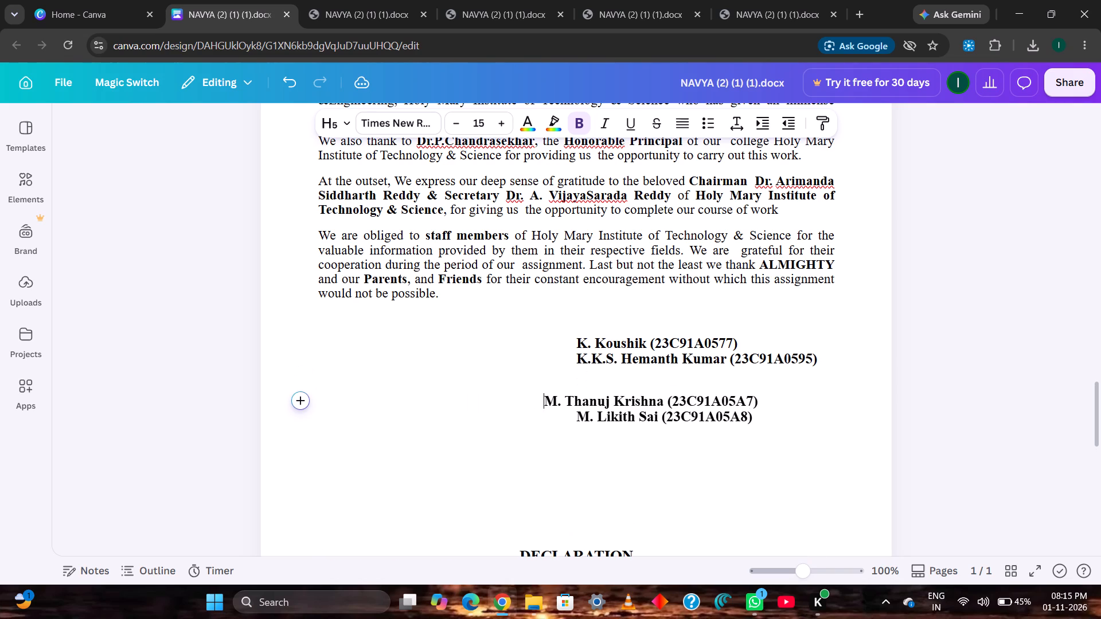
key(space)
key(space)
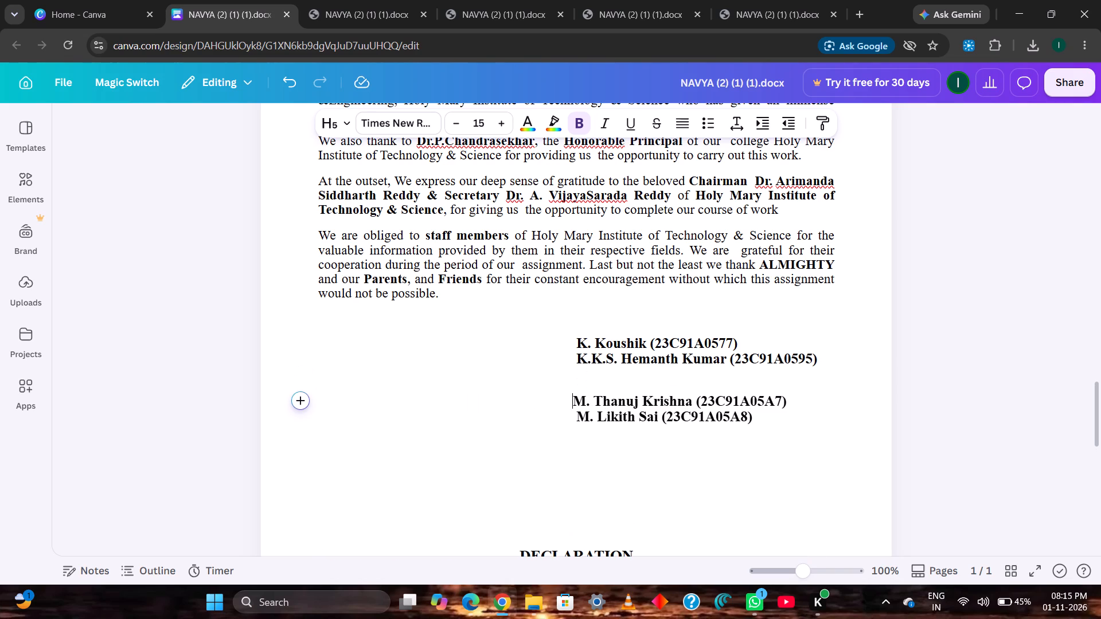
key(space)
Insert a line break before the fourth student's name and re-indent it with leading spaces to the same start as the other names.
key(Down)
key(Return)
key(space)
key(space)
key(space)
key(space)
key(space)
key(space)
key(space)
key(space)
key(space)
key(space)
key(space)
key(space)
key(space)
key(space)
key(space)
key(space)
key(space)
key(space)
key(space)
key(space)
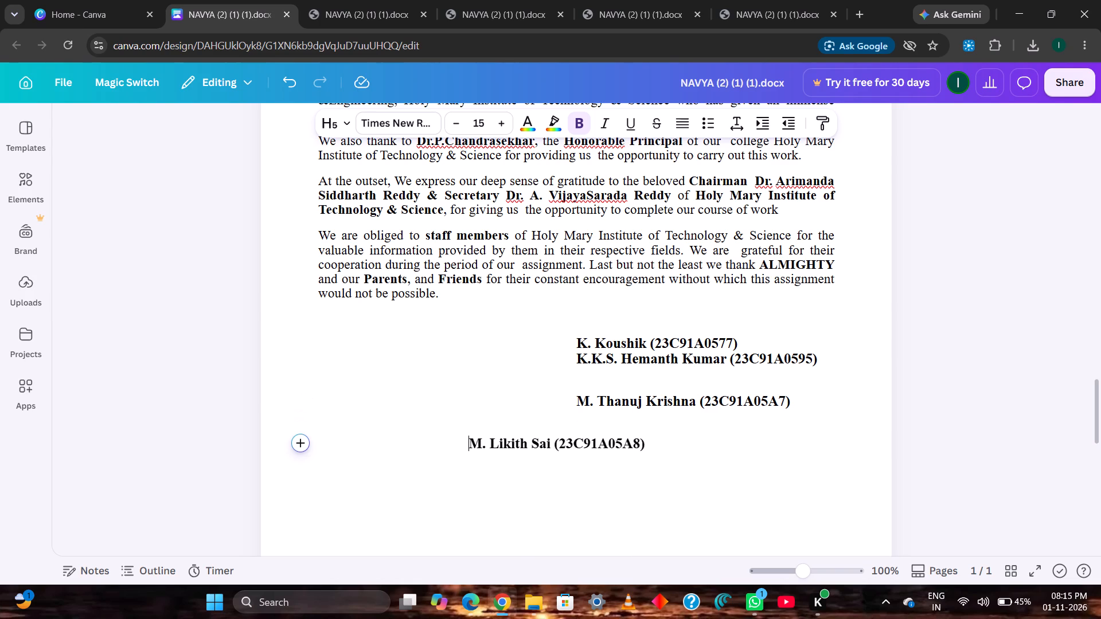
key(space)
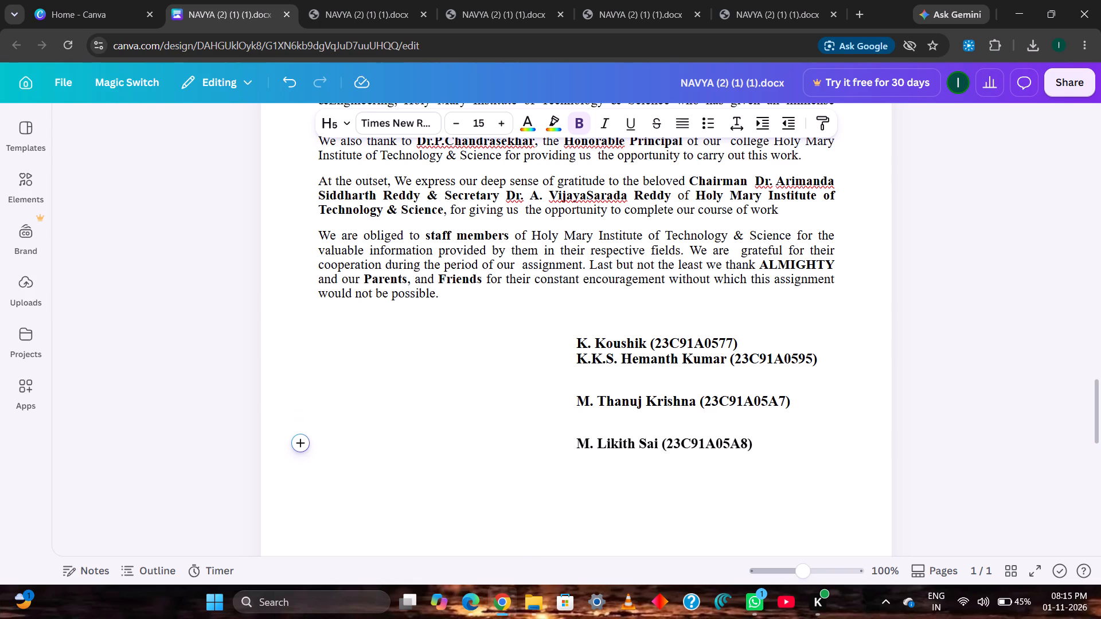
key(space)
key(BackSpace)
Insert a line break before the second student's name in the Acknowledgement list and re-indent it with leading spaces level with the others.
key(Up)
key(Up)
key(Up)
key(Up)
key(Return)
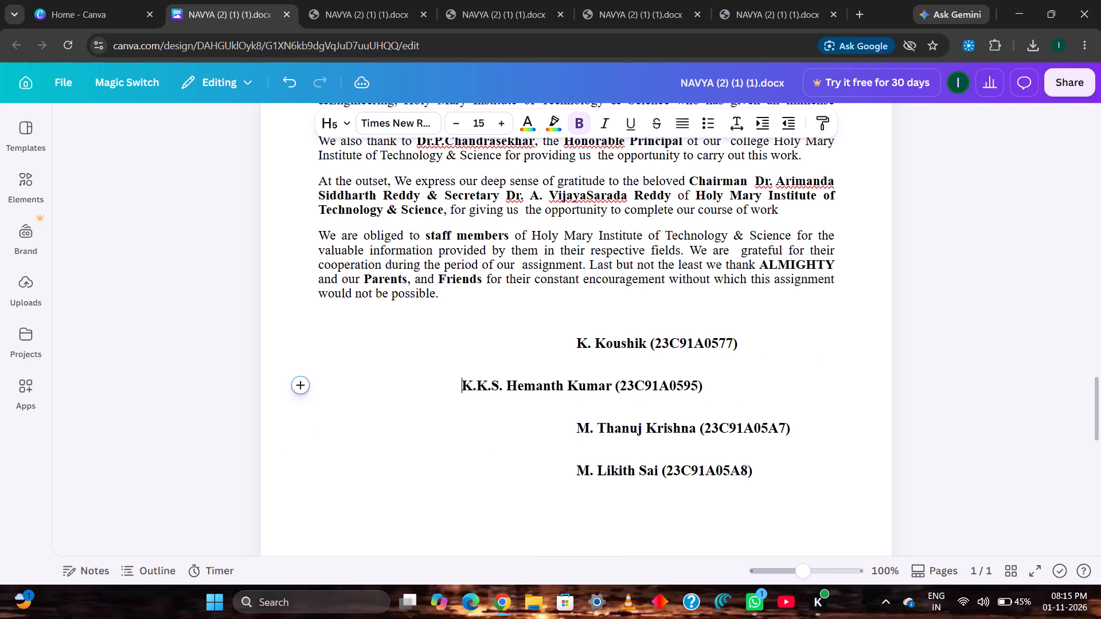
key(space)
key(space)
key(space)
key(space)
key(space)
key(space)
key(space)
key(space)
key(space)
key(space)
key(space)
key(space)
key(space)
key(space)
key(space)
key(space)
key(space)
key(space)
key(space)
key(space)
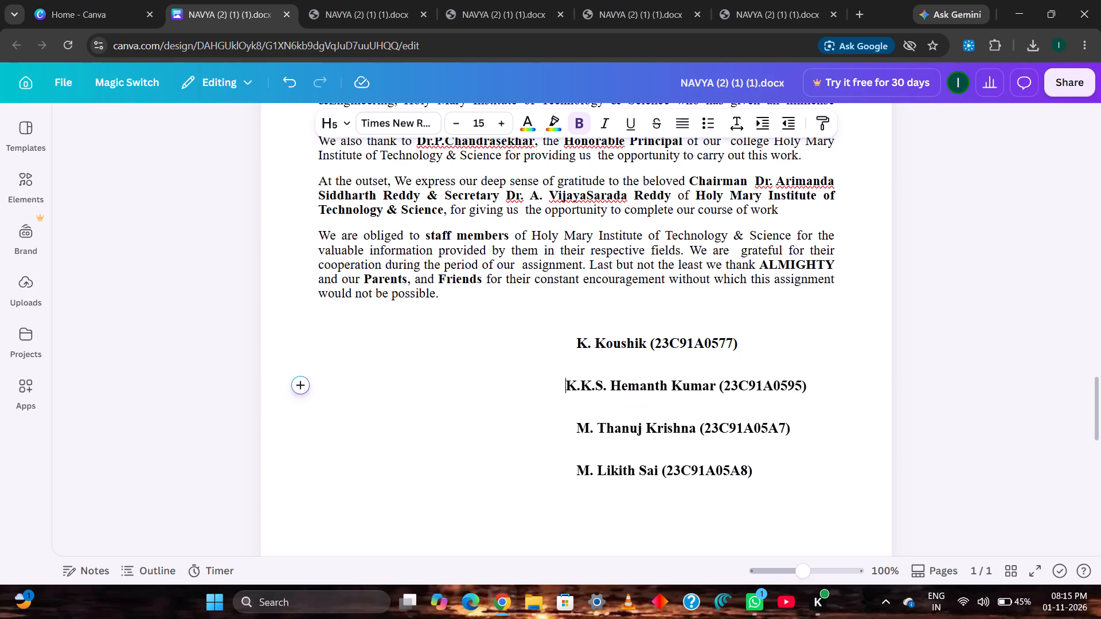
key(space)
key(space)
key(space)
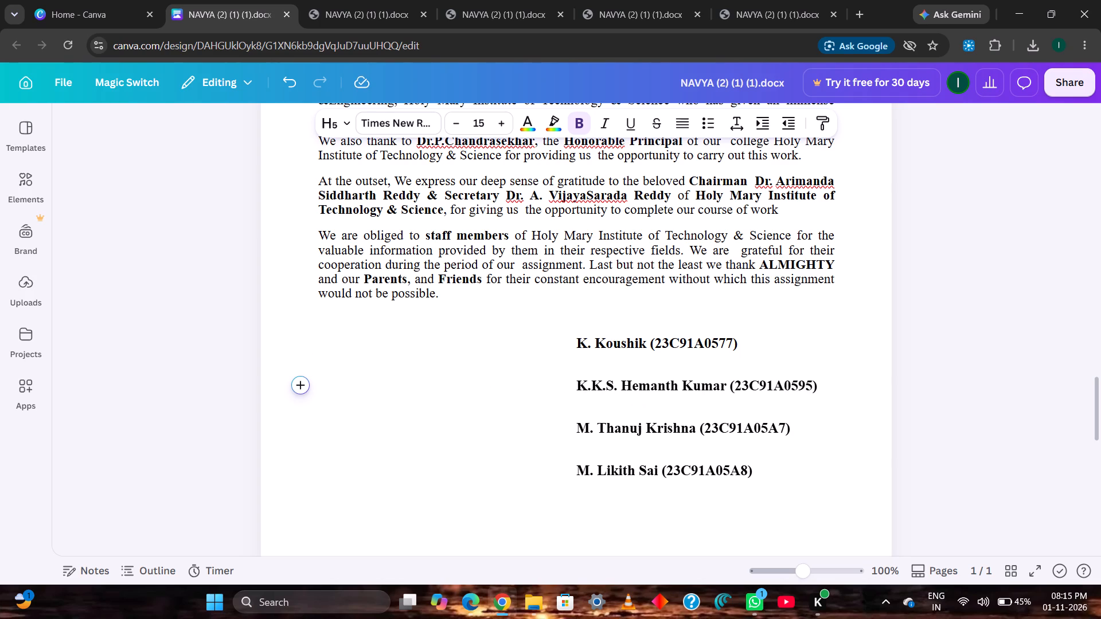
Copy the four-student list from the Acknowledgement and paste it over the five old student entries under the Declaration.
drag(568, 347, 761, 476)
key(ctrl+c)
scroll(761, 476, down, 3)
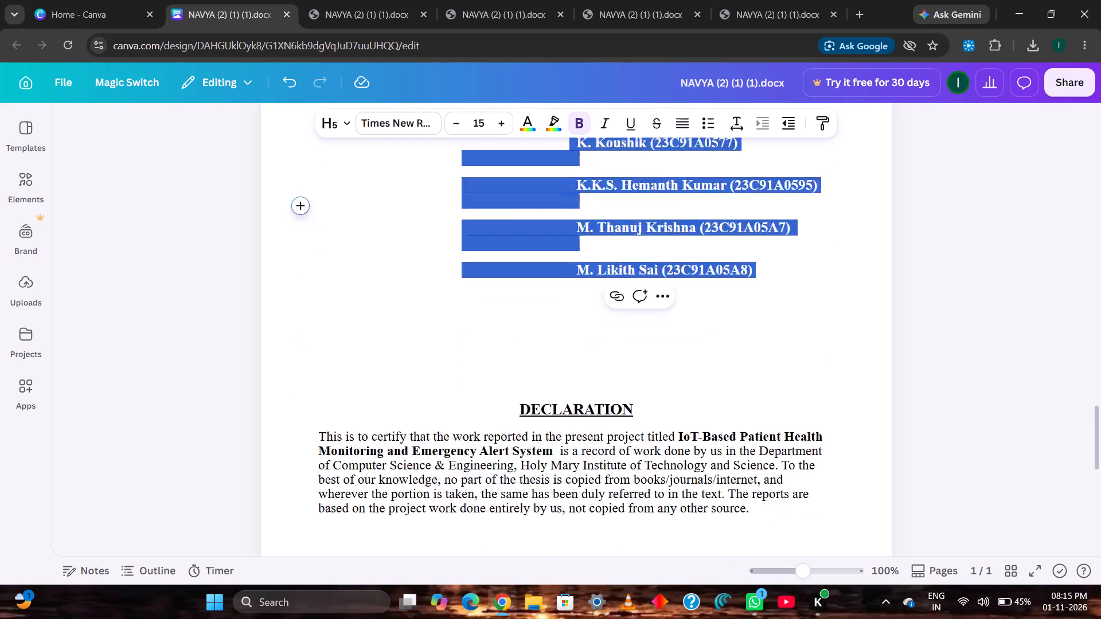
scroll(761, 476, down, 3)
drag(819, 445, 496, 338)
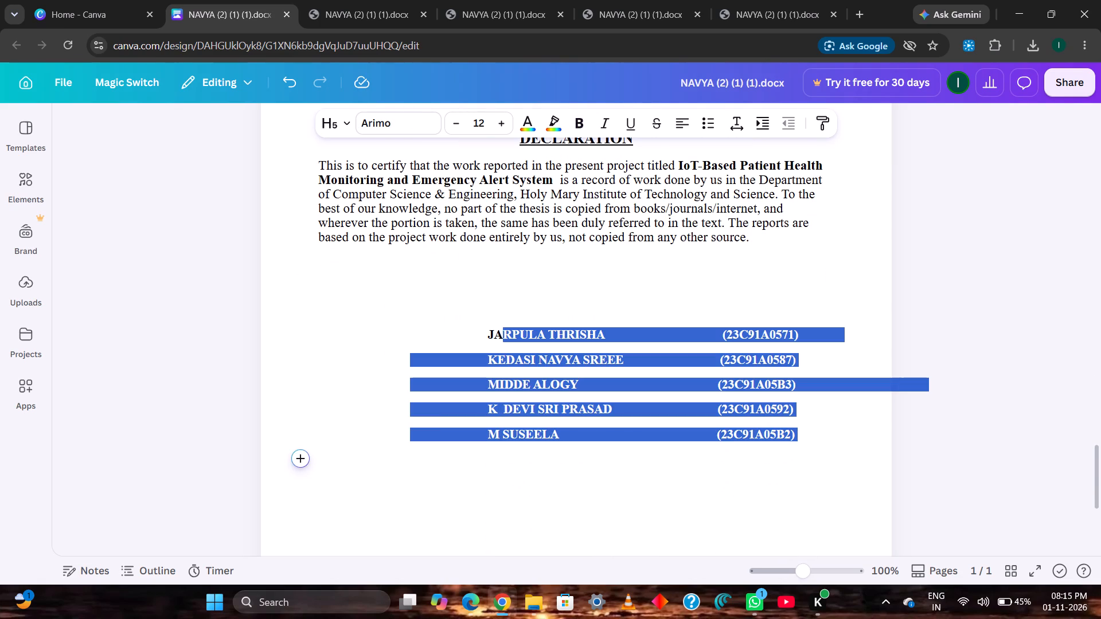
drag(496, 338, 490, 334)
key(BackSpace)
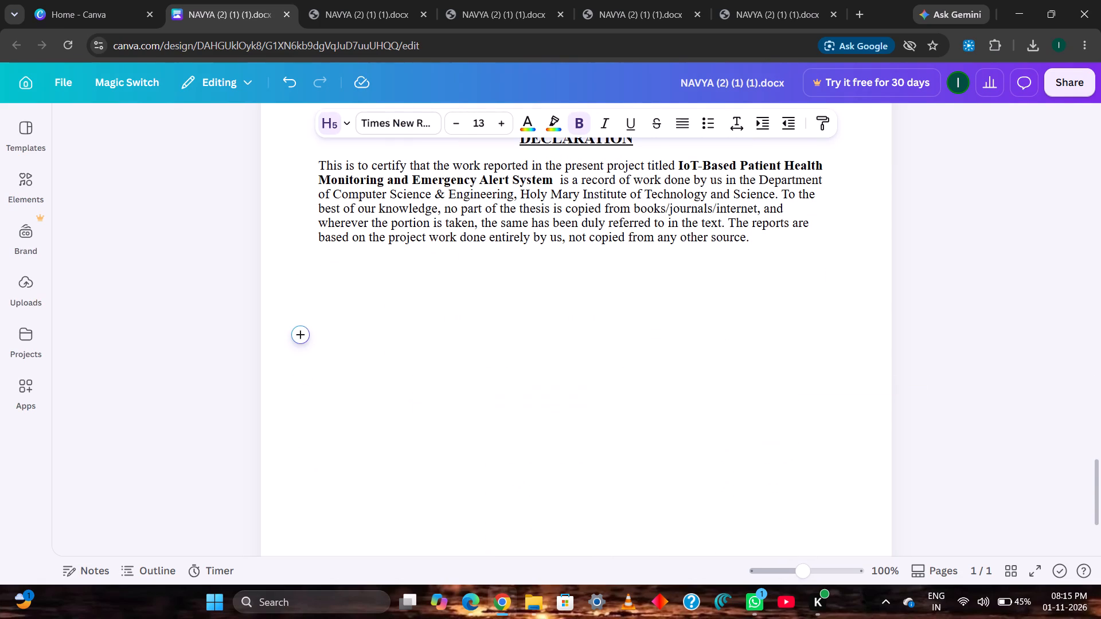
key(ctrl+v)
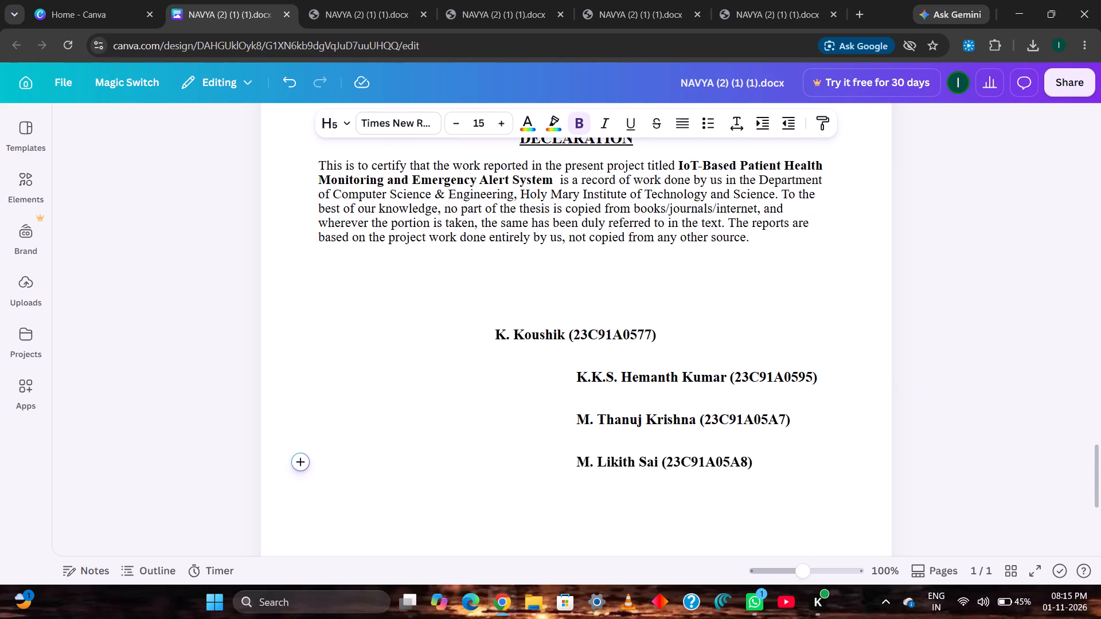
Indent the first student's line in the Declaration list with leading spaces until it starts about level with the names below.
click(498, 333)
key(space)
key(space)
key(space)
key(space)
key(space)
key(space)
key(space)
key(space)
key(space)
key(space)
key(space)
key(space)
key(space)
key(space)
key(space)
key(space)
key(space)
key(space)
key(space)
key(space)
key(space)
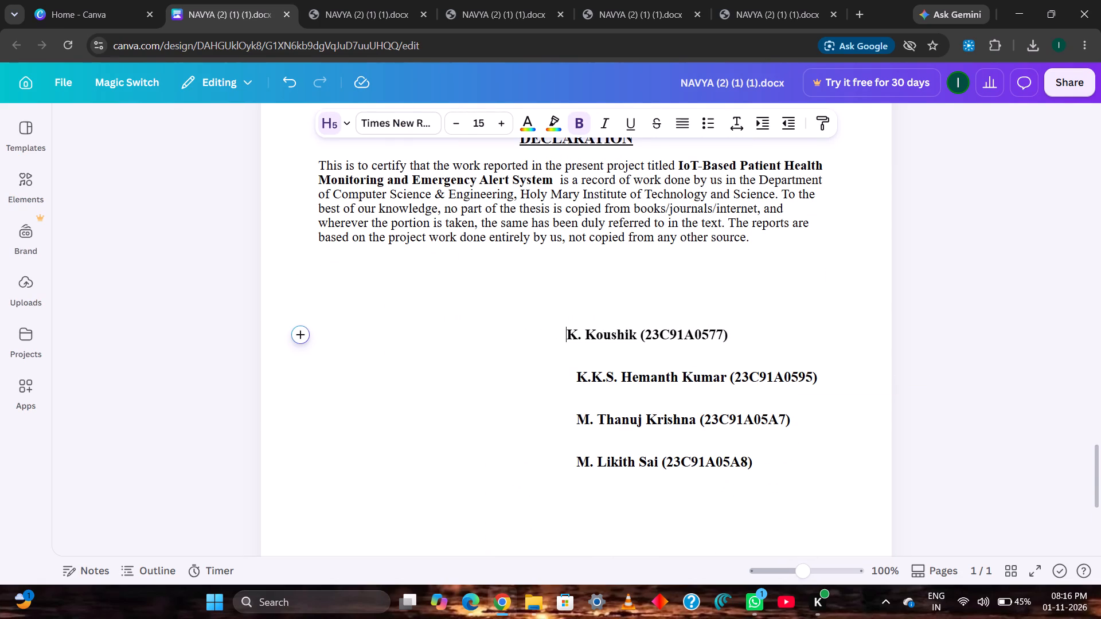
key(space)
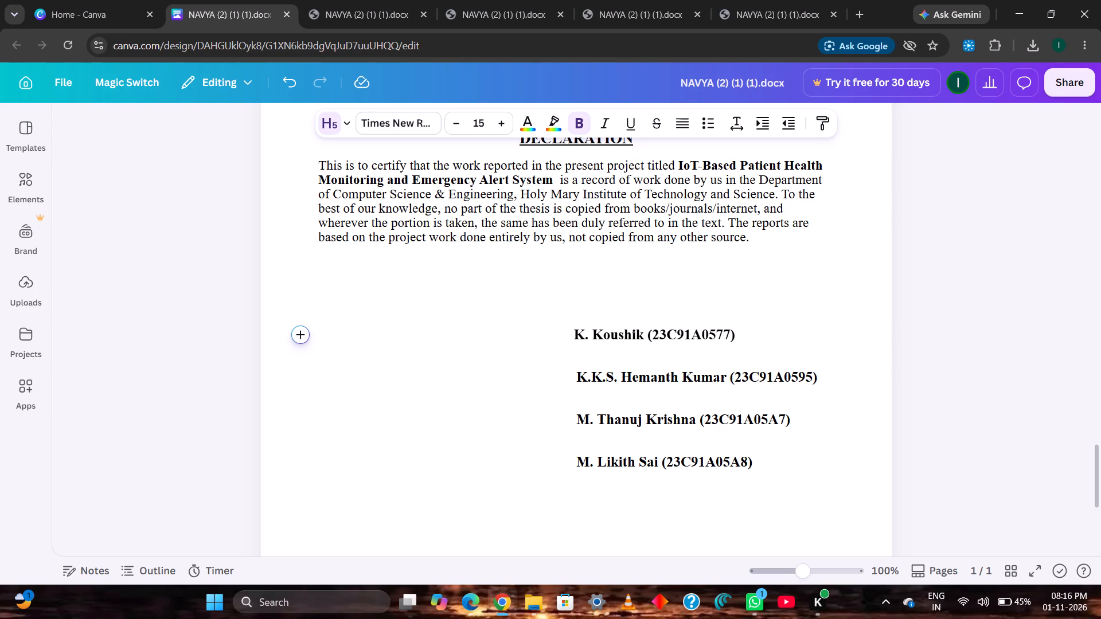
Replace the old project title in the Declaration with the cover's "Adaptive Federated Learning Framework for Distributed Digital Twin Networks.".
scroll(672, 170, up, 18)
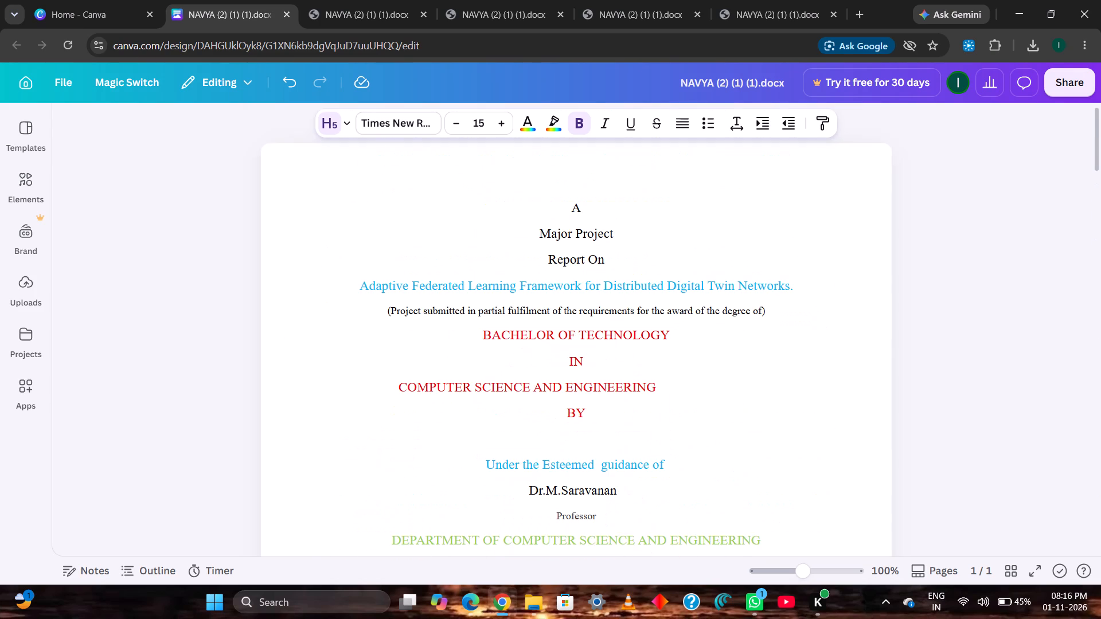
drag(799, 288, 336, 281)
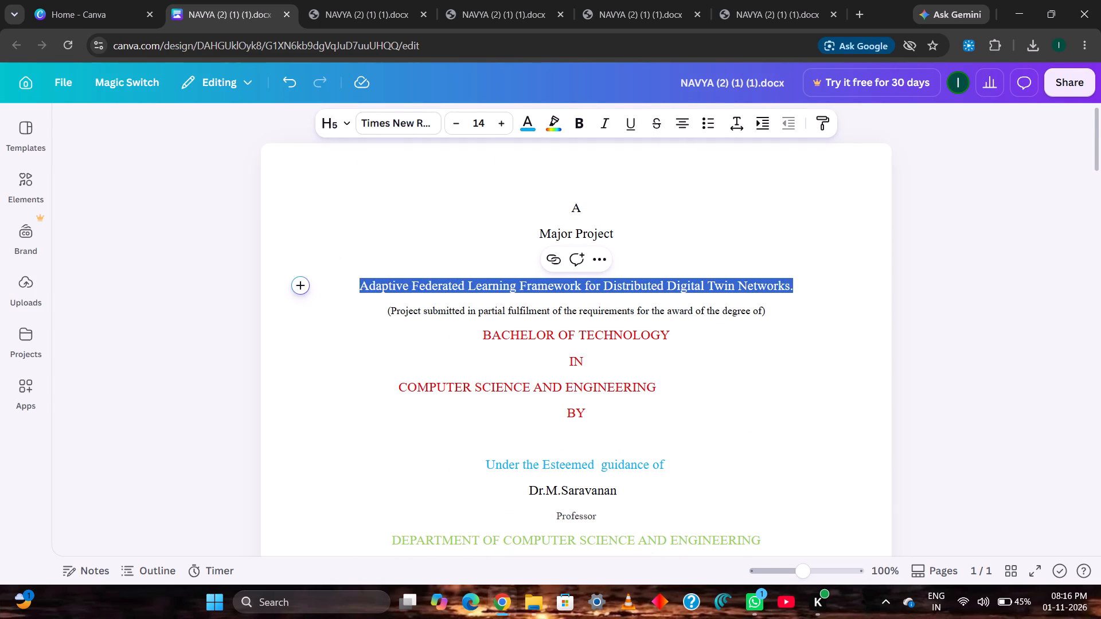
key(ctrl+c)
scroll(646, 391, down, 9)
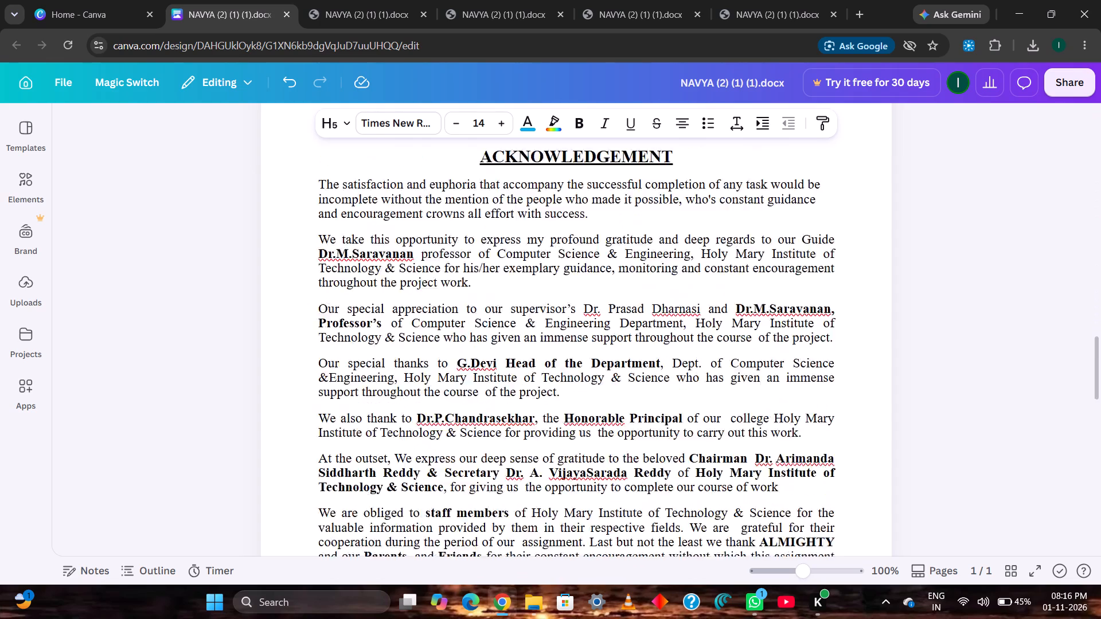
scroll(646, 391, down, 2)
scroll(683, 272, up, 3)
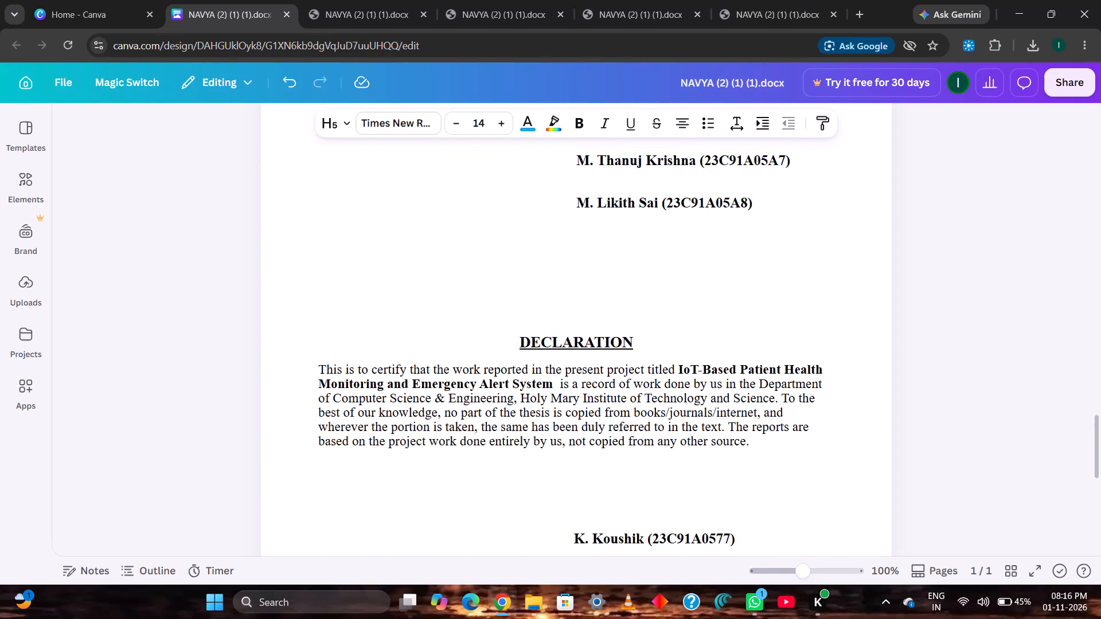
drag(681, 369, 553, 379)
key(ctrl+v)
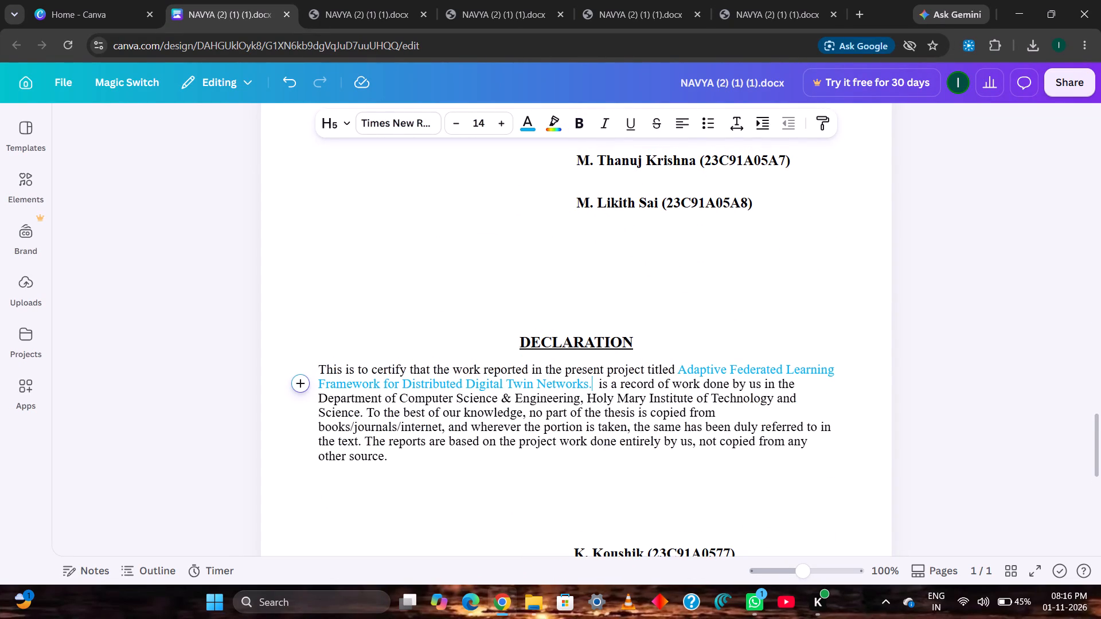
Make the new project title in the Declaration paragraph bold, including its first letter.
drag(684, 364, 590, 383)
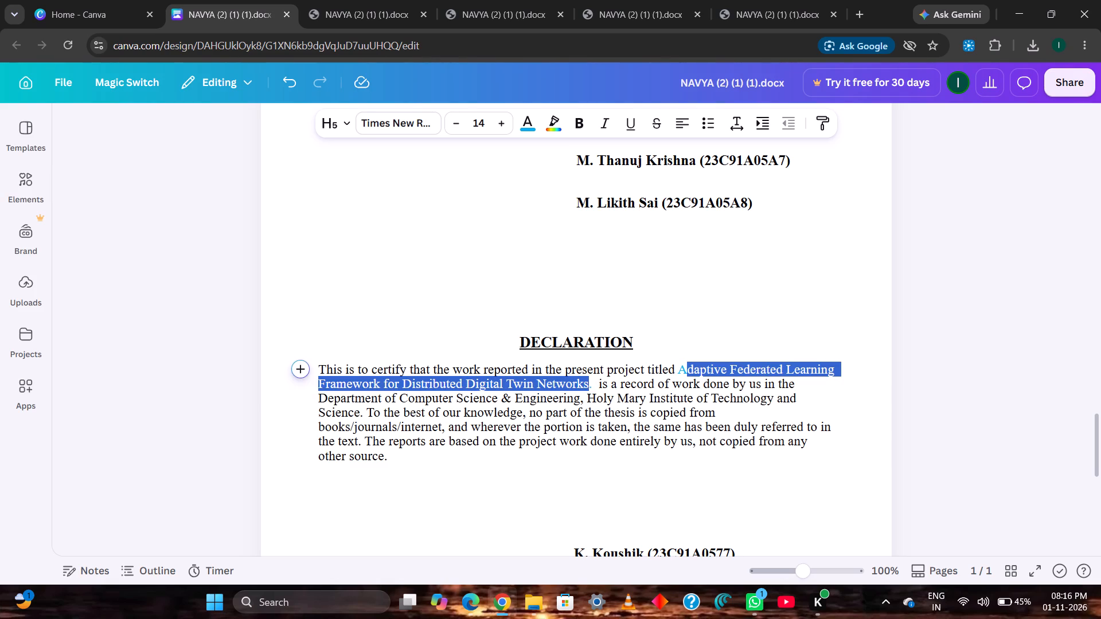
drag(590, 383, 589, 383)
click(572, 120)
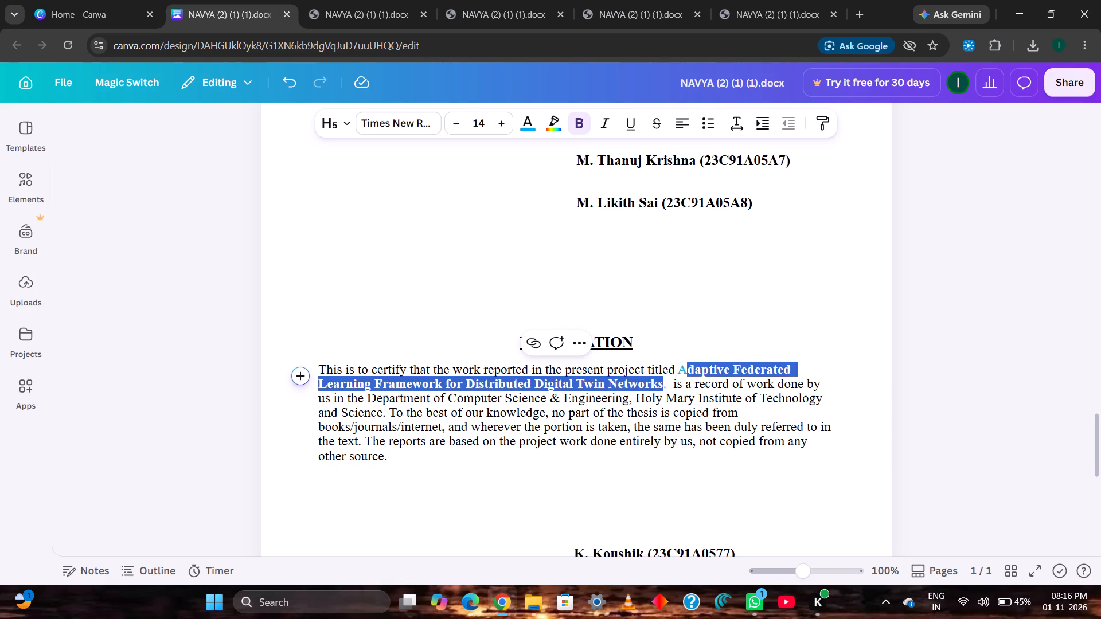
click(509, 250)
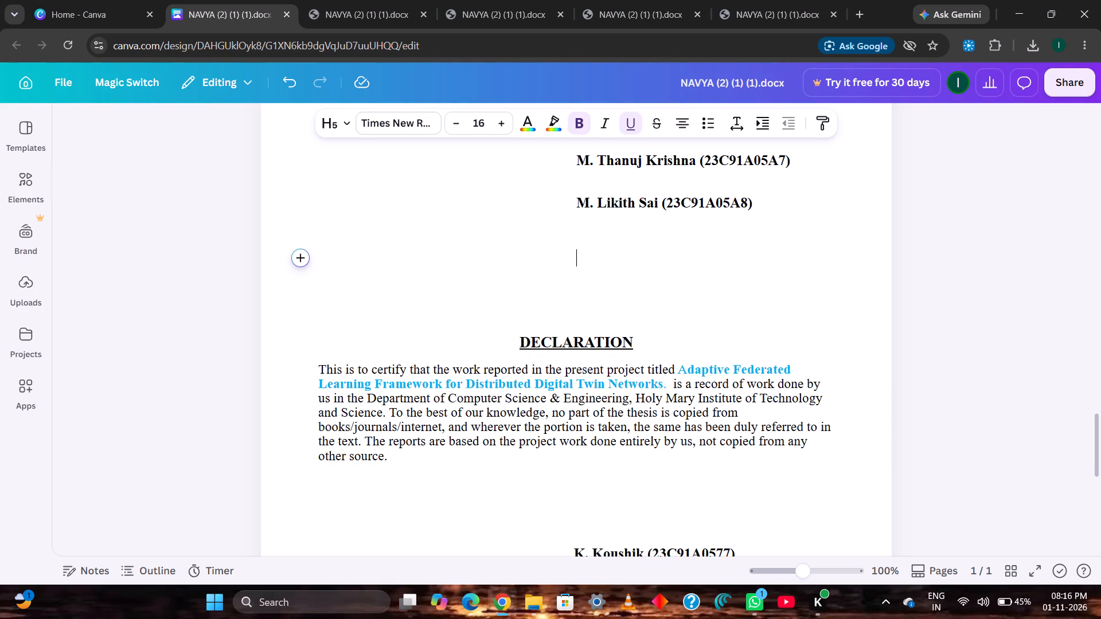
click(686, 367)
drag(686, 367, 681, 367)
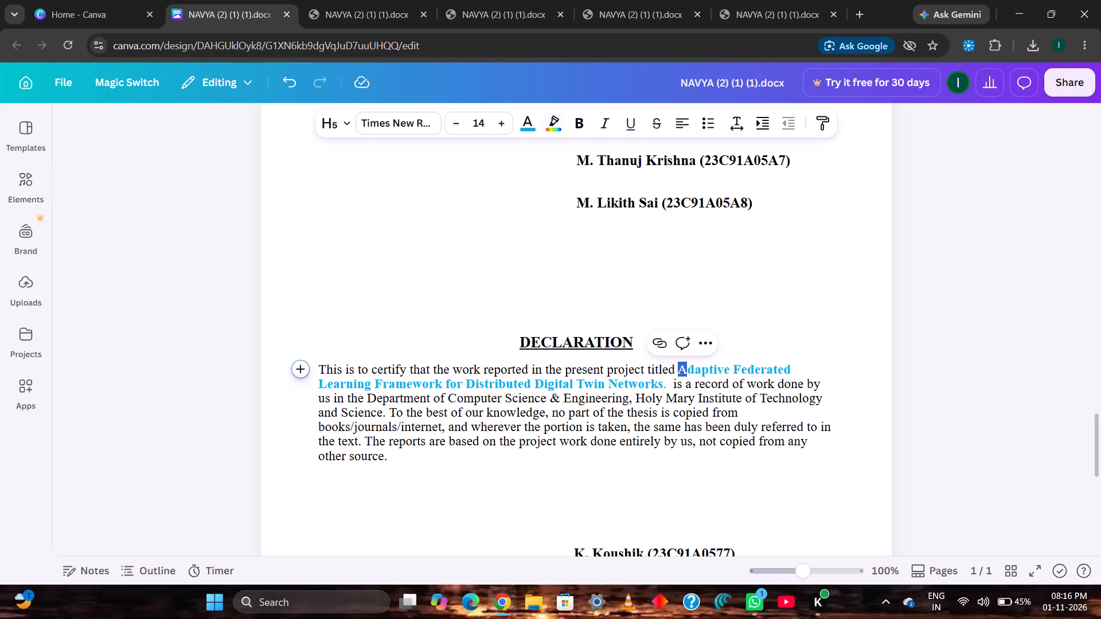
click(577, 120)
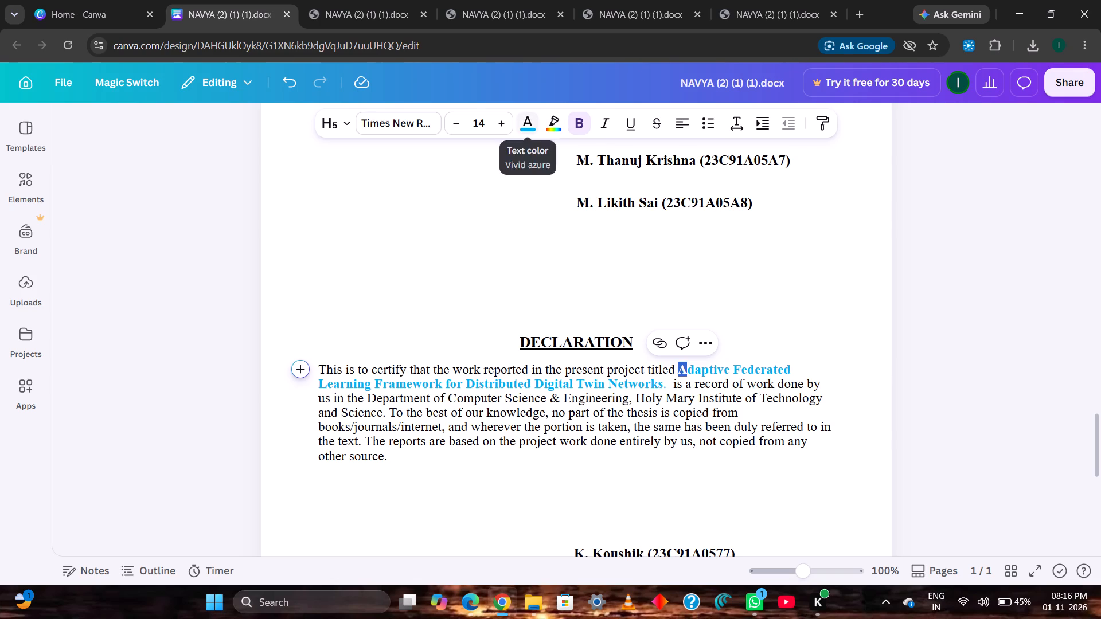
Change the text colour of the whole project title in the Declaration to black.
click(682, 374)
drag(678, 367, 665, 385)
click(517, 119)
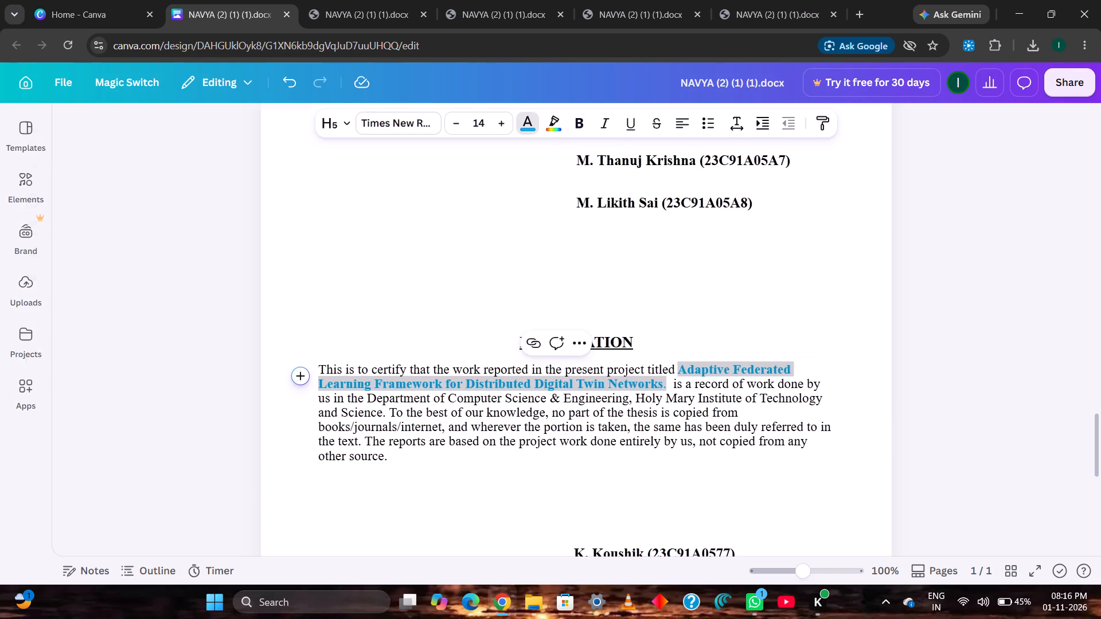
click(151, 265)
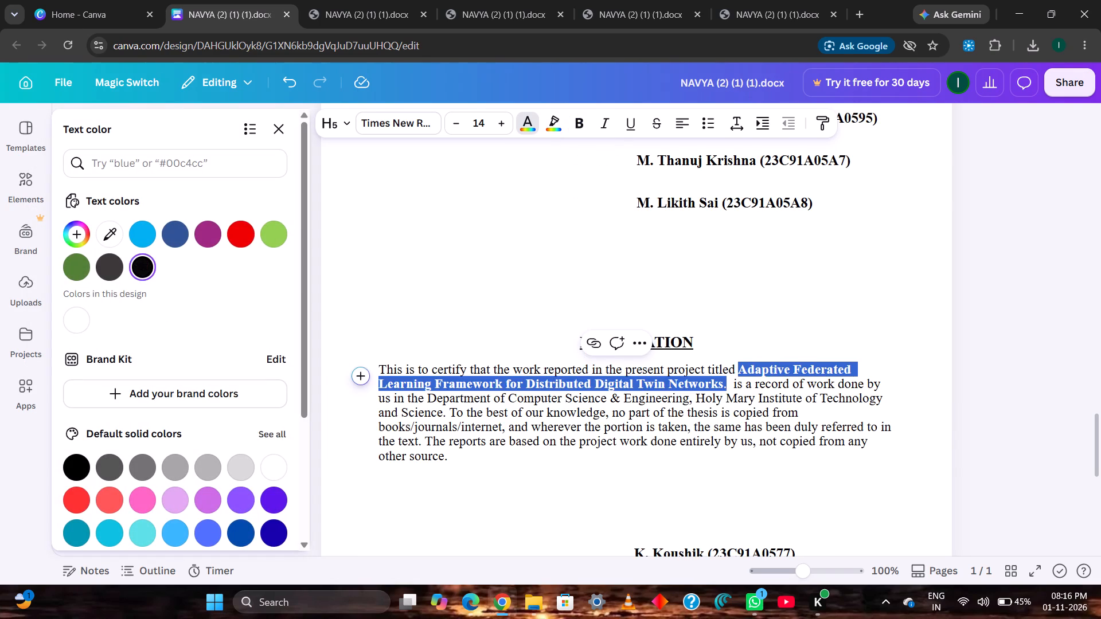
click(505, 227)
scroll(505, 227, up, 1)
click(505, 227)
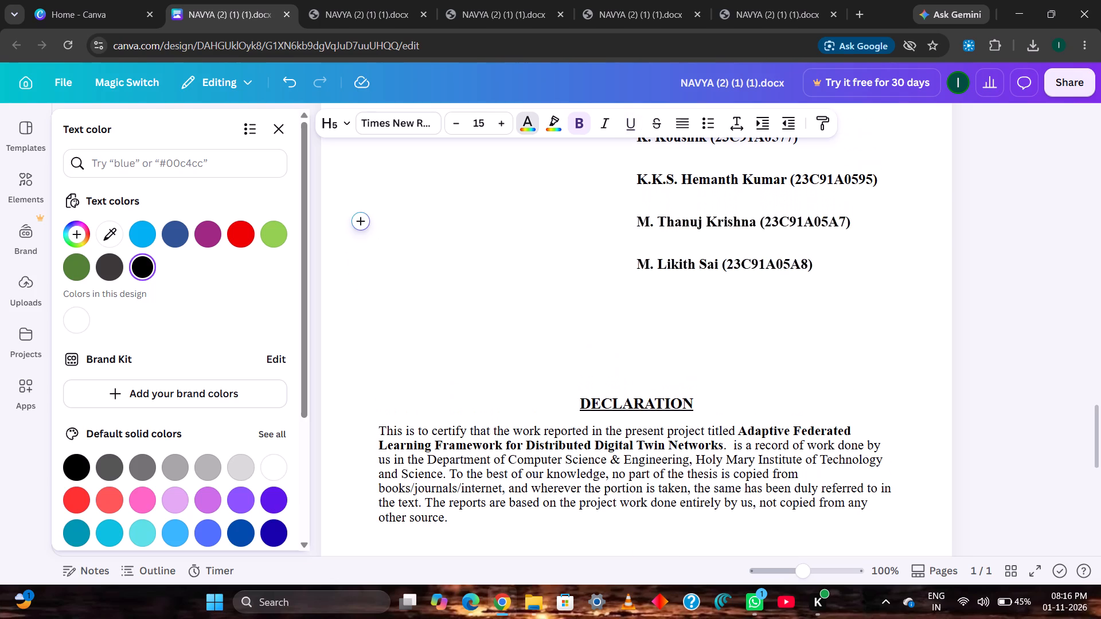
Download the report as a PDF with the Digital preset.
click(1087, 80)
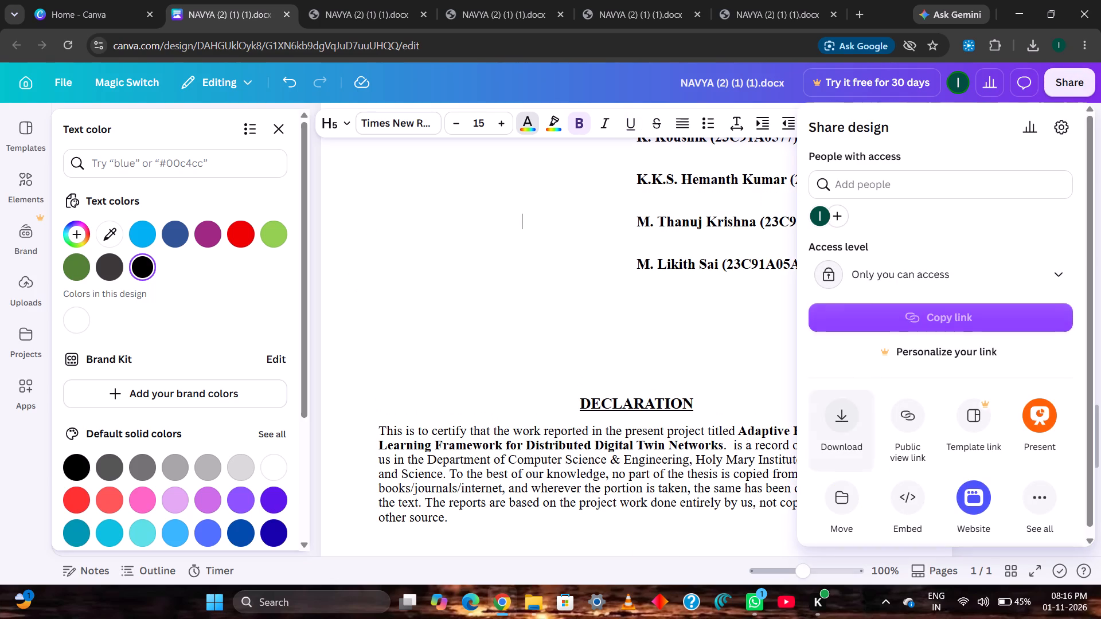
click(846, 410)
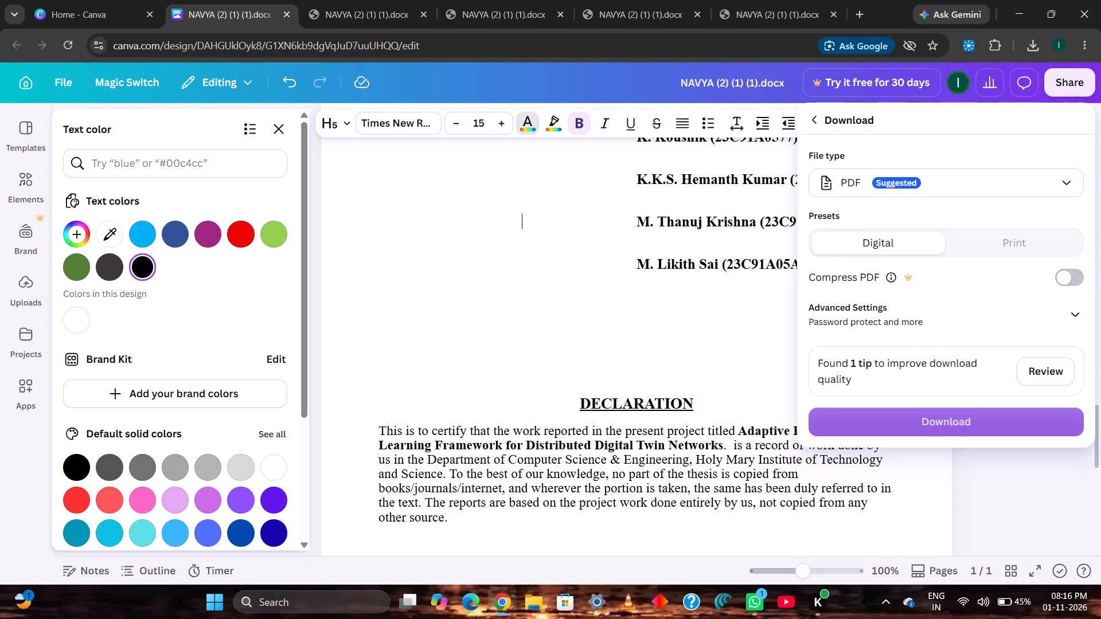
click(846, 410)
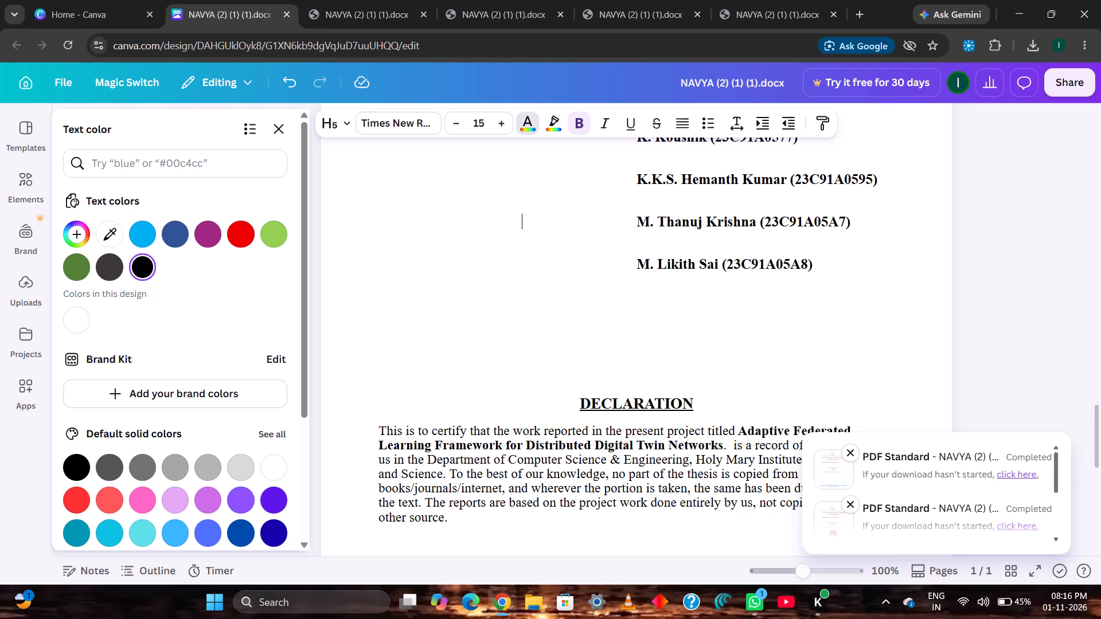
Open the downloaded PDF and check the layout of its cover and certificate pages.
click(926, 80)
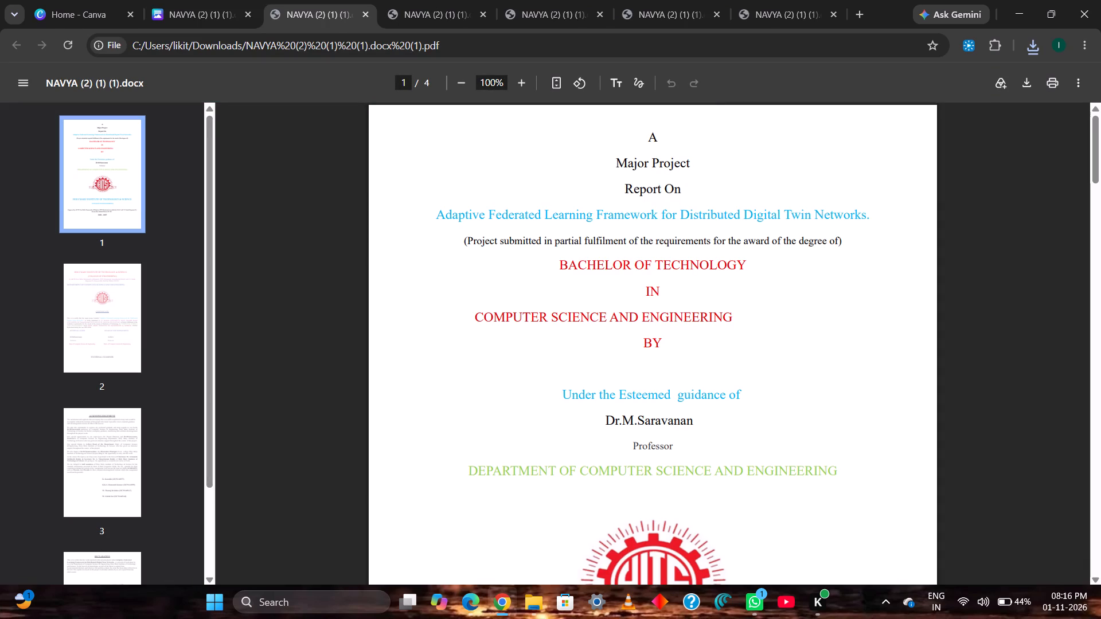
scroll(733, 282, down, 3)
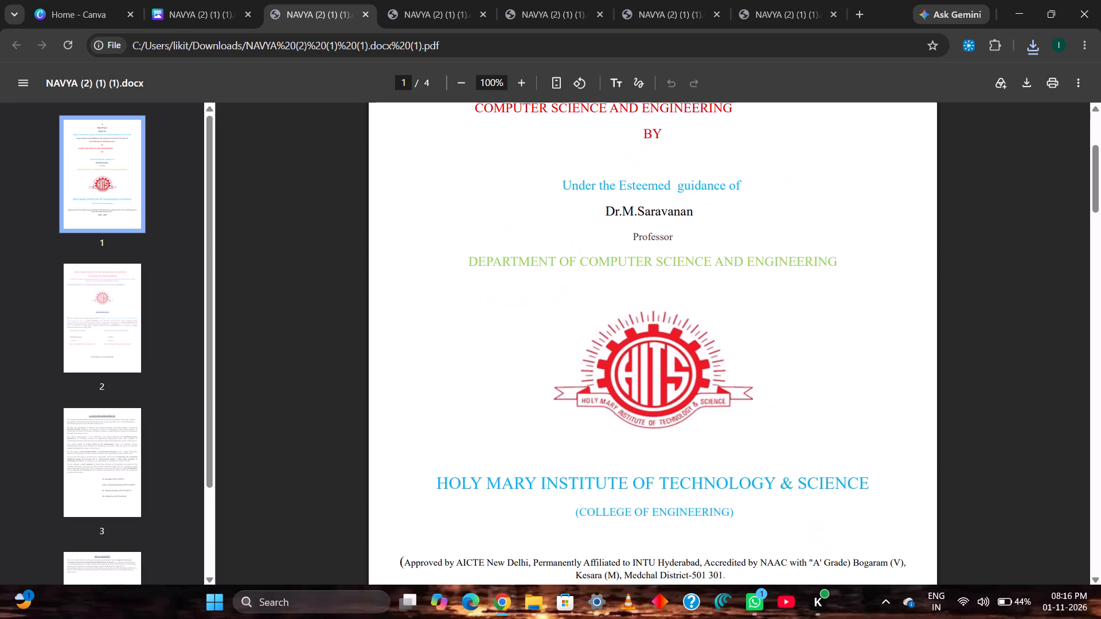
scroll(733, 282, down, 4)
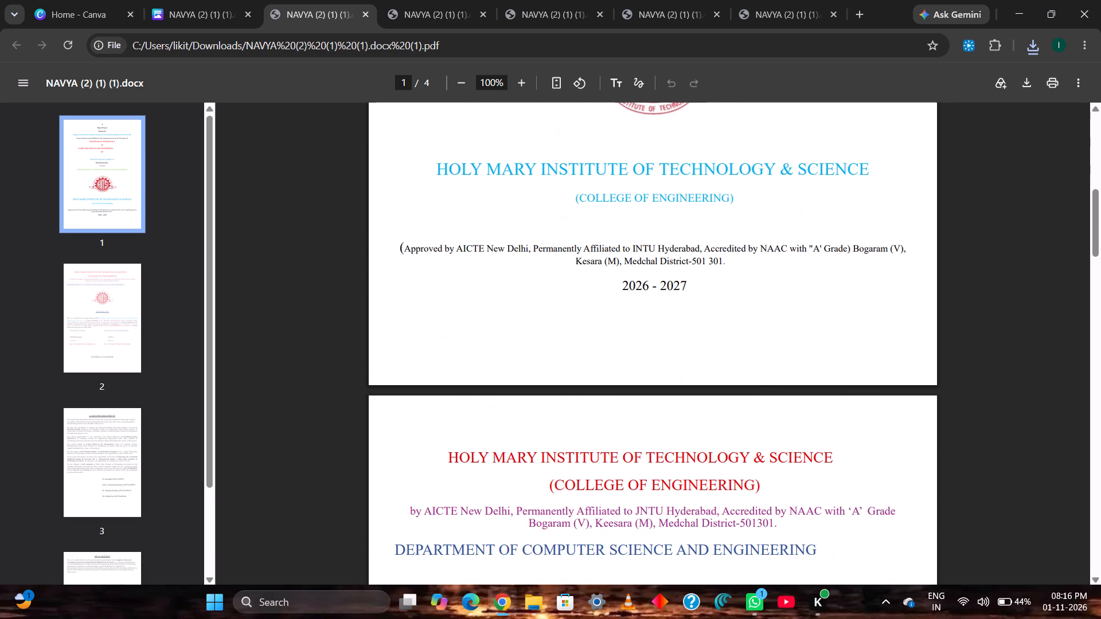
scroll(733, 282, down, 7)
scroll(733, 282, up, 1)
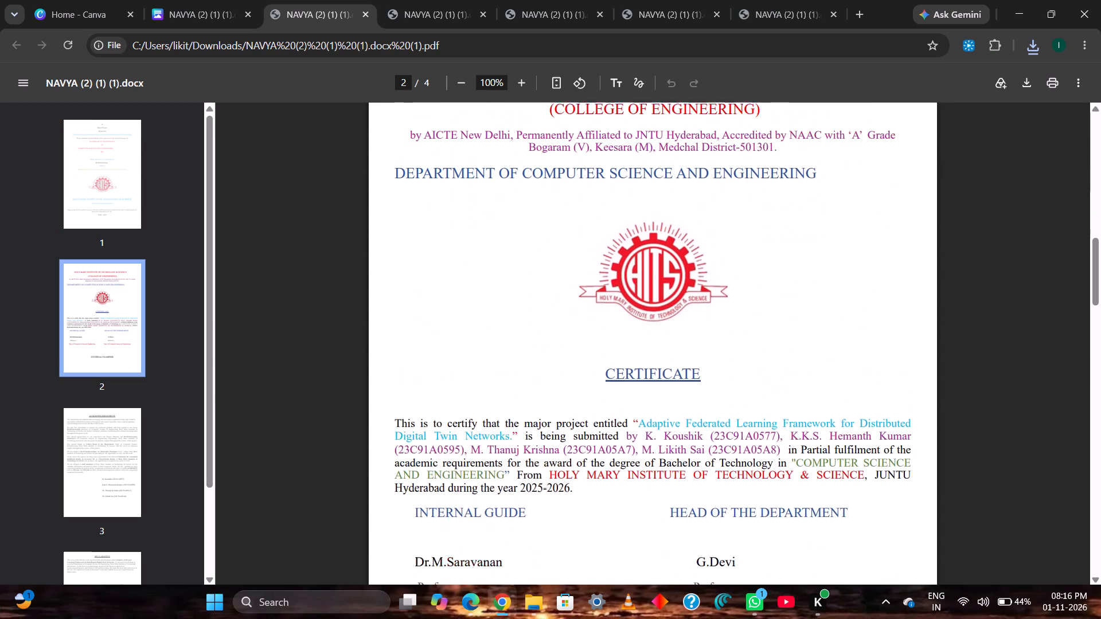
scroll(733, 282, up, 1)
Back in the Canva document, shift the cover's "COMPUTER SCIENCE AND ENGINEERING" line towards the page centre with leading spaces.
click(200, 0)
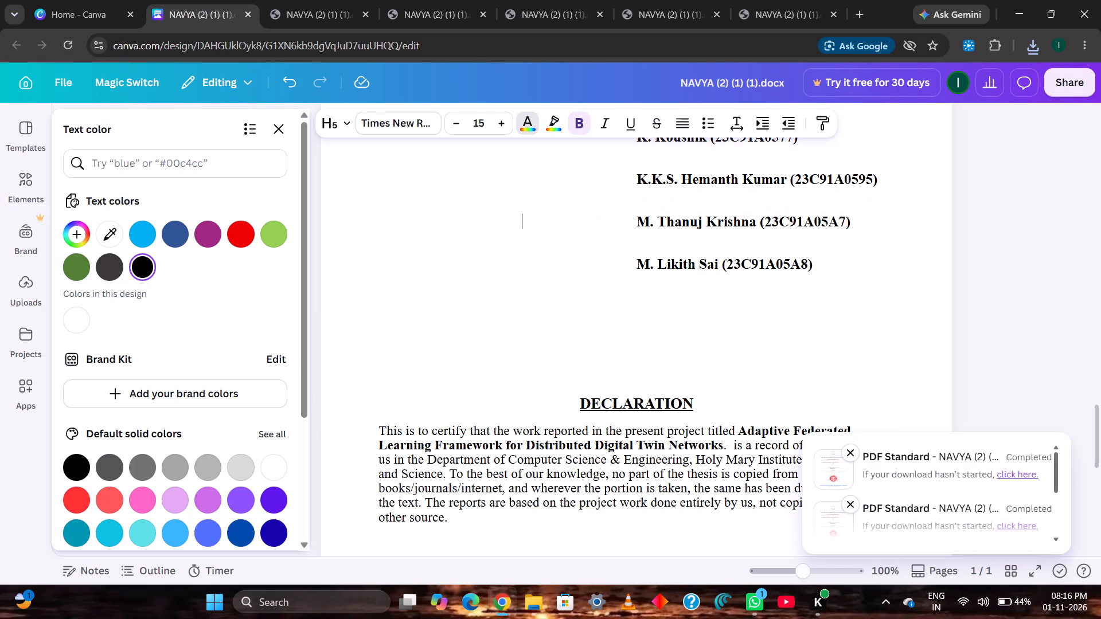
scroll(384, 280, up, 14)
scroll(384, 280, down, 1)
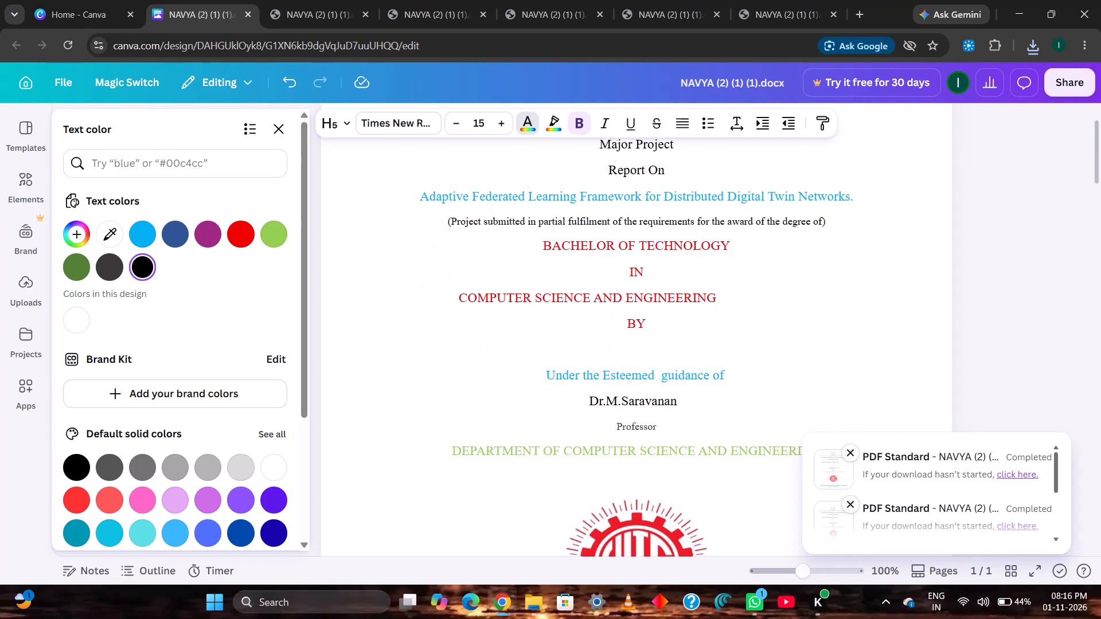
scroll(384, 280, down, 1)
click(454, 296)
key(space)
key(space)
key(space)
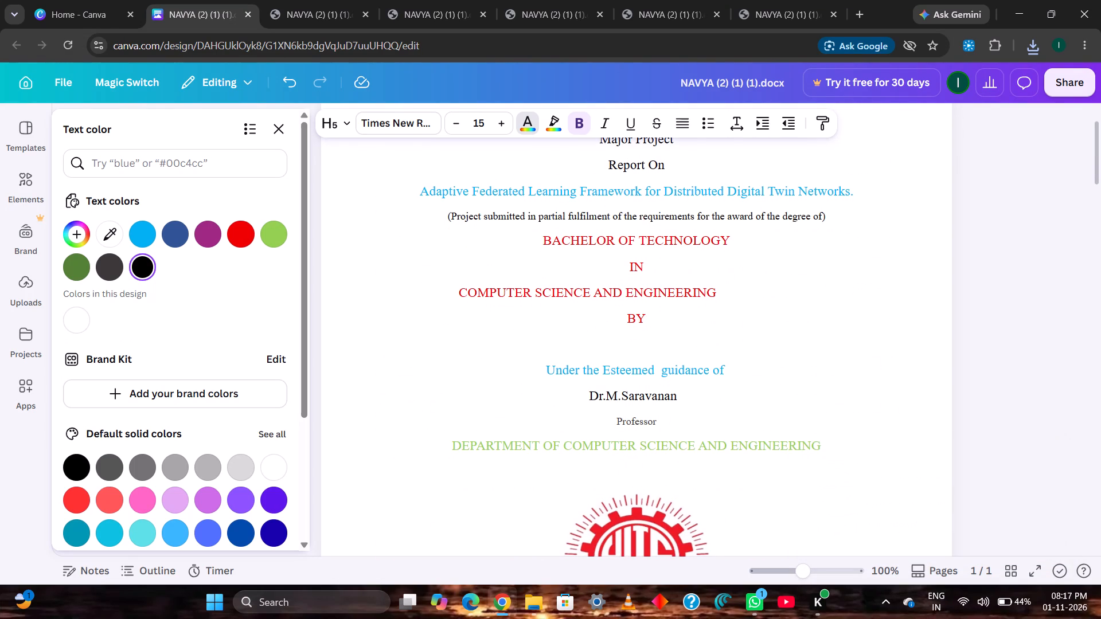
click(443, 297)
key(space)
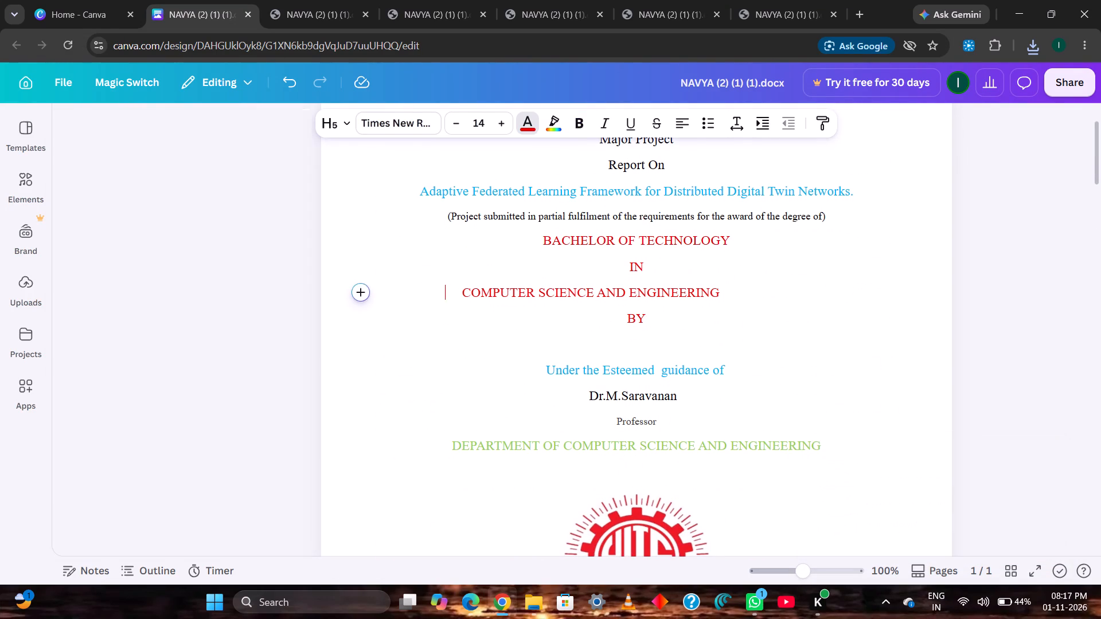
key(space)
key(space)
key(space)
key(space)
key(space)
key(space)
key(space)
key(space)
key(space)
key(space)
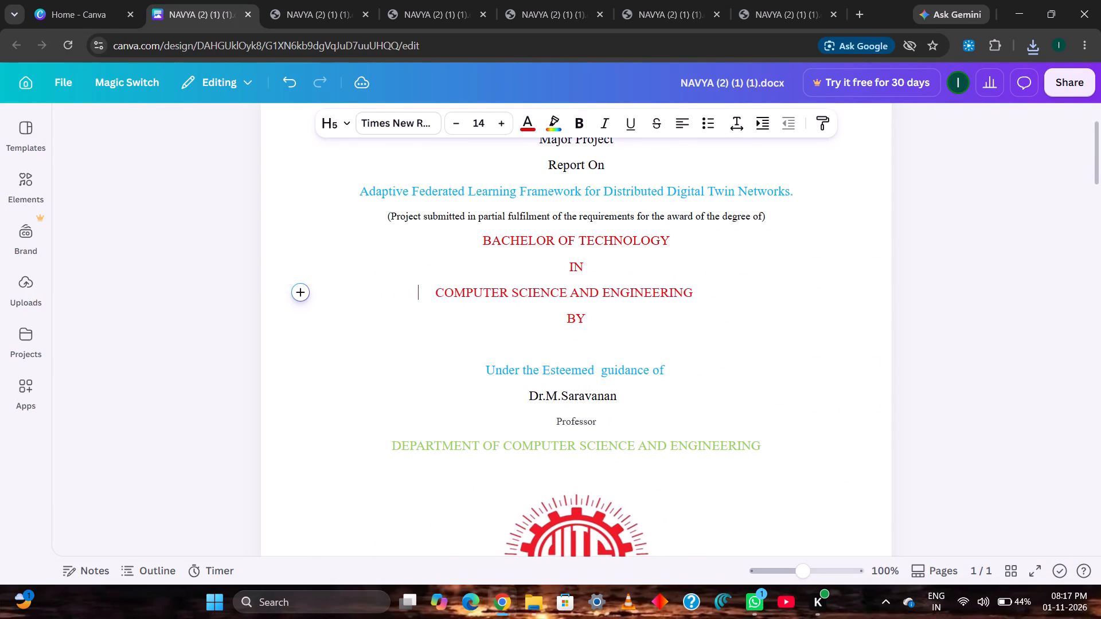
Shift the certificate page's "DEPARTMENT OF COMPUTER SCIENCE AND ENGINEERING" line towards the page centre with eight leading spaces.
scroll(473, 395, down, 8)
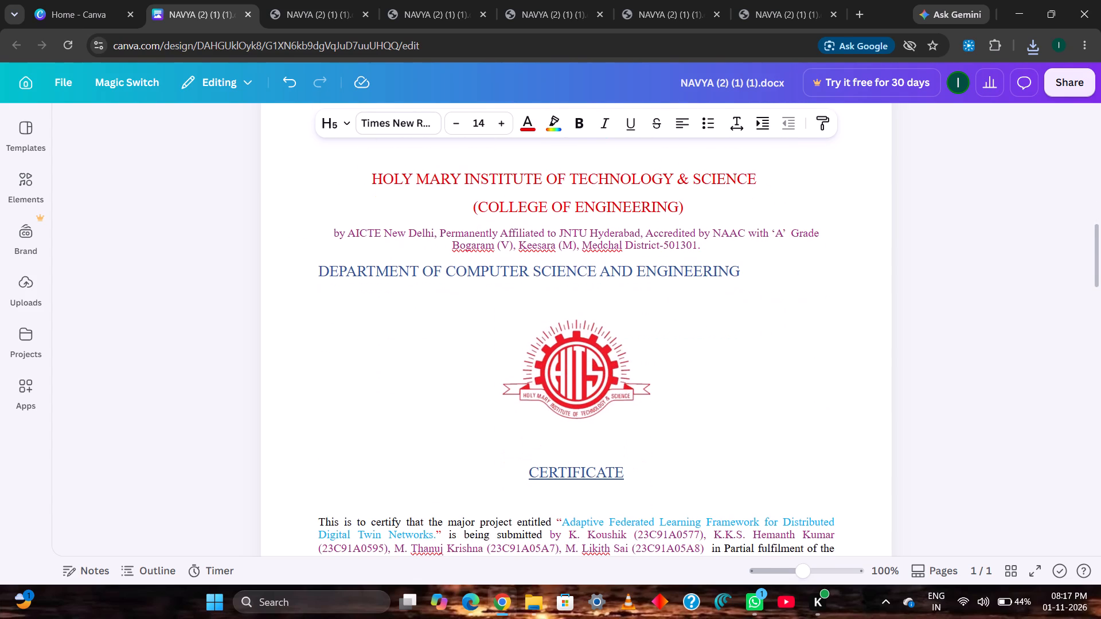
click(319, 272)
click(273, 0)
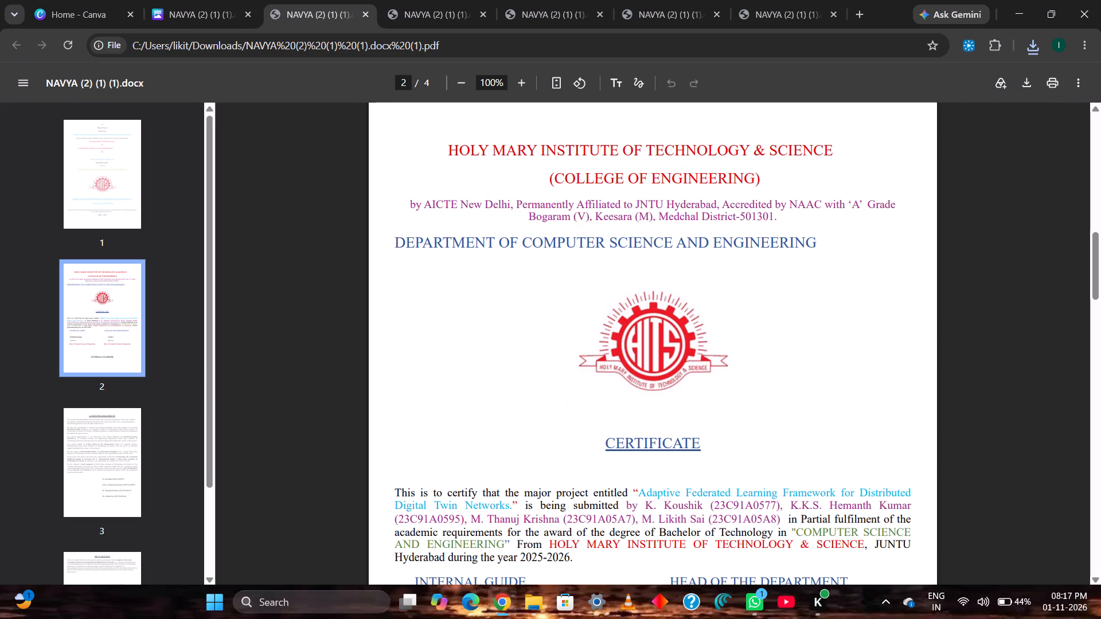
click(221, 0)
key(space)
key(space)
key(space)
key(space)
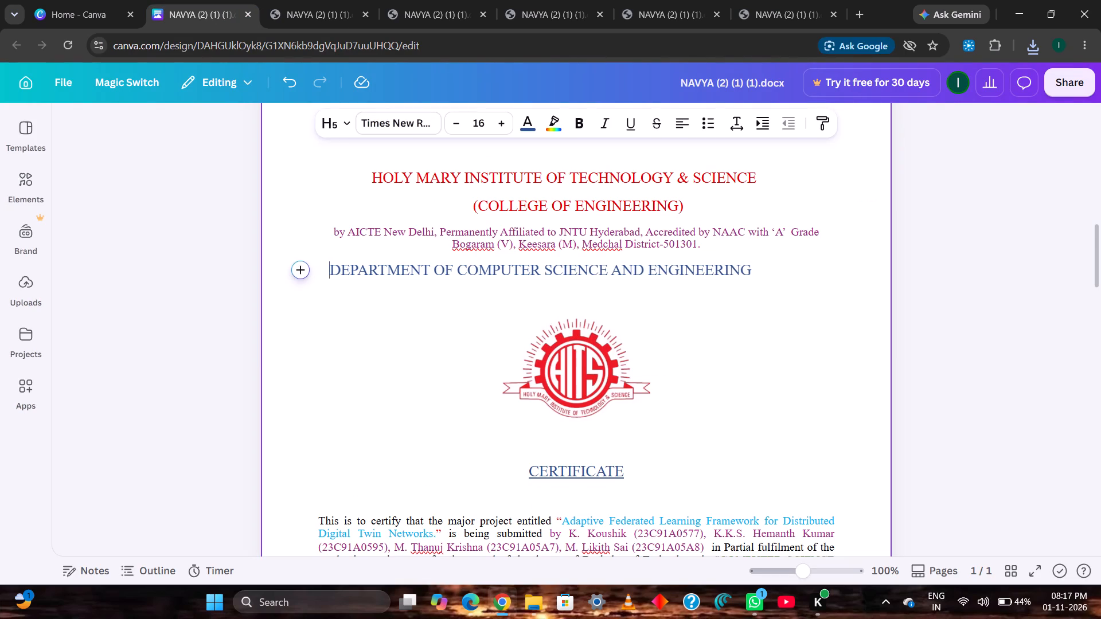
key(space)
key(space)
key(space)
key(space)
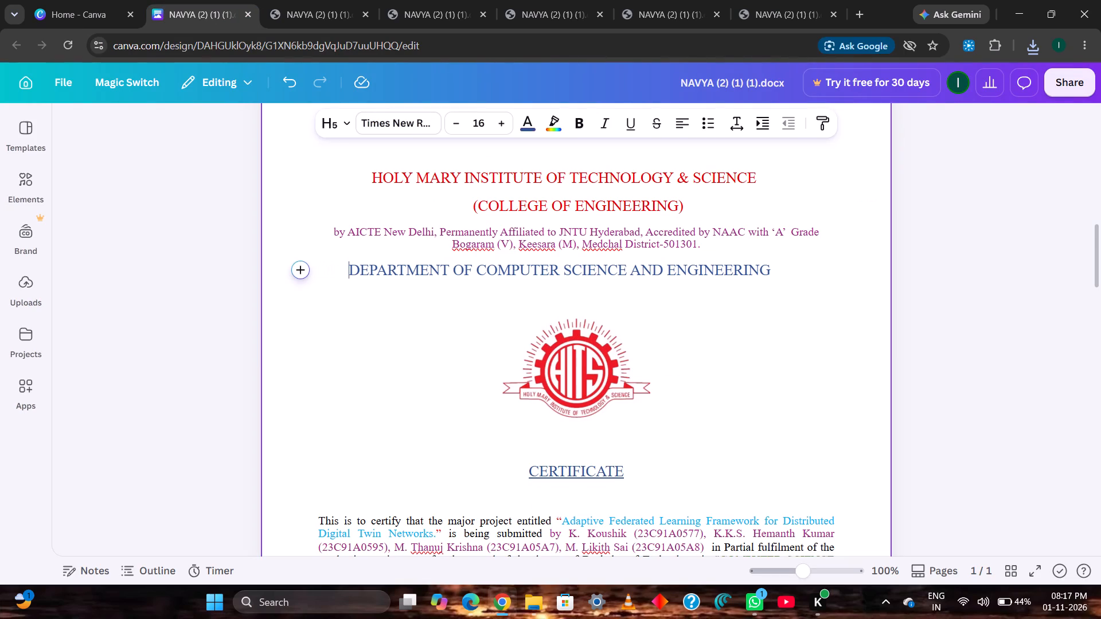
Shift the first line of the certificate's AICTE affiliation text slightly right with three leading spaces.
key(Up)
key(Up)
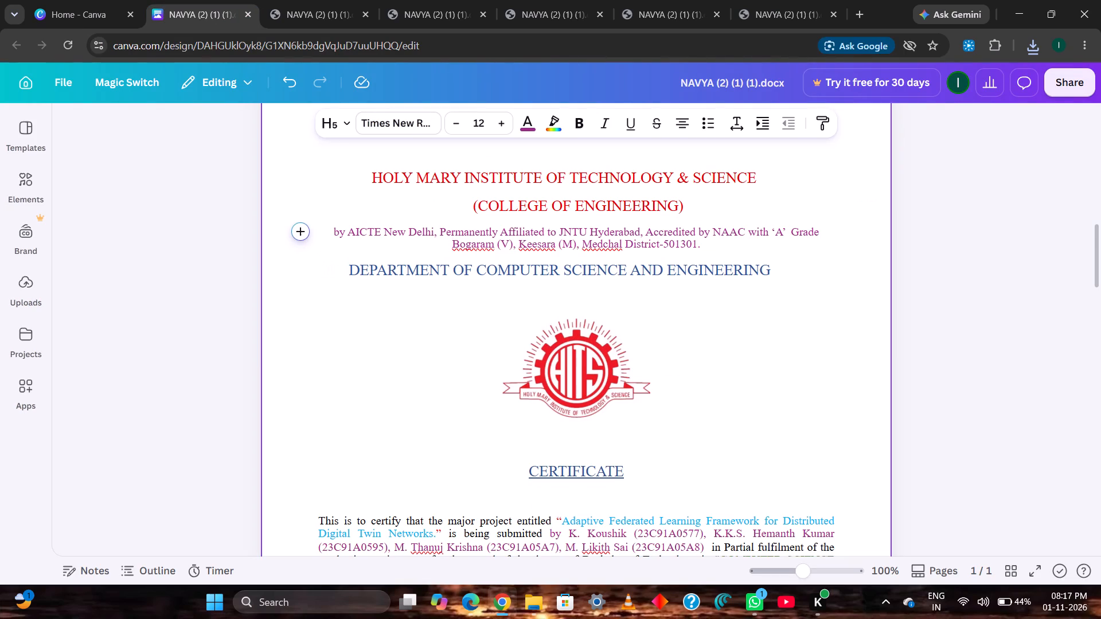
key(Left)
key(Left)
key(Left)
key(space)
key(space)
key(space)
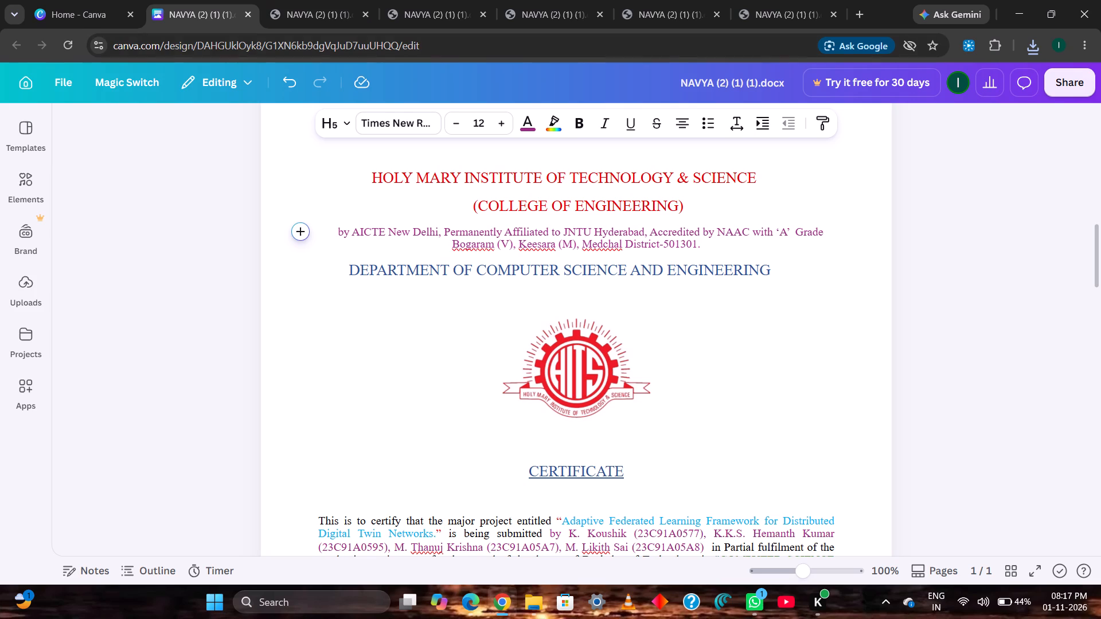
Check the certificate's signature block in the PDF and delete the blank line under its INTERNAL GUIDE and HEAD OF THE DEPARTMENT headings in Canva.
click(300, 0)
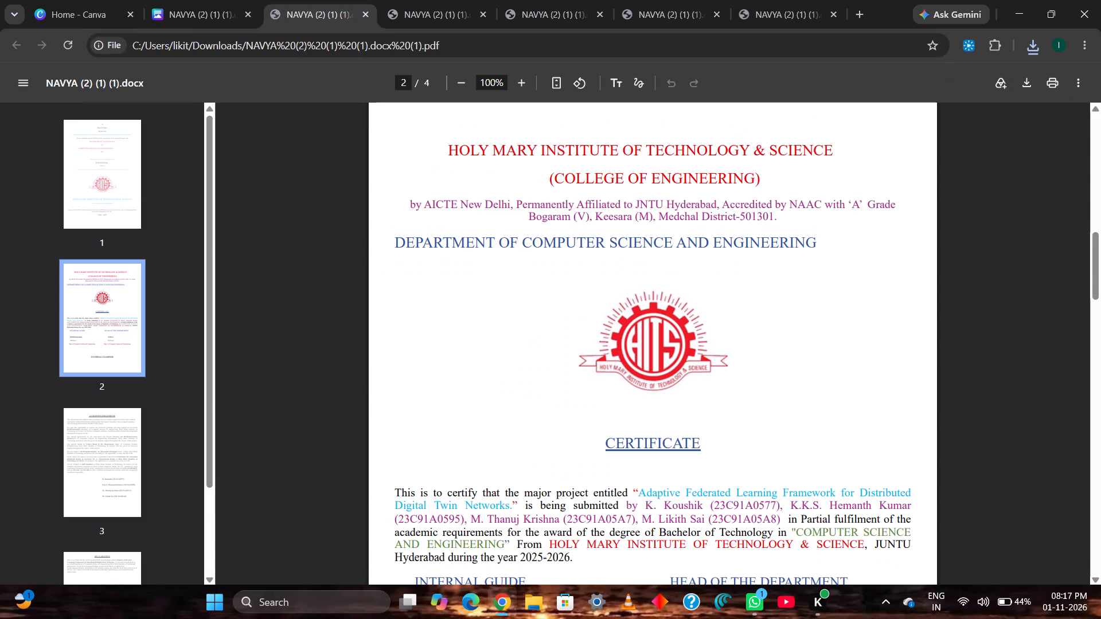
scroll(454, 312, down, 2)
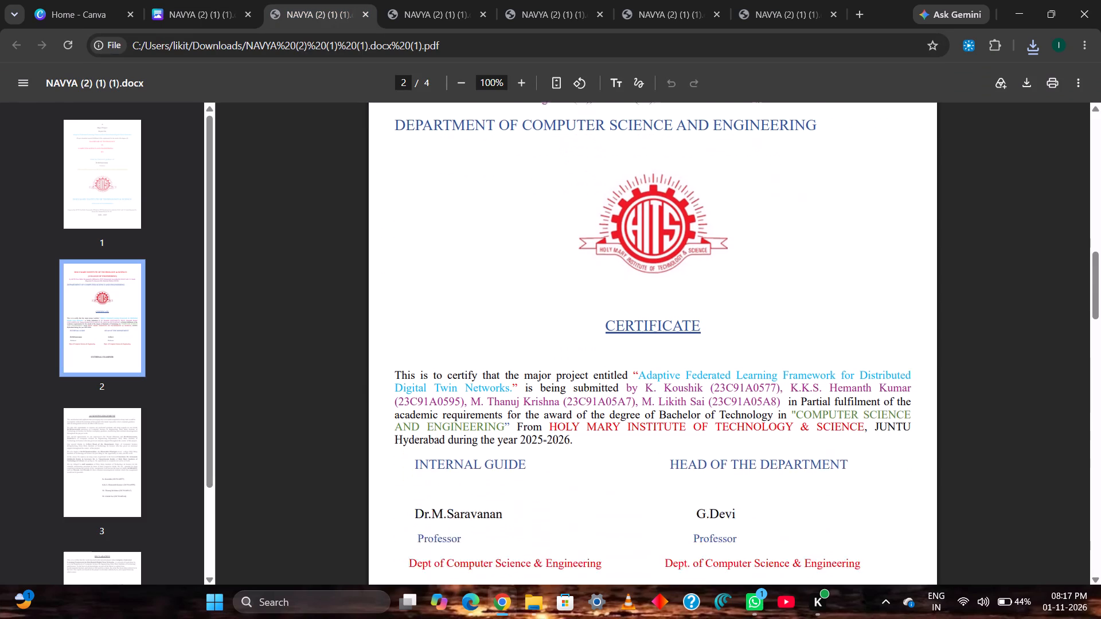
scroll(454, 312, down, 1)
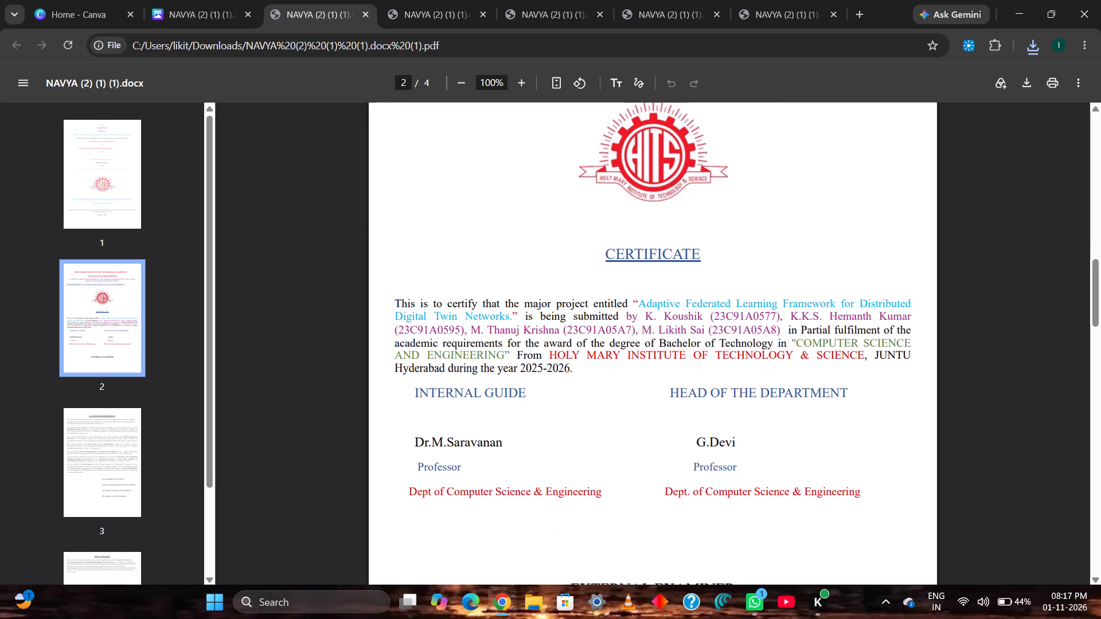
scroll(454, 312, down, 1)
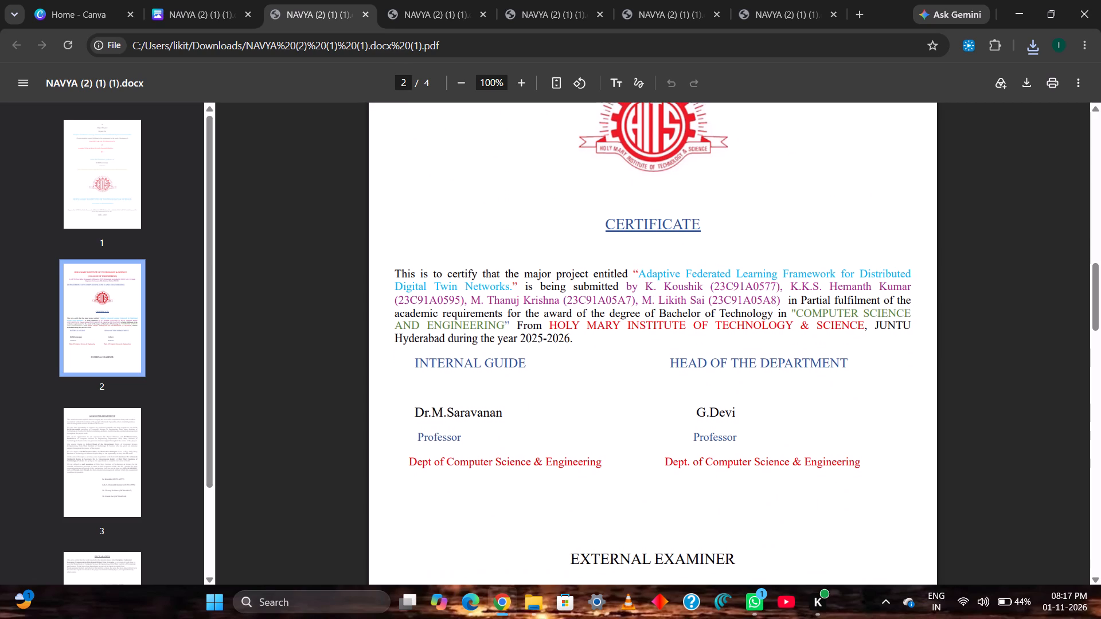
scroll(485, 339, down, 2)
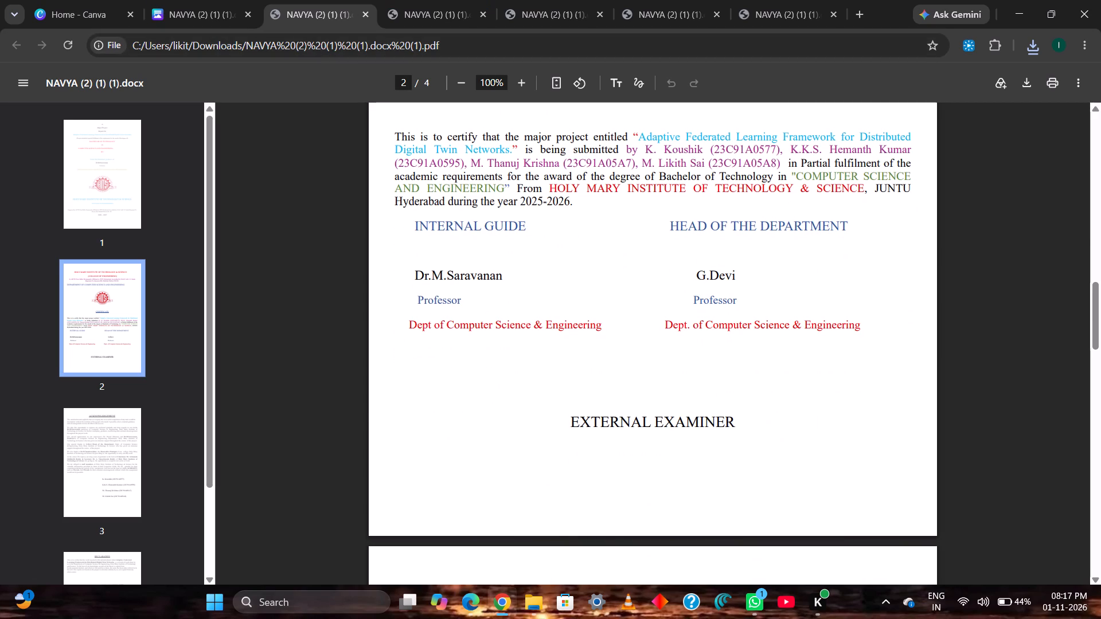
click(187, 0)
scroll(368, 453, down, 6)
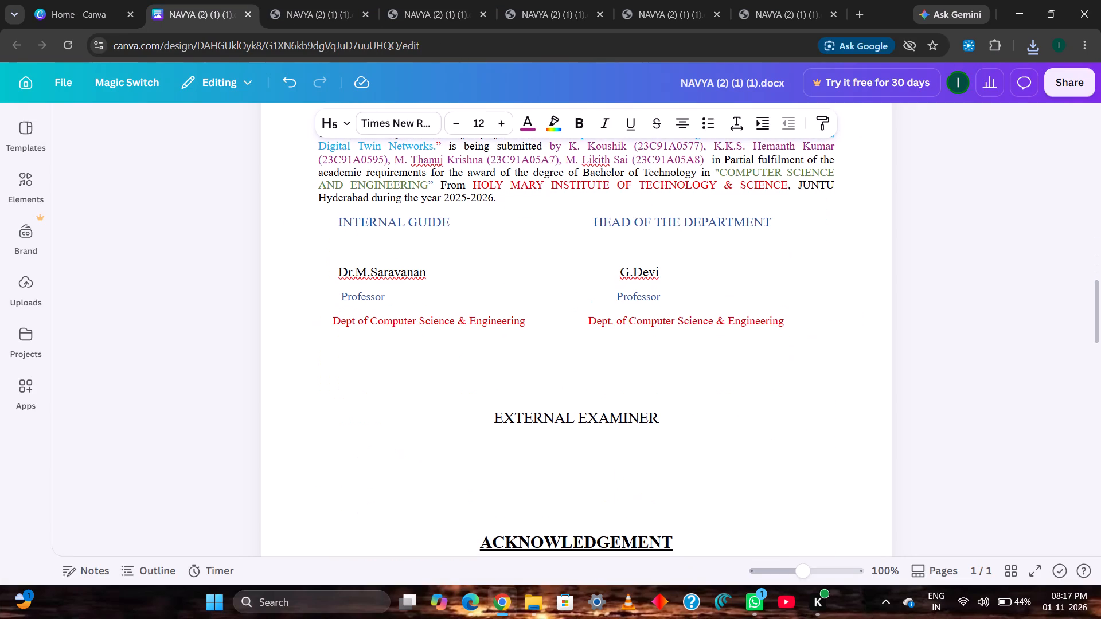
click(405, 246)
key(BackSpace)
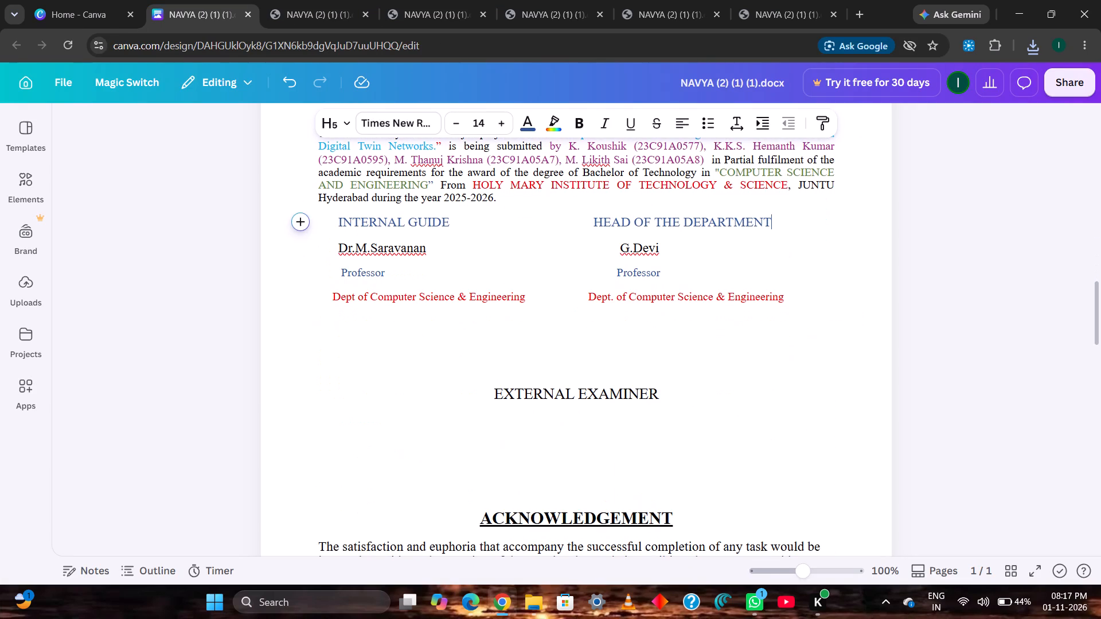
click(269, 0)
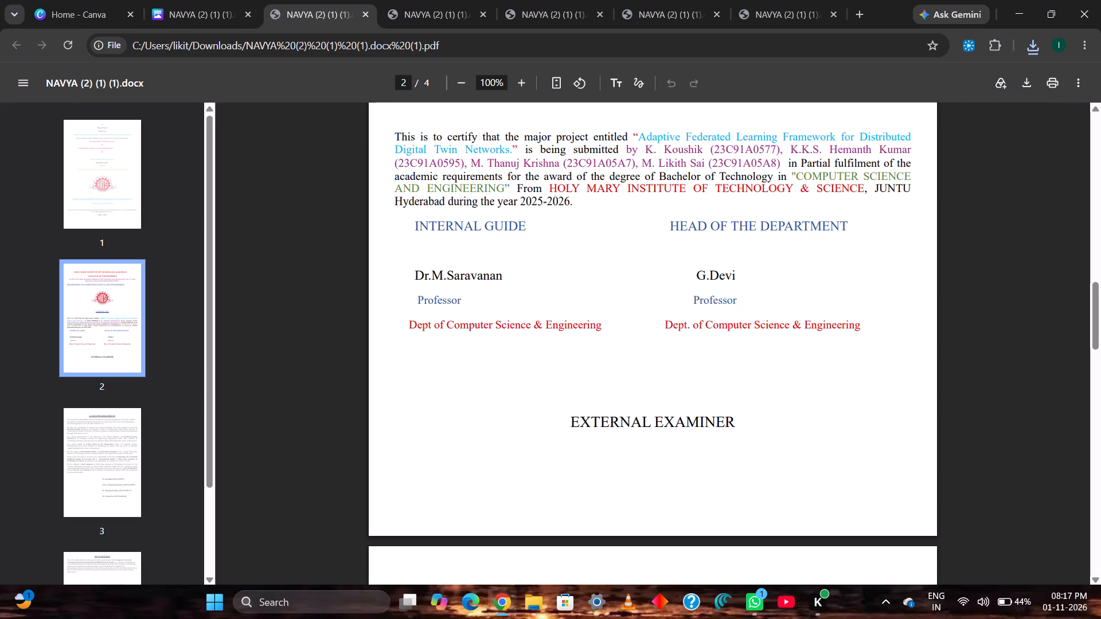
click(205, 0)
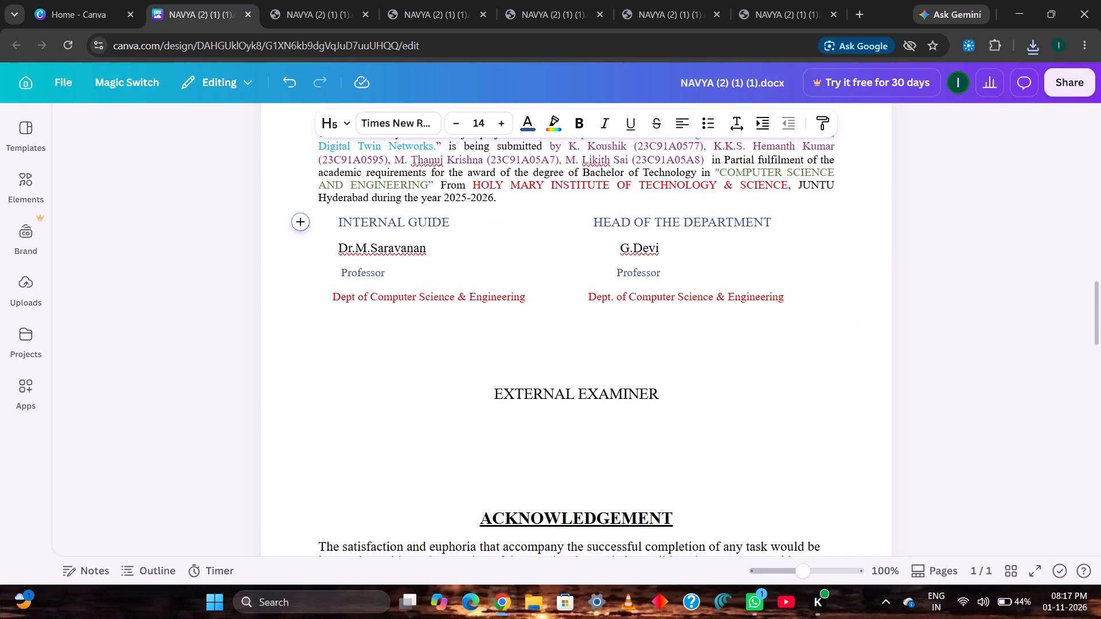
key(space)
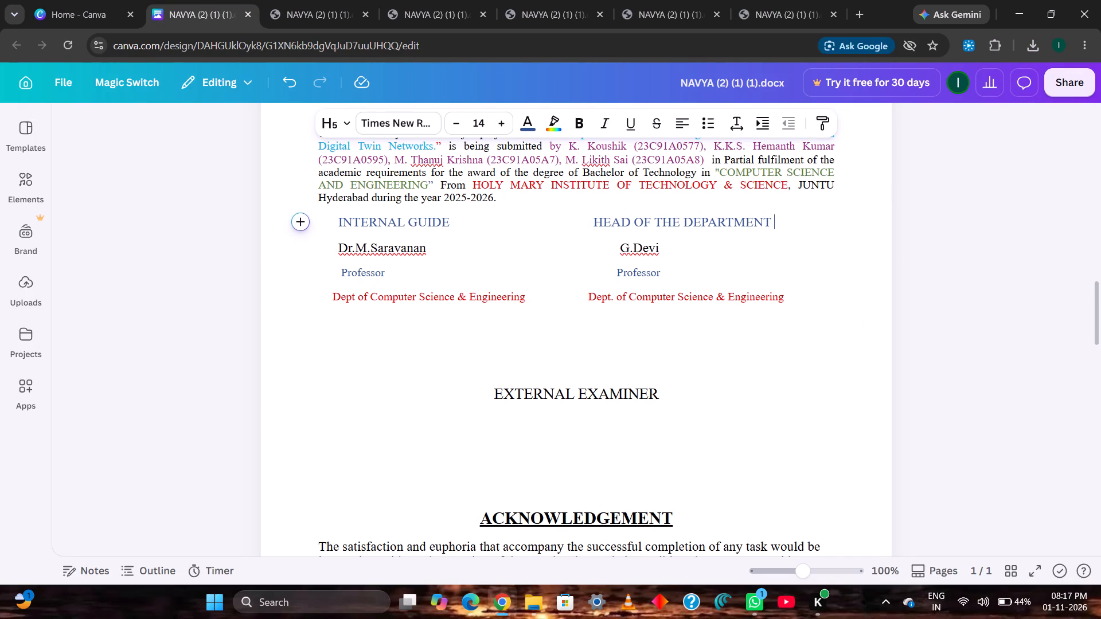
Indent the certificate's signatory name line with three leading spaces and the Professor line below it with seven.
click(334, 253)
key(space)
key(space)
key(space)
key(Down)
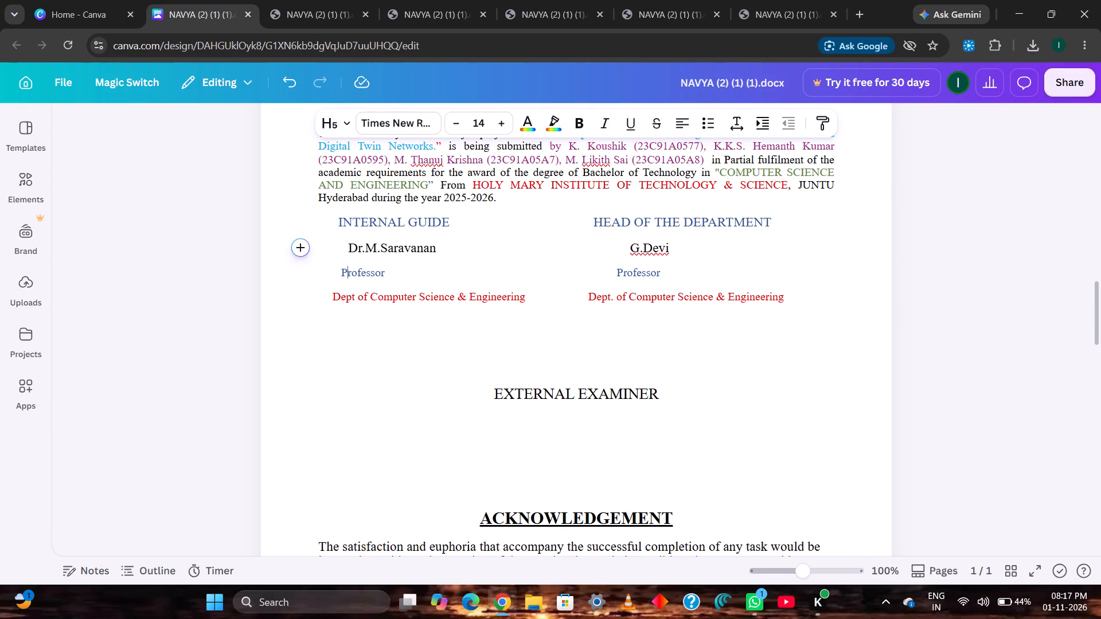
key(Left)
key(space)
key(space)
key(space)
key(space)
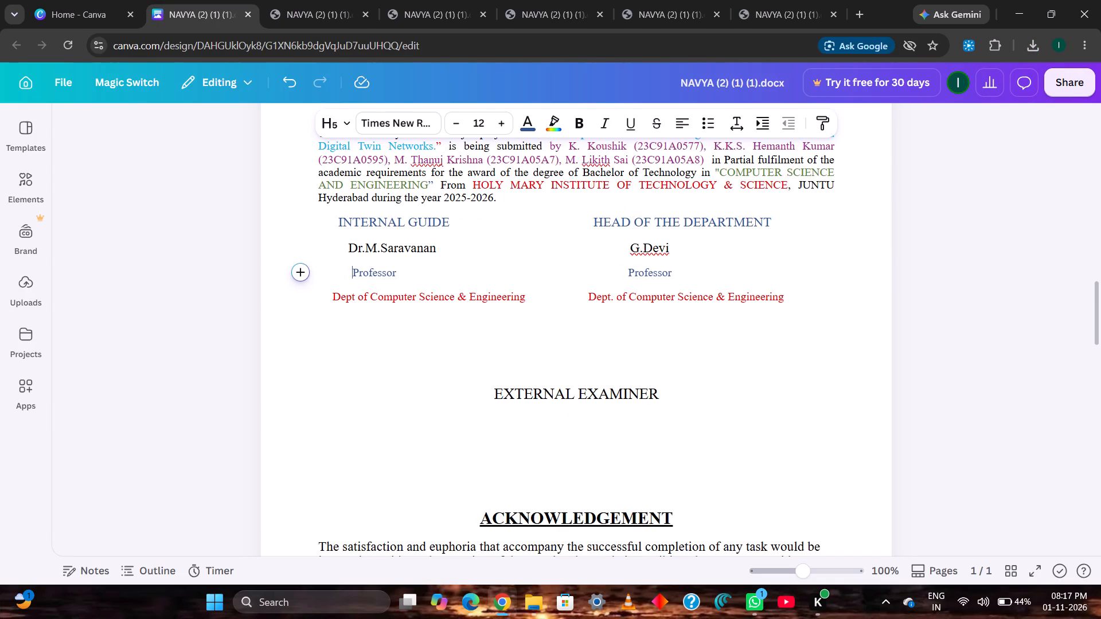
key(space)
key(space)
key(space)
key(Down)
key(Left)
key(Left)
key(Left)
key(Left)
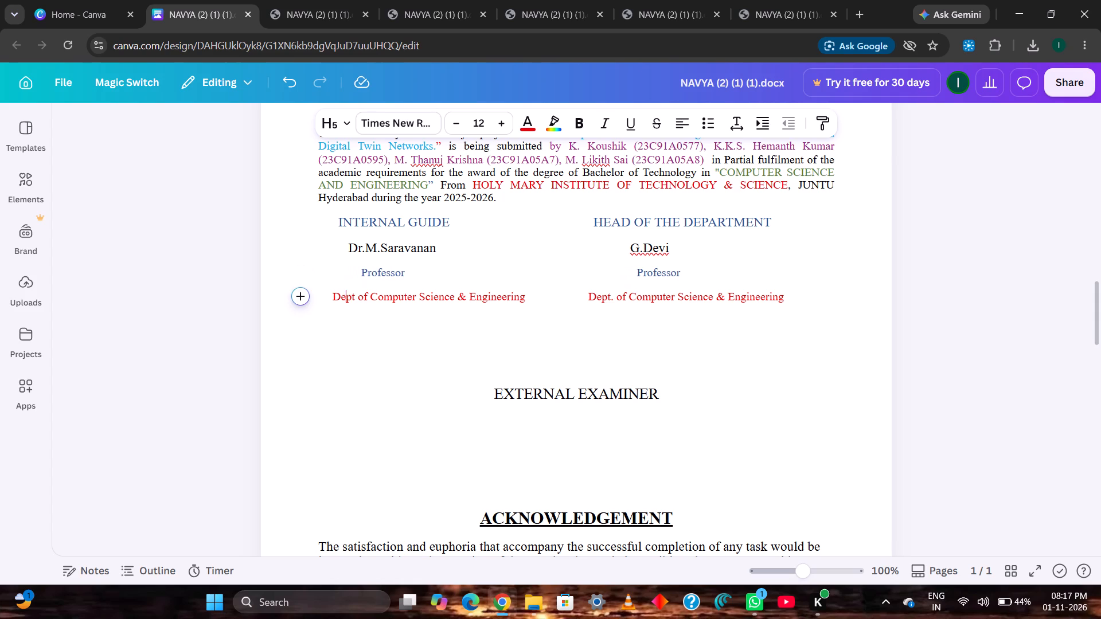
key(Left)
key(Left)
Shift the head of department's name right by two spaces and the Professor title beneath it by one.
click(632, 243)
key(space)
key(space)
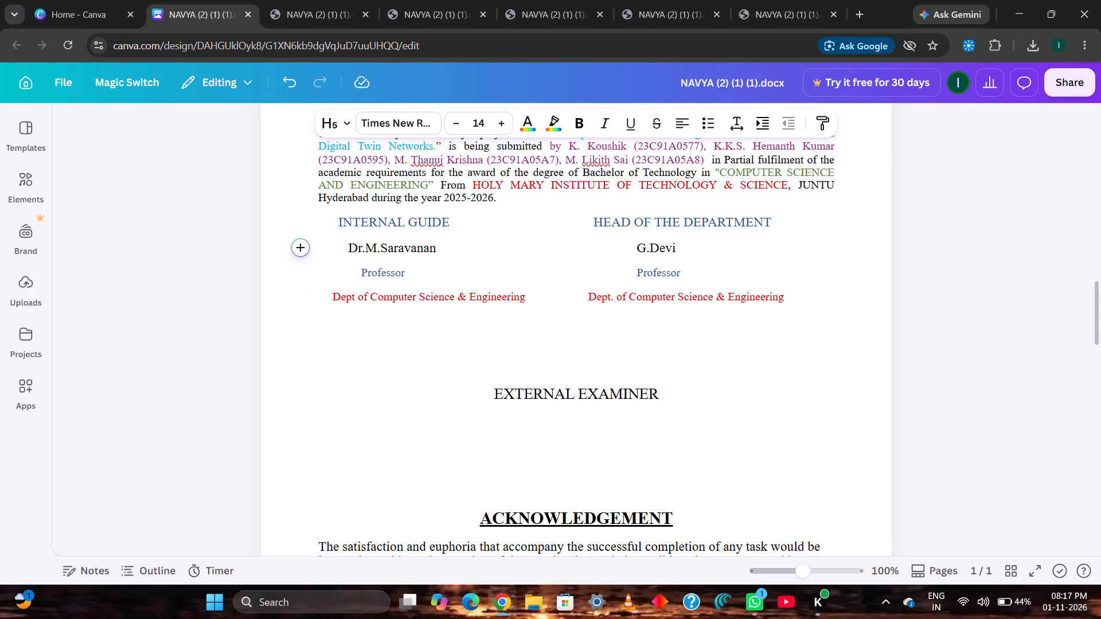
click(629, 272)
key(space)
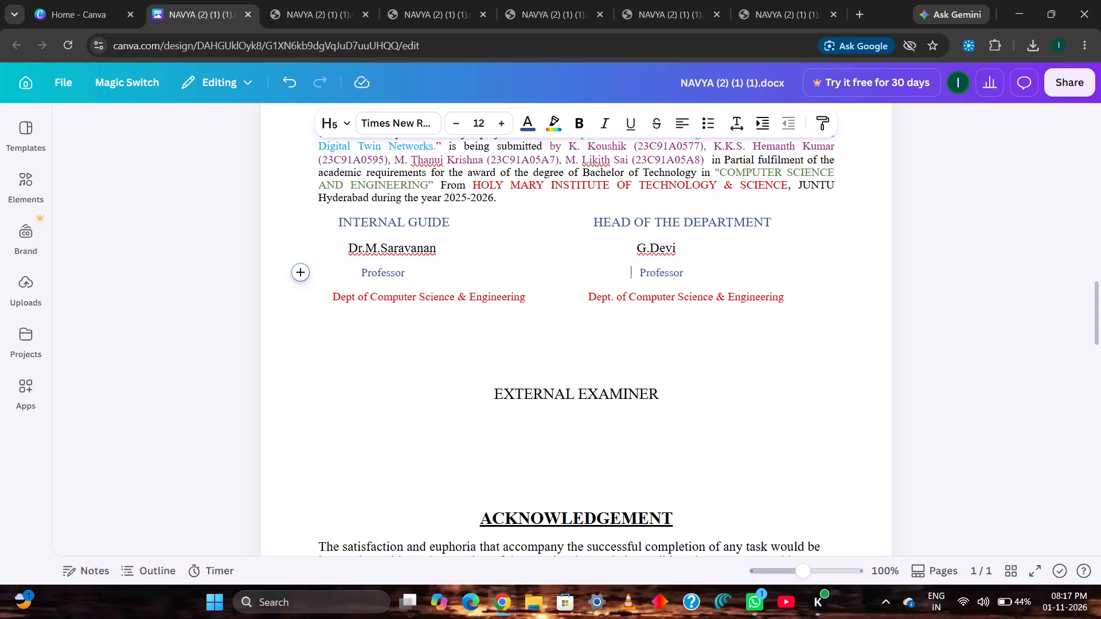
Indent the INTERNAL GUIDE heading line and the Professor line by one more space each, and the signatory name line by two.
click(329, 0)
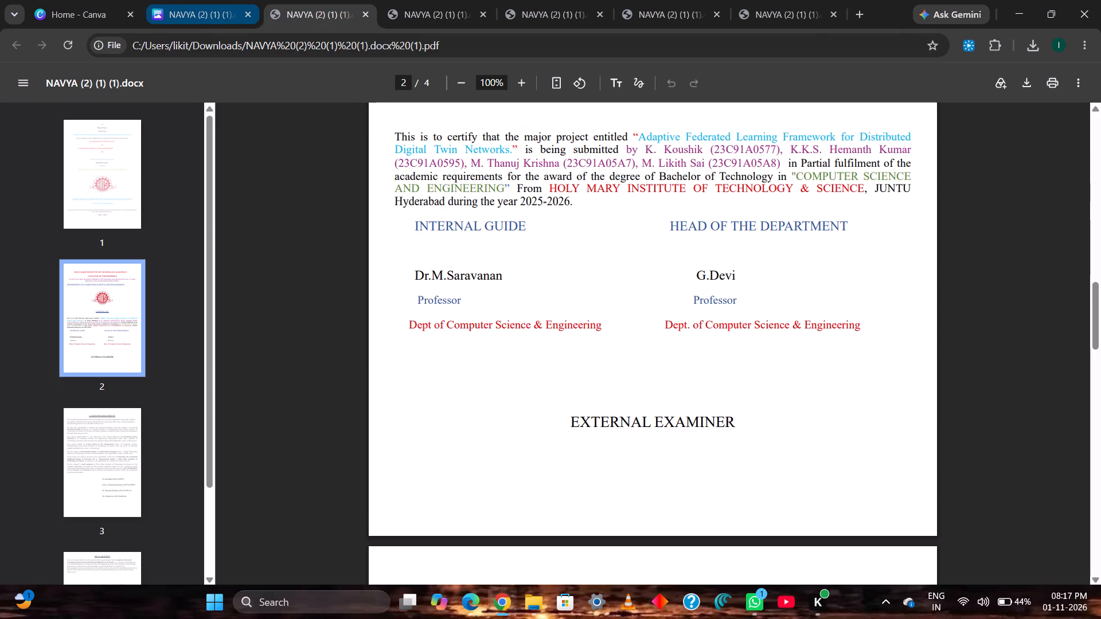
click(183, 0)
click(331, 224)
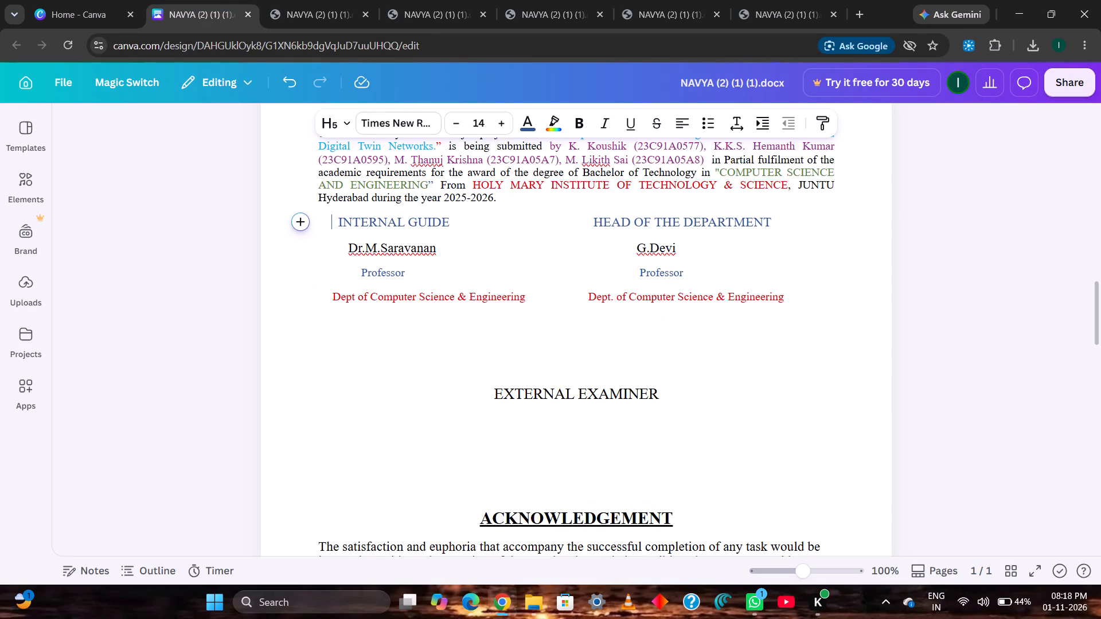
key(space)
click(349, 254)
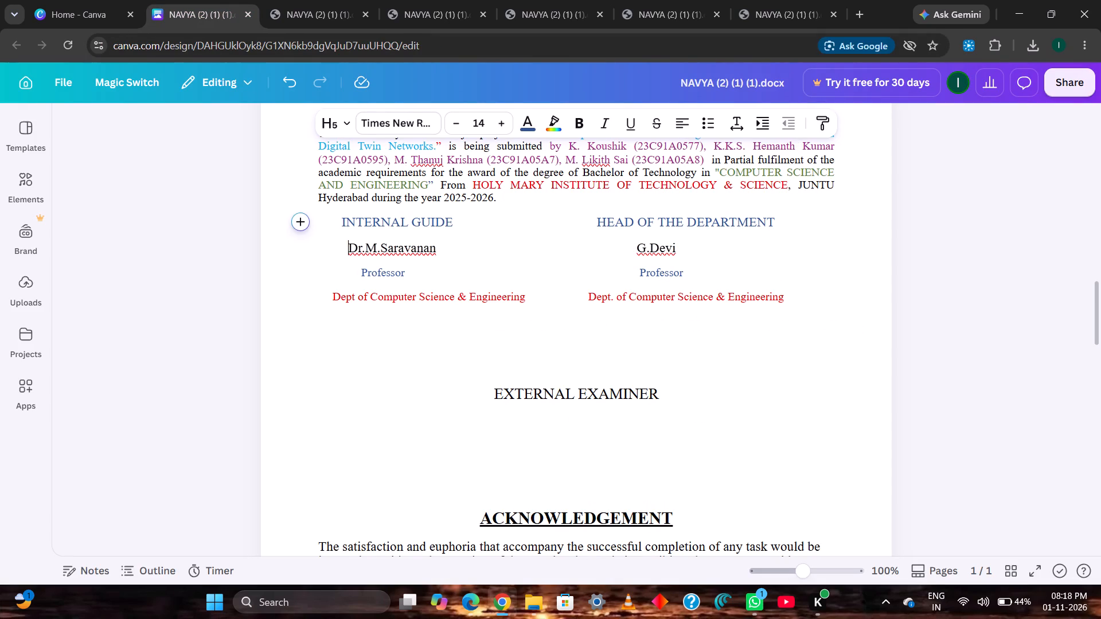
key(space)
click(351, 272)
key(space)
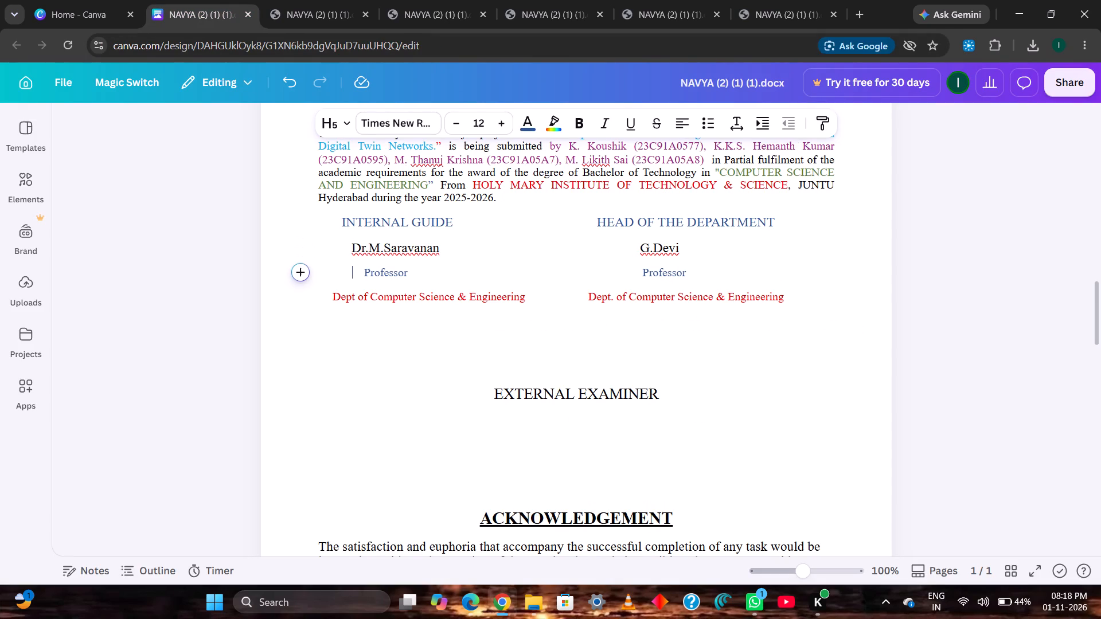
click(355, 243)
key(space)
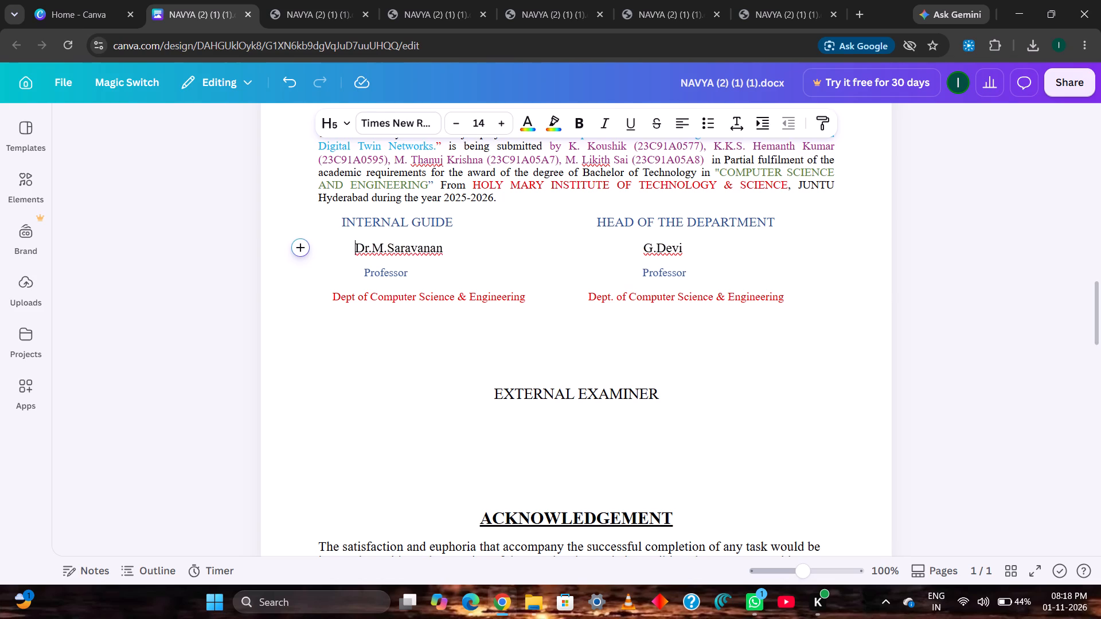
Insert two blank lines between the certificate's department line and EXTERNAL EXAMINER.
click(532, 315)
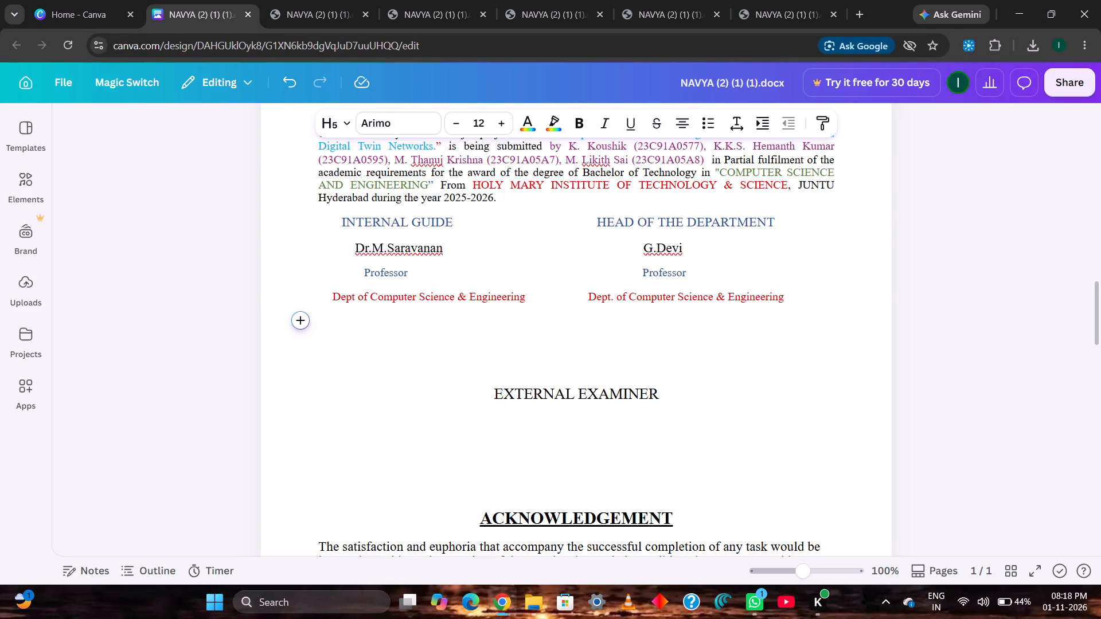
key(Return)
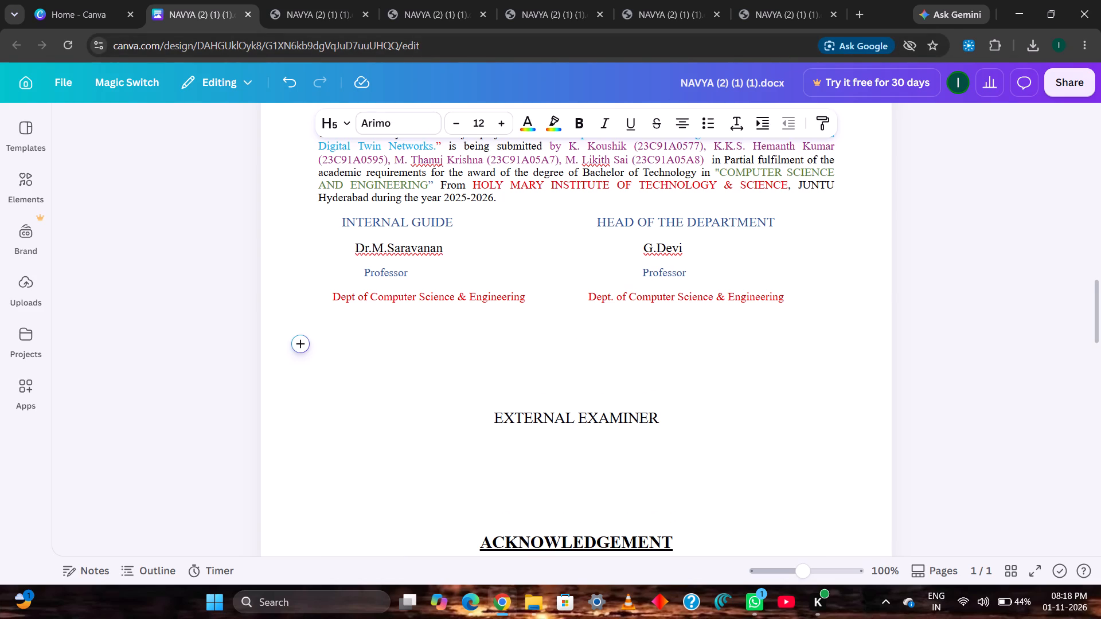
key(Return)
Examine the acknowledgement and declaration pages in the exported PDF for layout and student list alignment.
click(330, 0)
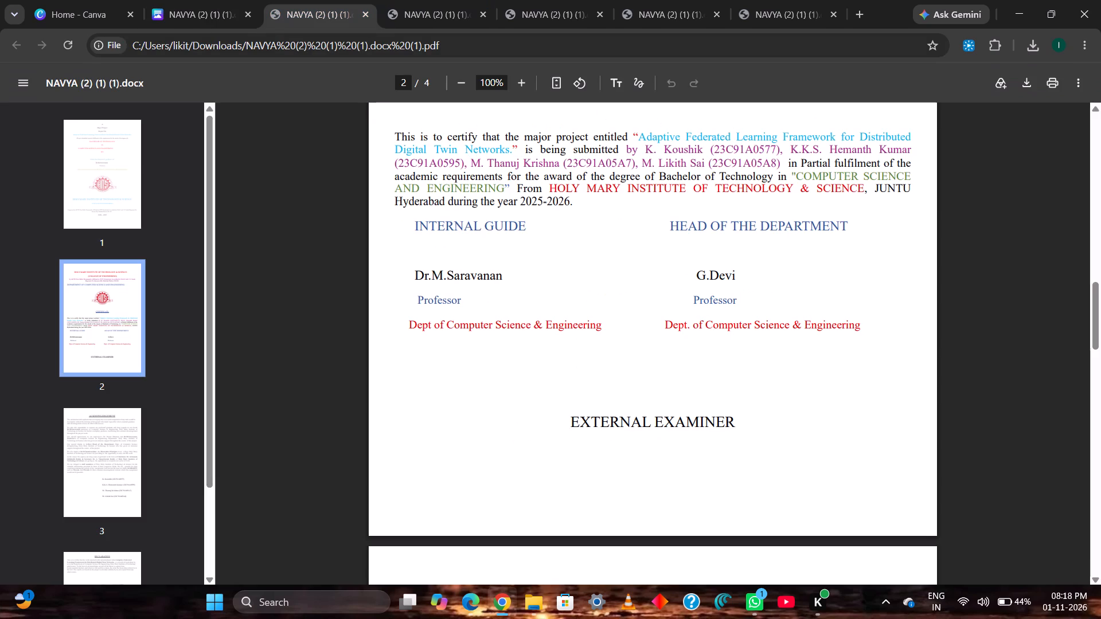
scroll(489, 319, down, 2)
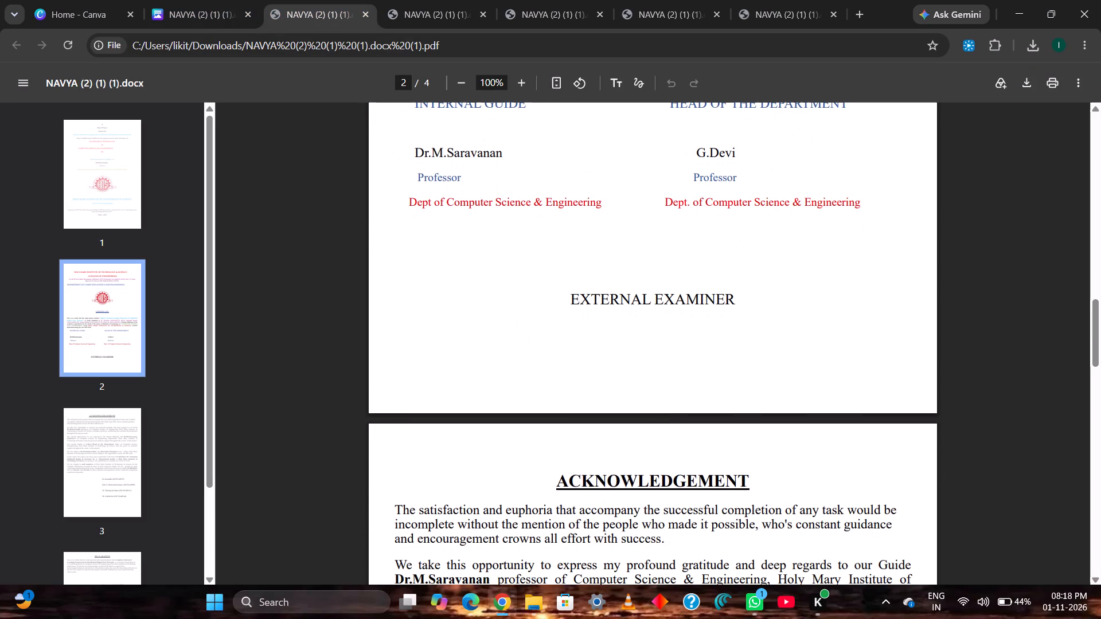
scroll(525, 309, down, 8)
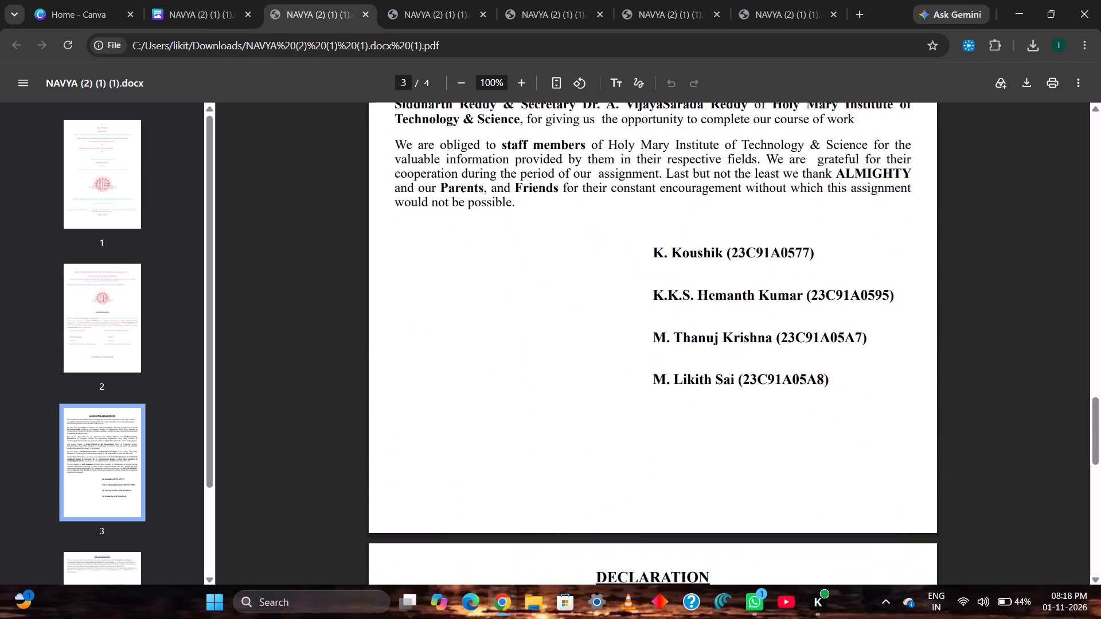
scroll(525, 309, down, 3)
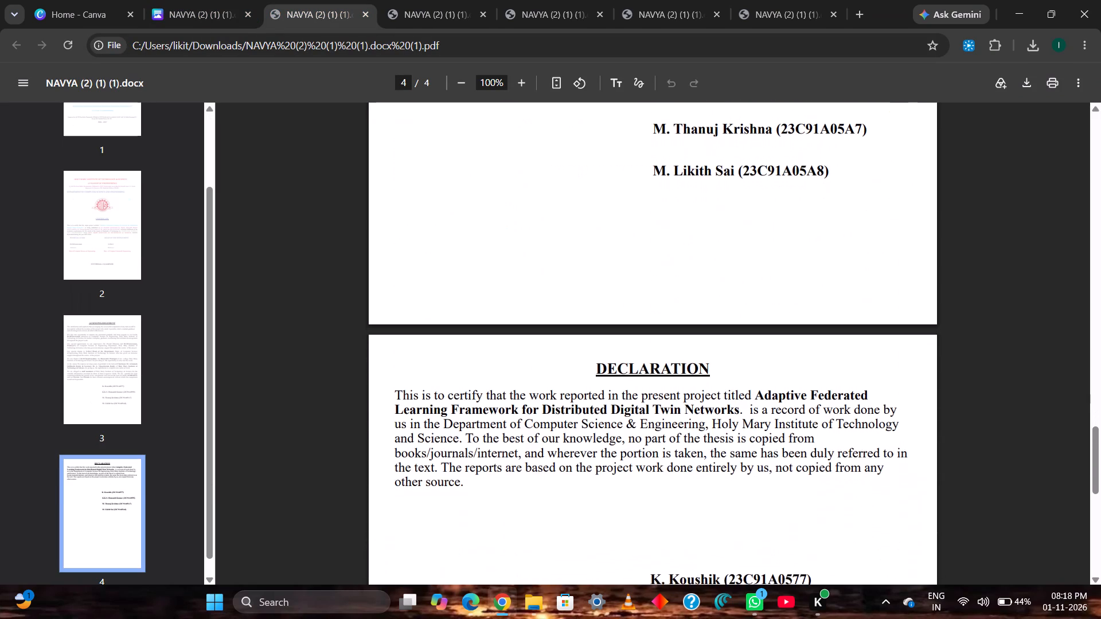
scroll(525, 309, down, 3)
scroll(525, 309, up, 2)
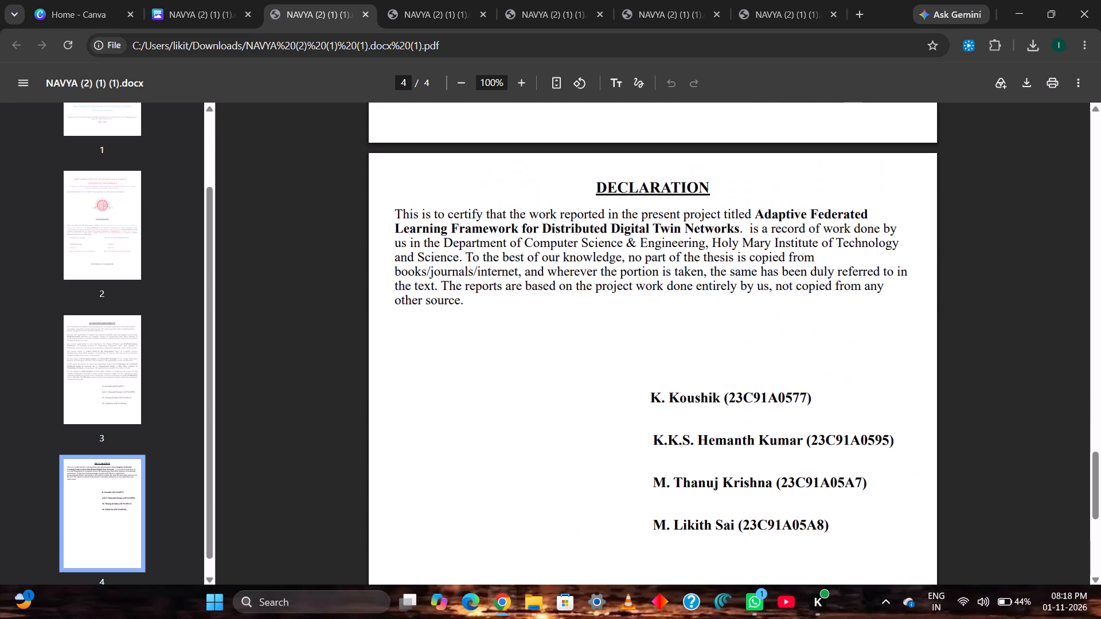
Return to the Canva document and insert one blank line above the DECLARATION heading, after the acknowledgement's student list.
click(91, 0)
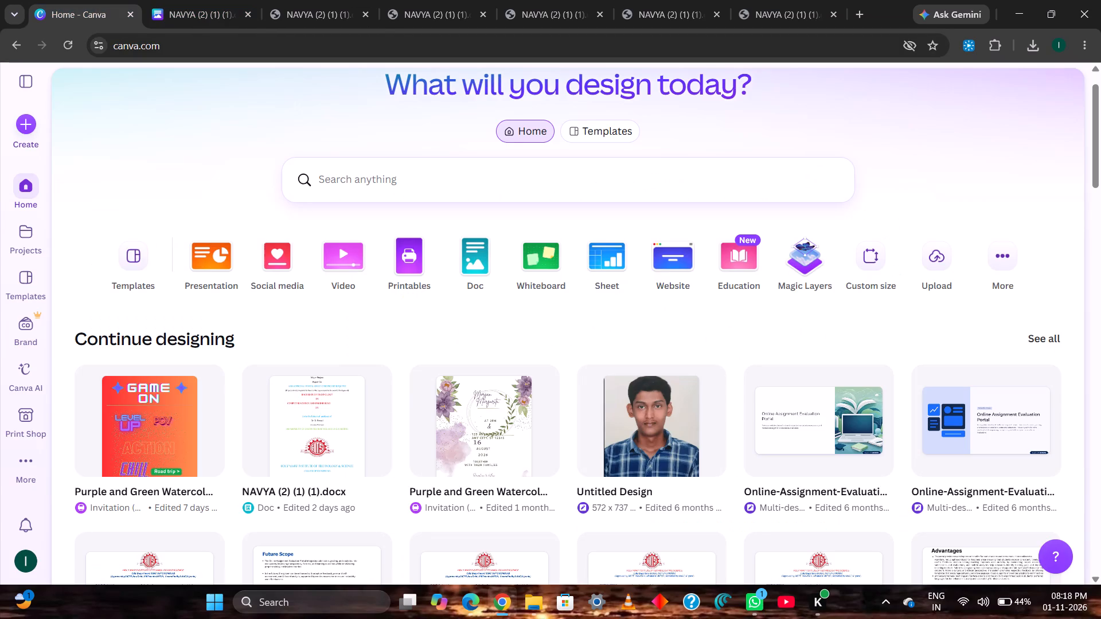
click(155, 0)
scroll(470, 327, down, 10)
scroll(470, 327, up, 1)
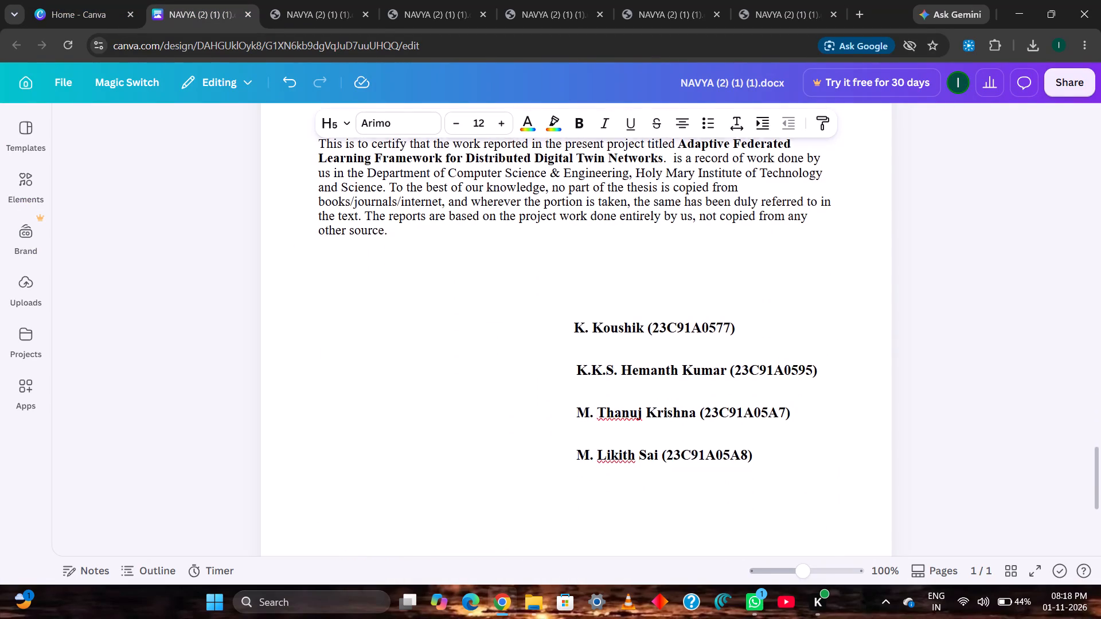
scroll(470, 327, up, 1)
scroll(470, 327, right, 1)
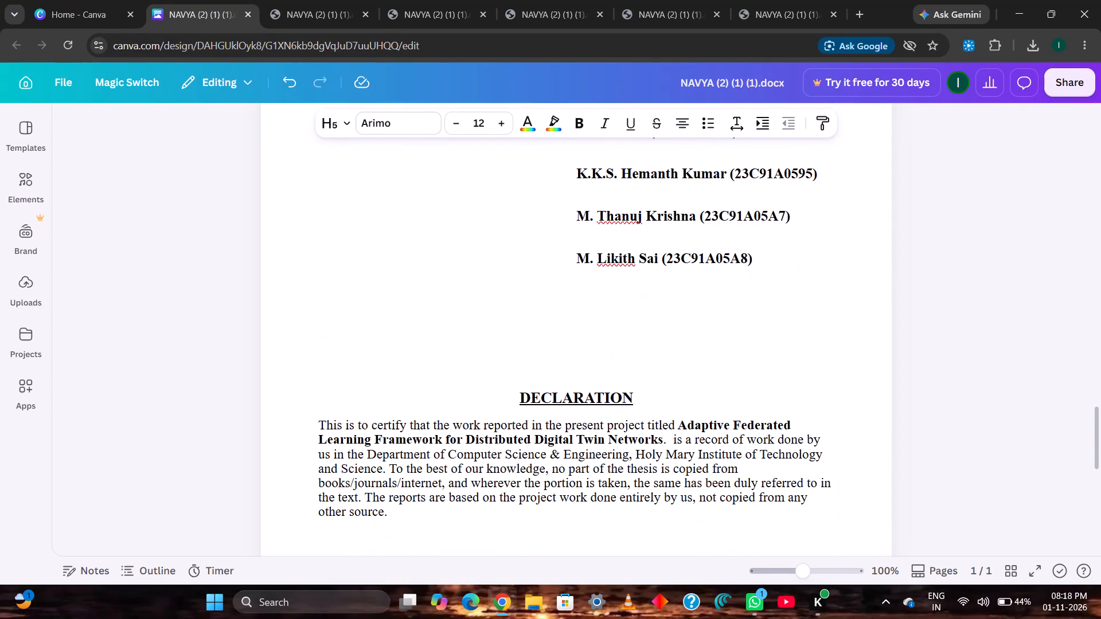
click(470, 327)
key(Return)
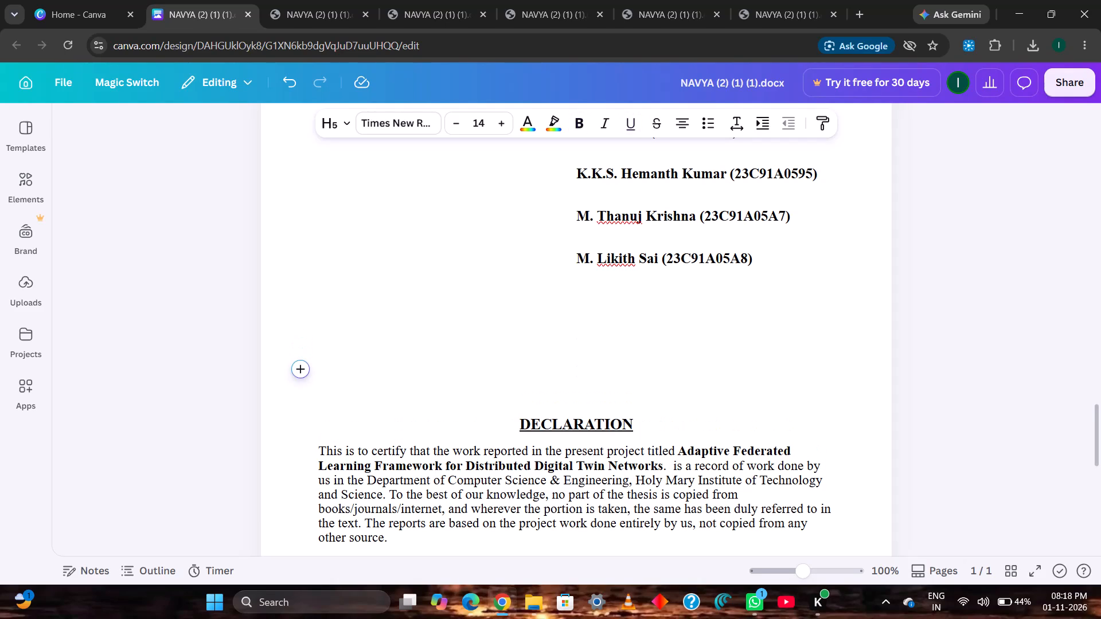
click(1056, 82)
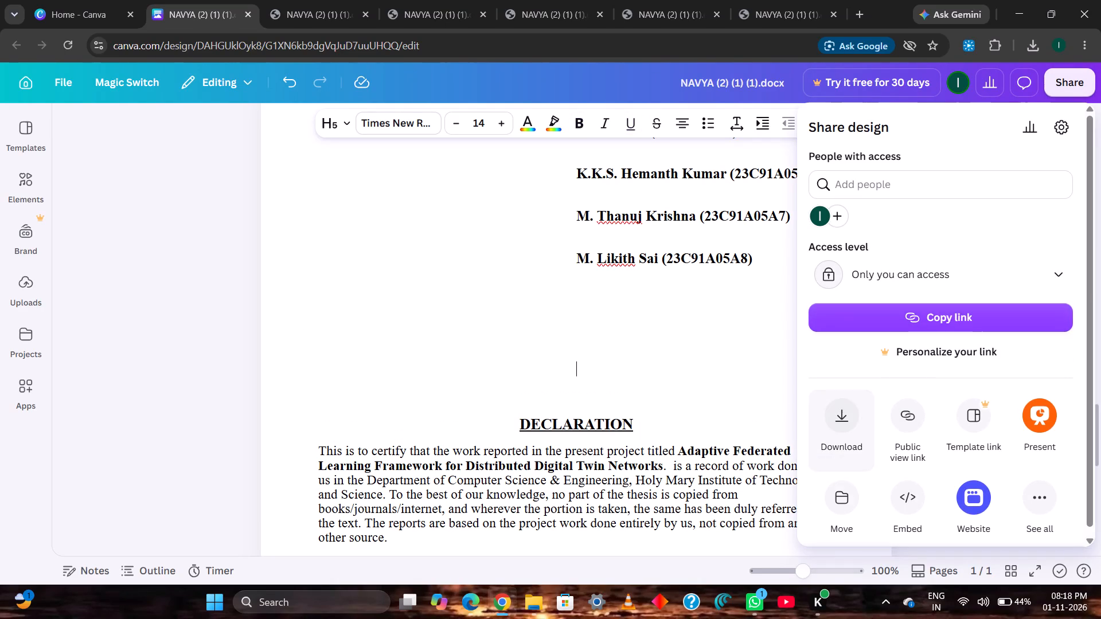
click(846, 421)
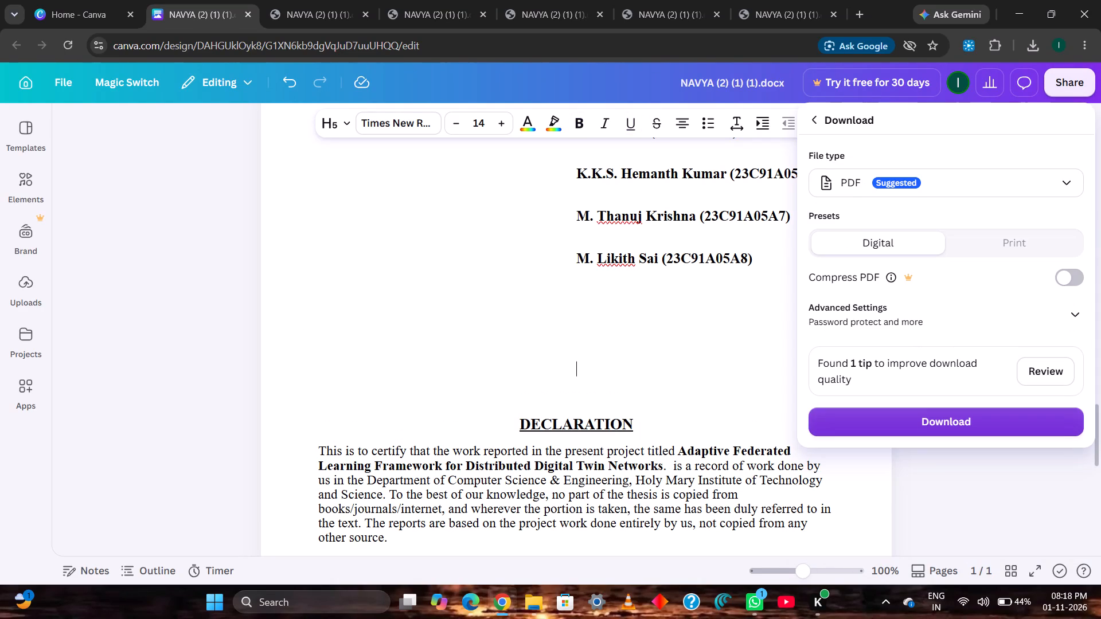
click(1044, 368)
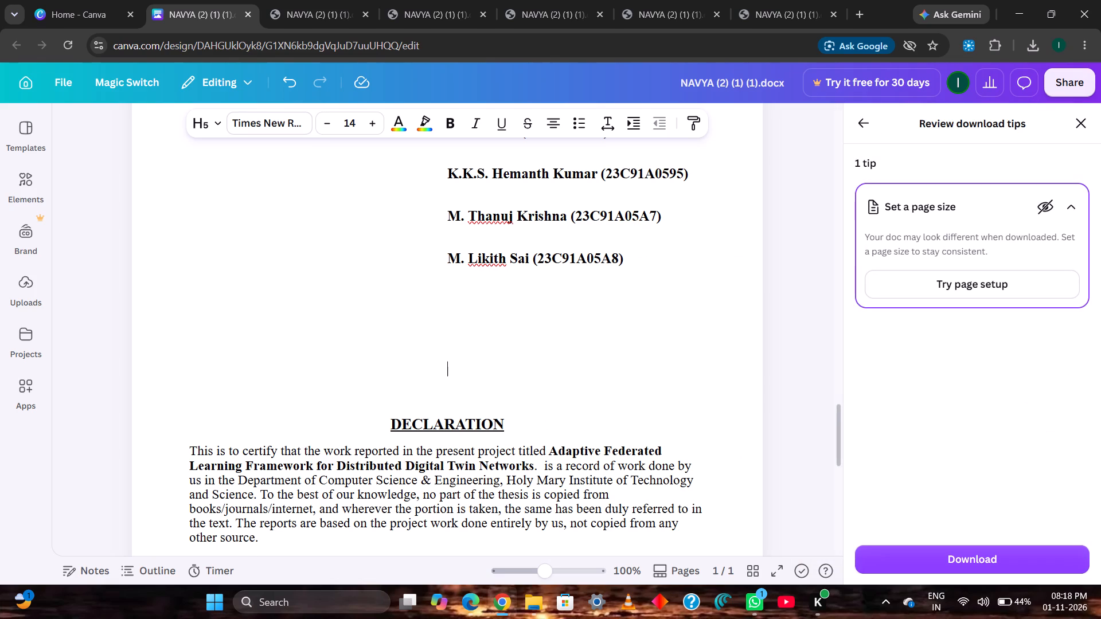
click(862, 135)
Rename the document as yooo man.
click(763, 80)
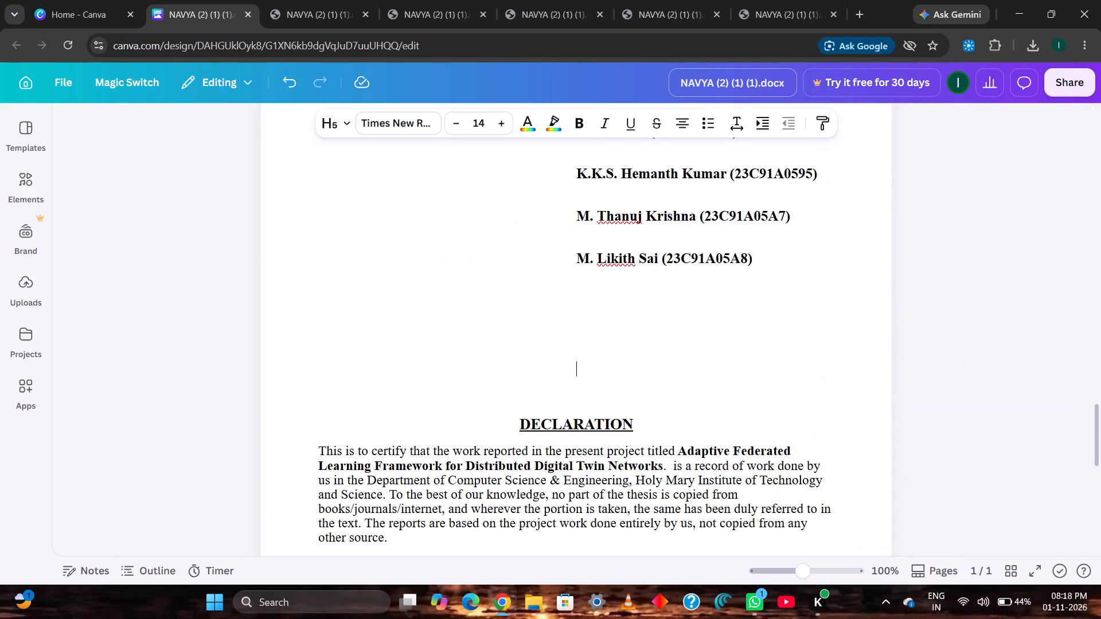
click(763, 80)
drag(782, 84, 697, 70)
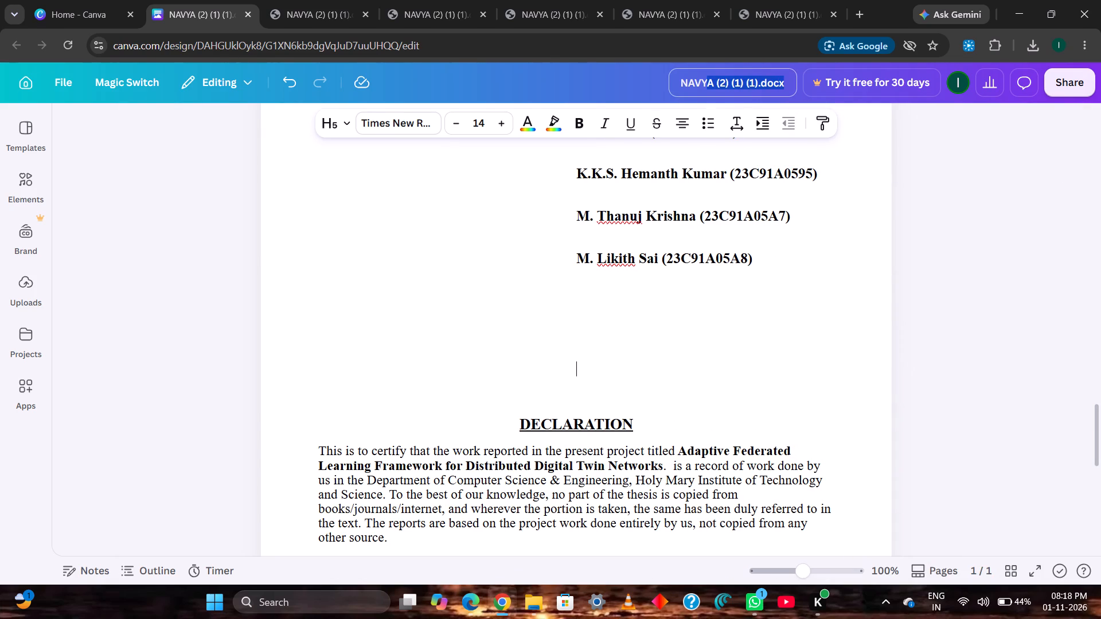
drag(697, 70, 674, 77)
key(BackSpace)
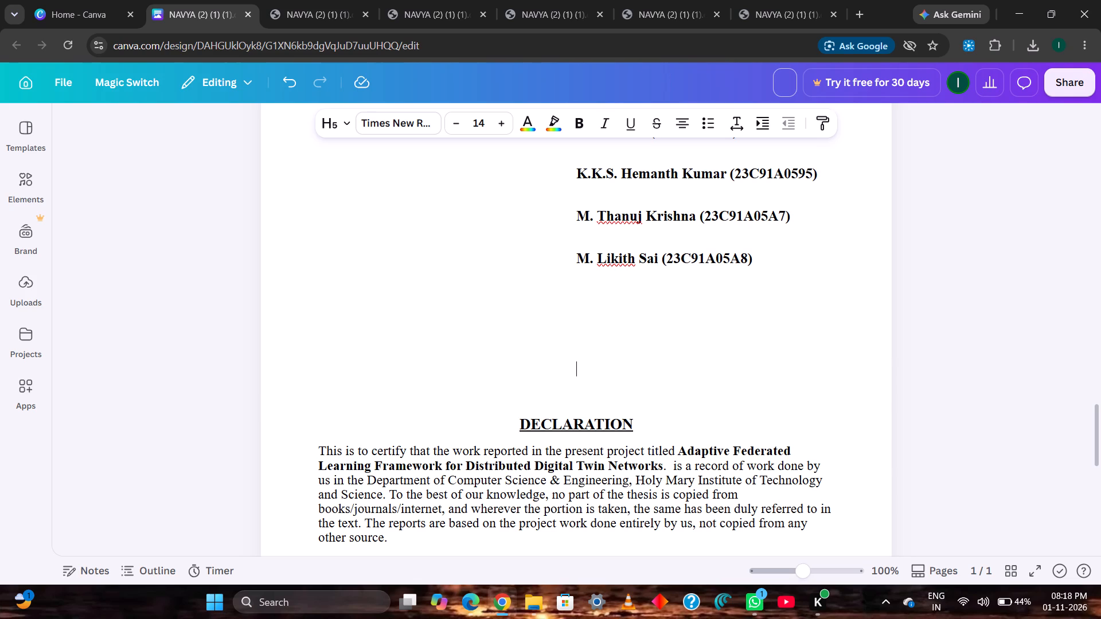
text(yooo man)
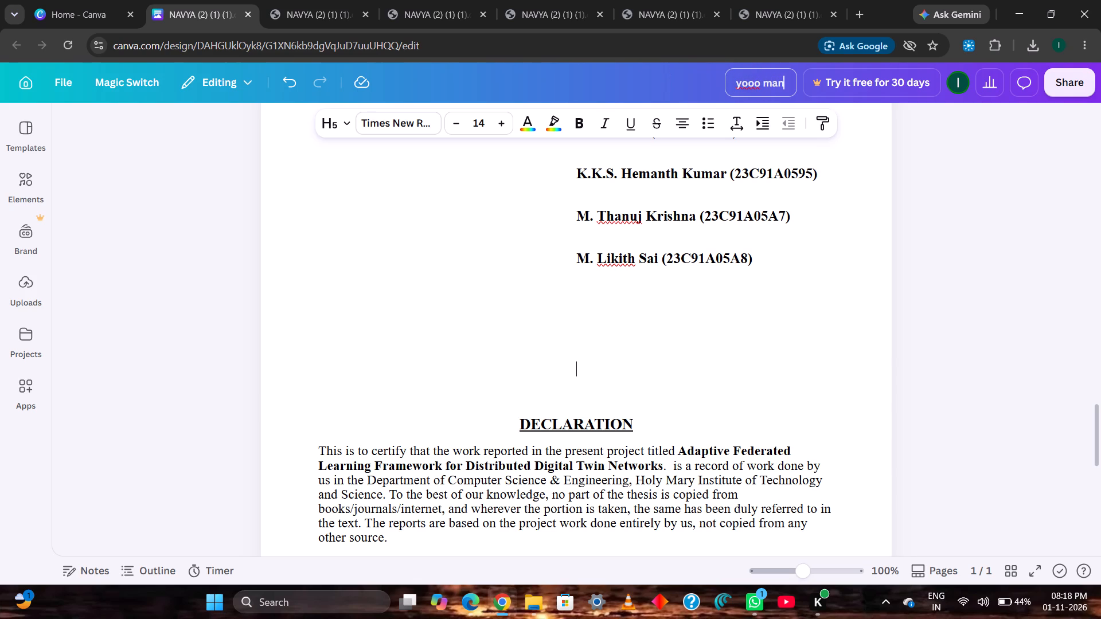
key(Return)
Download the renamed document as a PDF with the Digital preset and open the exported file.
click(1074, 87)
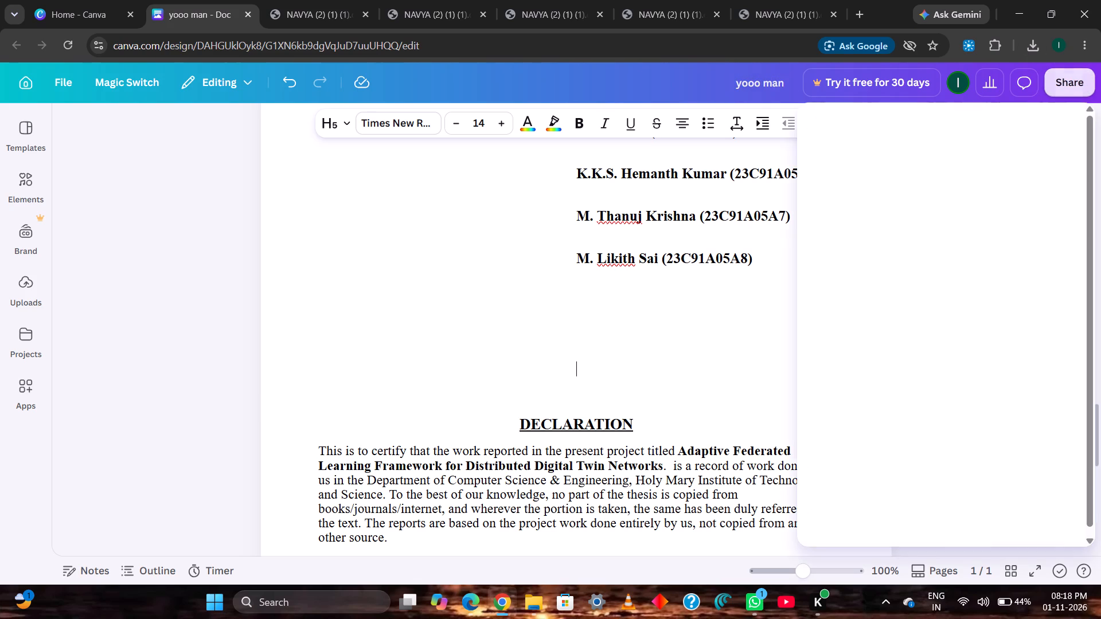
click(841, 418)
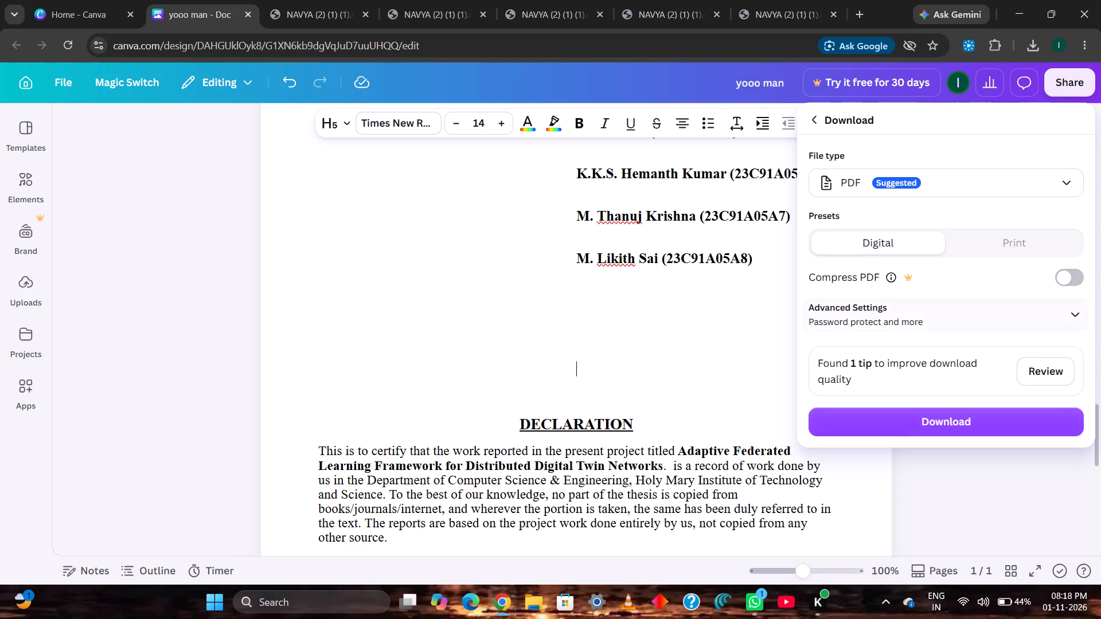
click(866, 415)
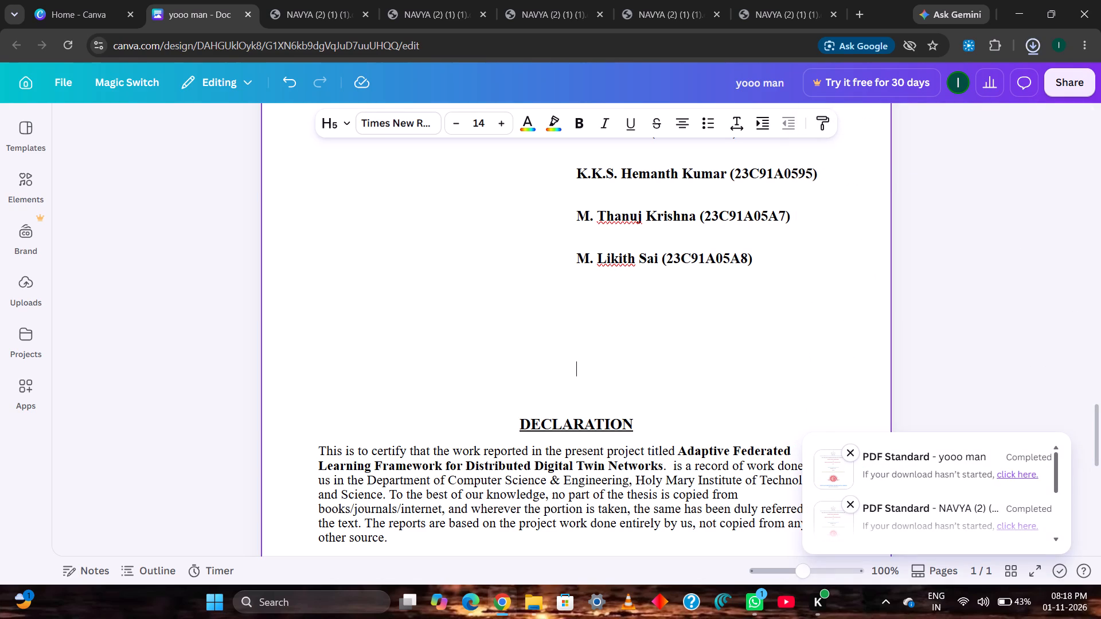
click(920, 95)
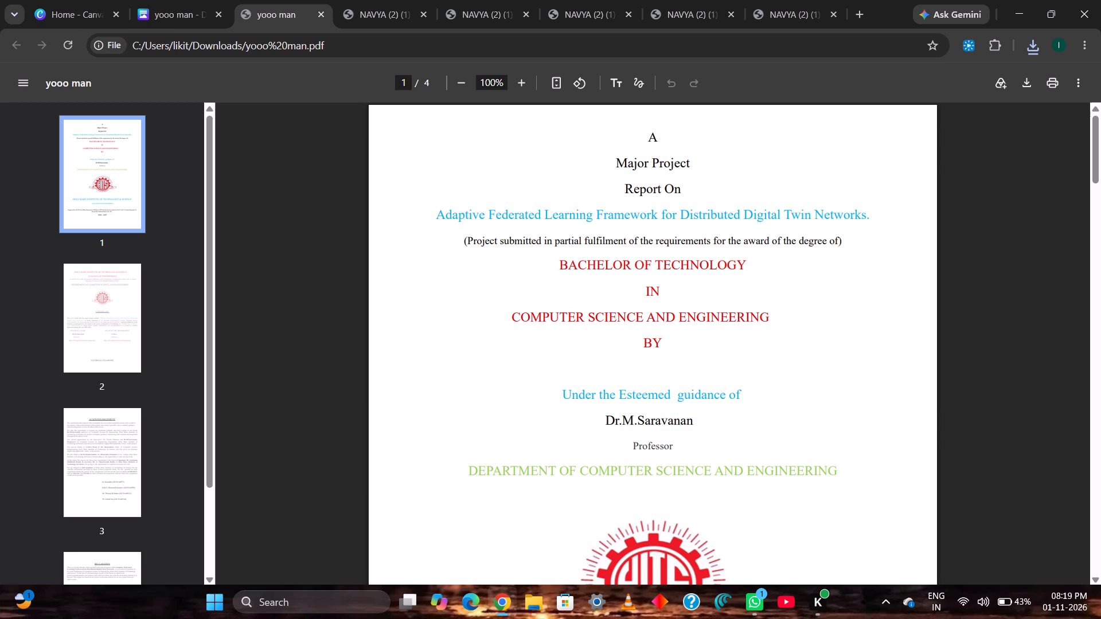
Examine the certificate and acknowledgement pages in the exported yooo man PDF for layout and text styling.
click(177, 9)
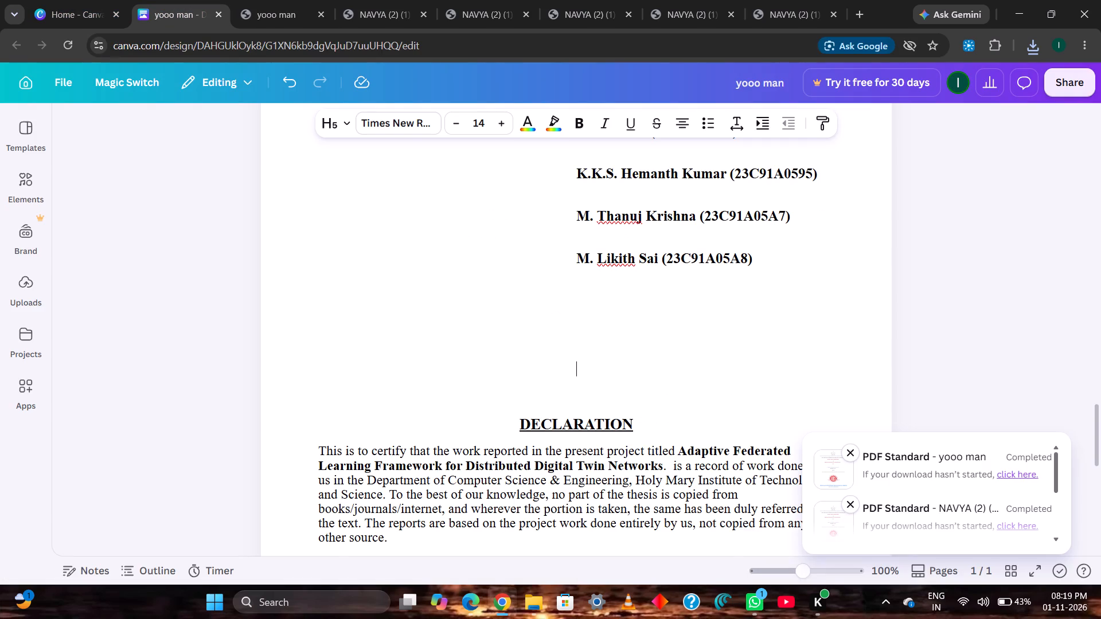
scroll(396, 210, up, 7)
click(257, 0)
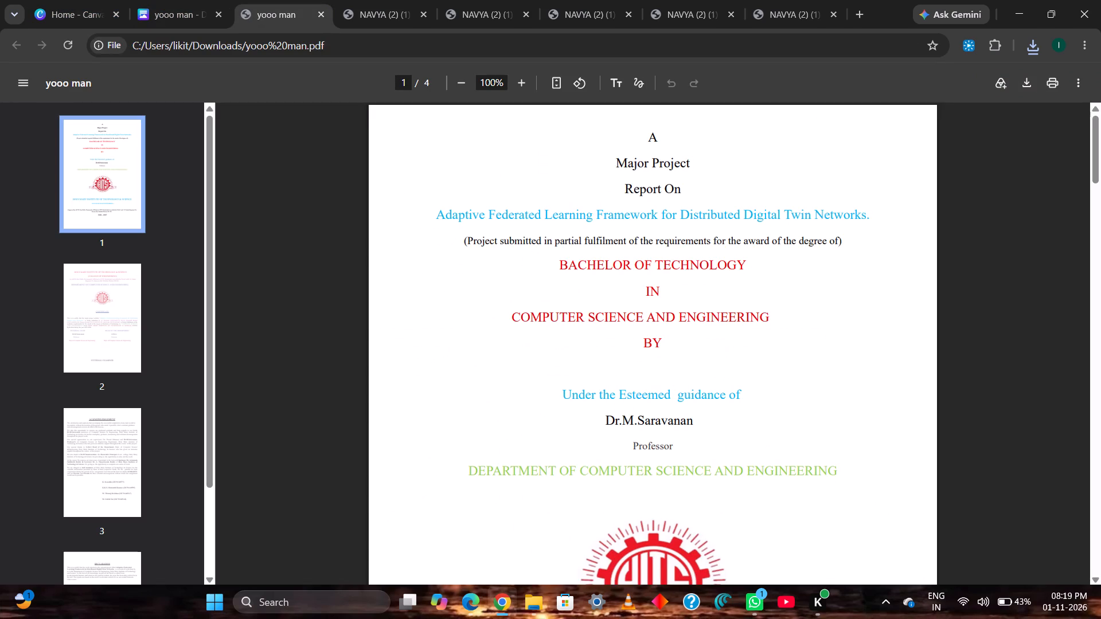
scroll(493, 369, down, 6)
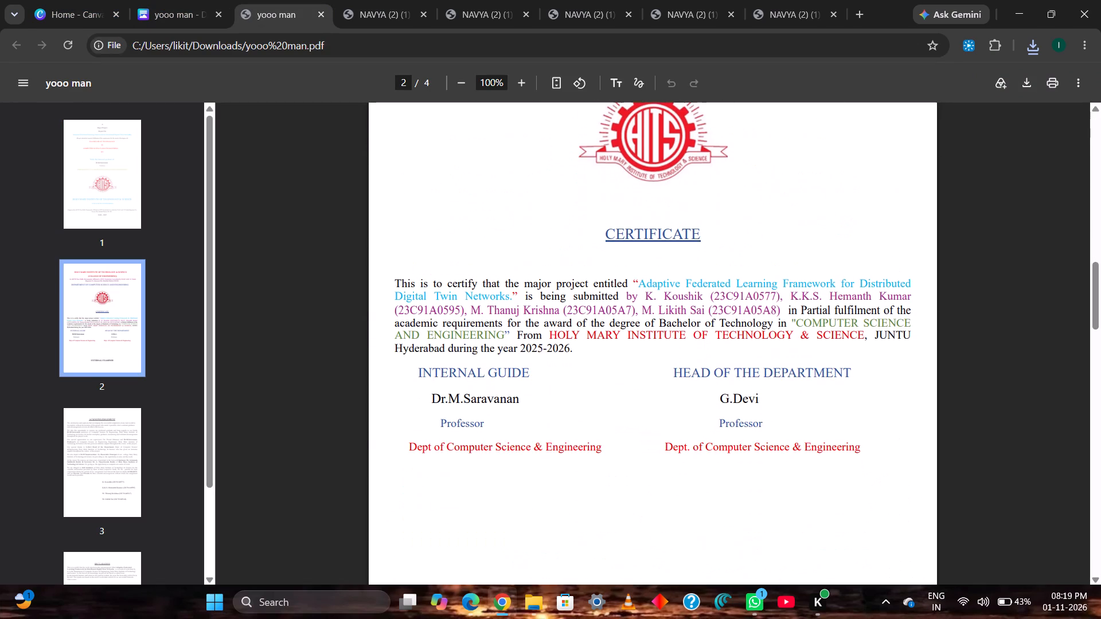
scroll(493, 369, down, 2)
scroll(493, 369, up, 1)
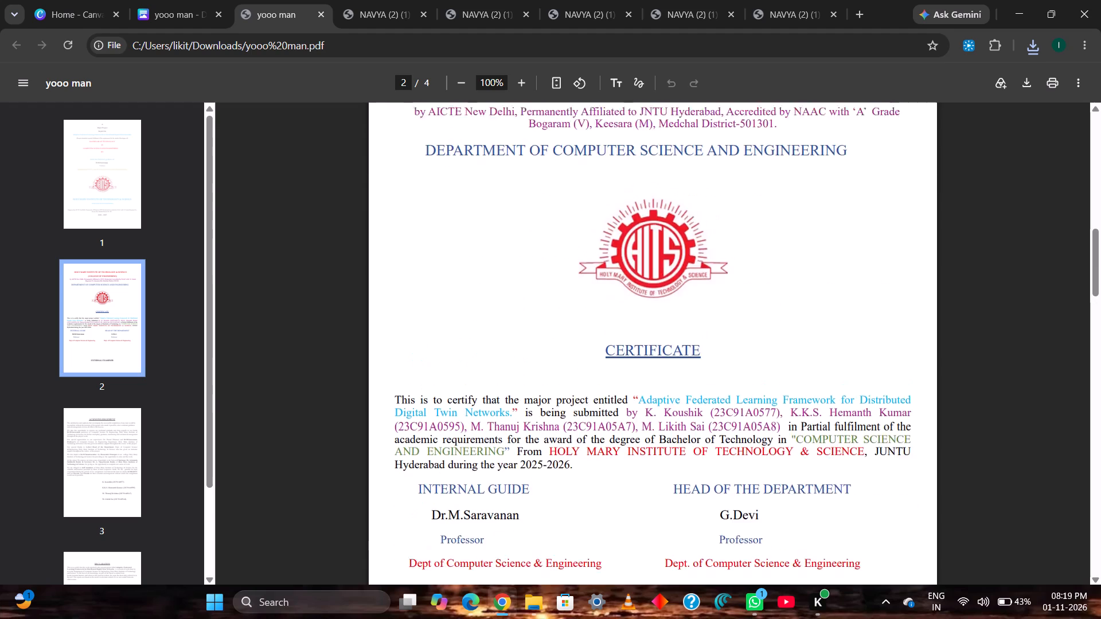
scroll(493, 369, up, 2)
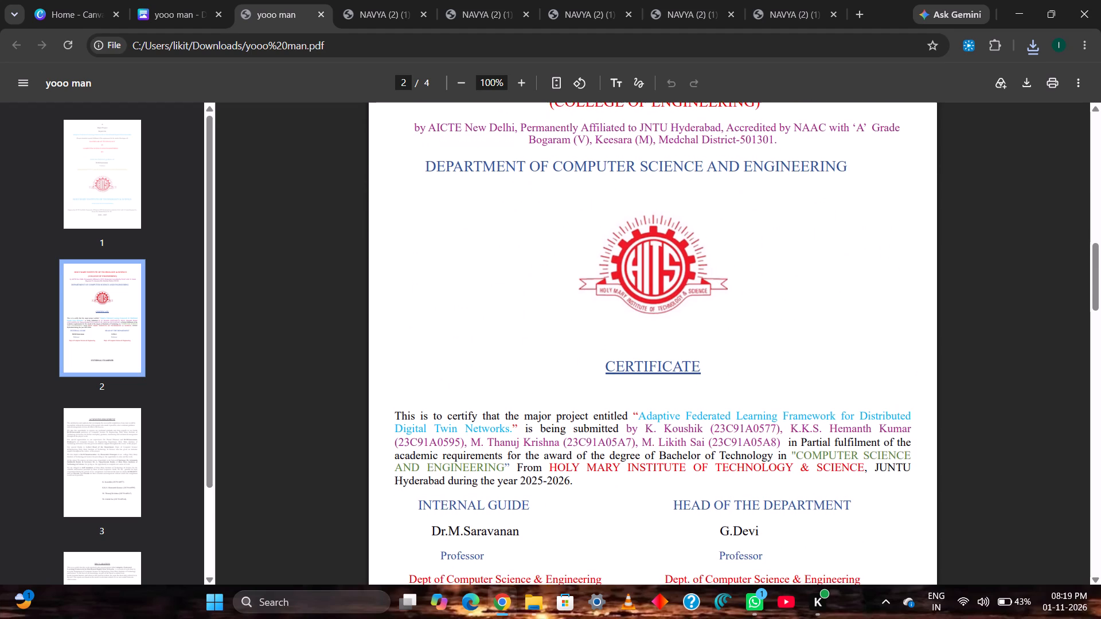
scroll(493, 369, down, 6)
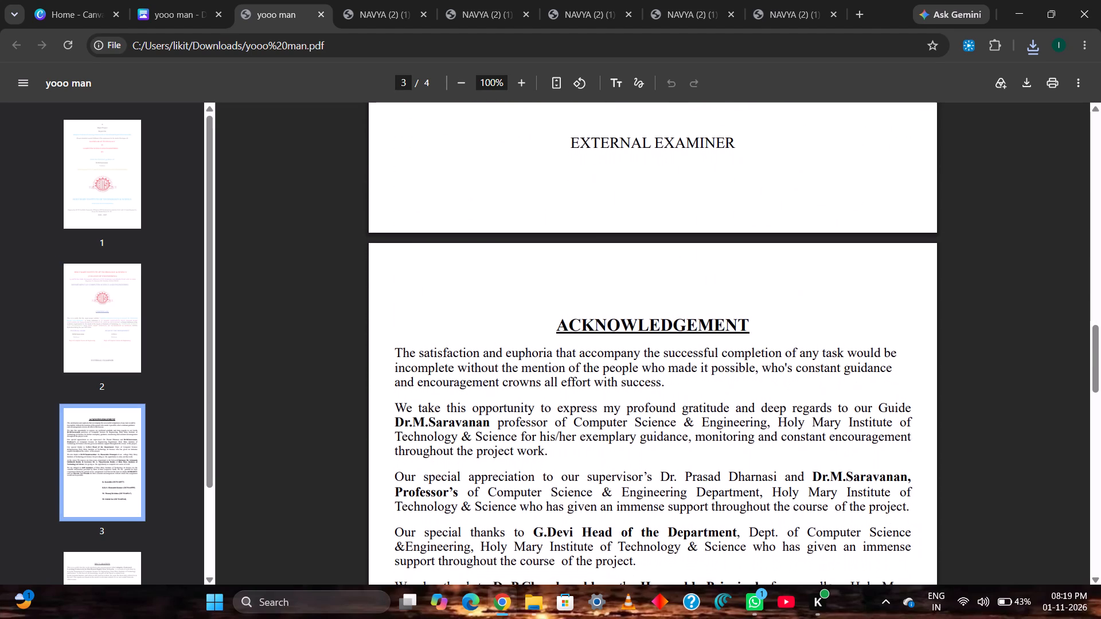
scroll(493, 369, up, 2)
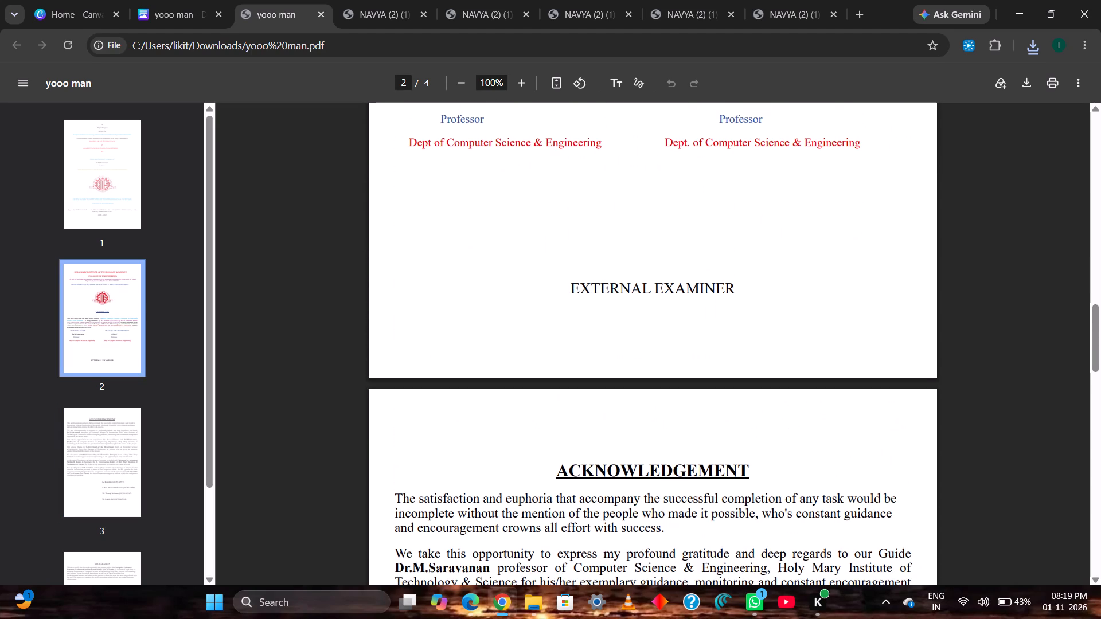
scroll(493, 369, down, 4)
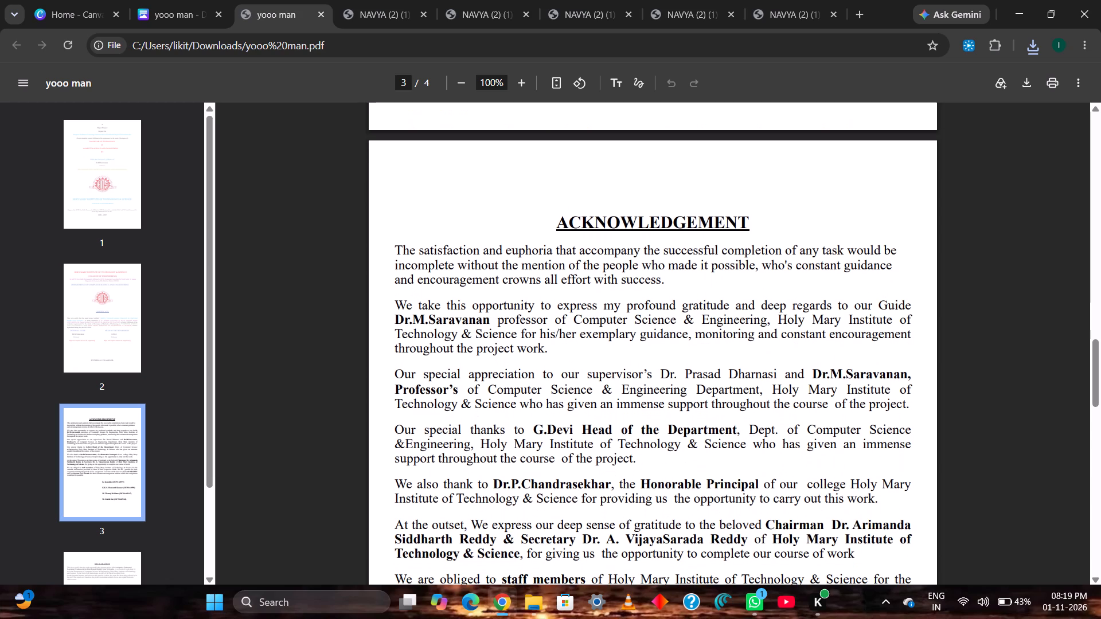
scroll(493, 369, up, 4)
scroll(493, 369, down, 1)
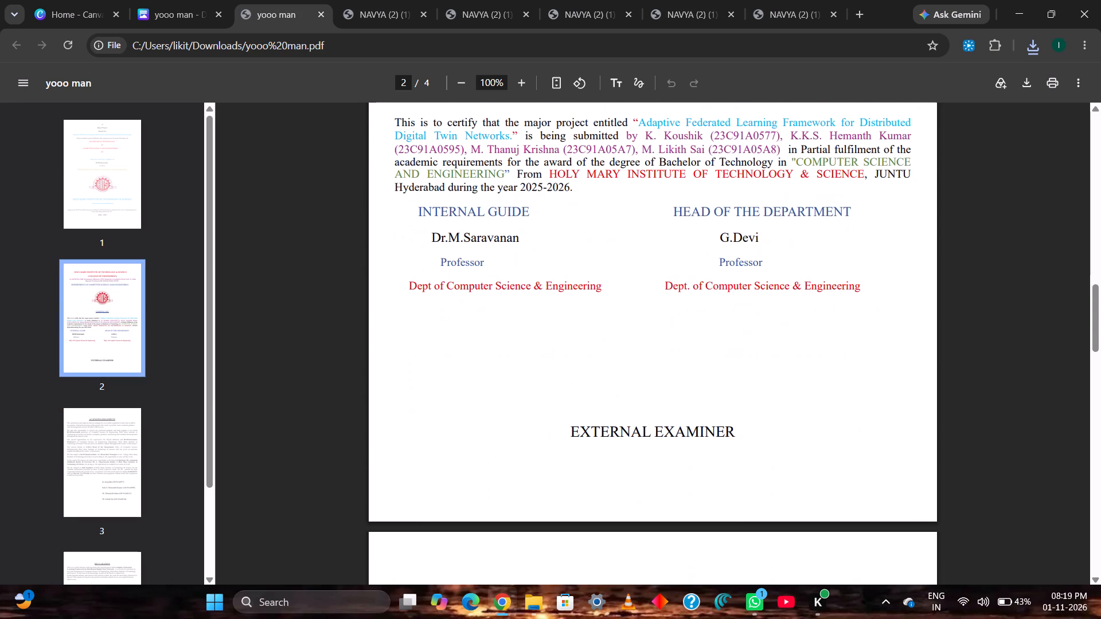
scroll(493, 369, down, 2)
In the Canva document, make the certificate's EXTERNAL EXAMINER line bold and set its font size to 15.
click(173, 0)
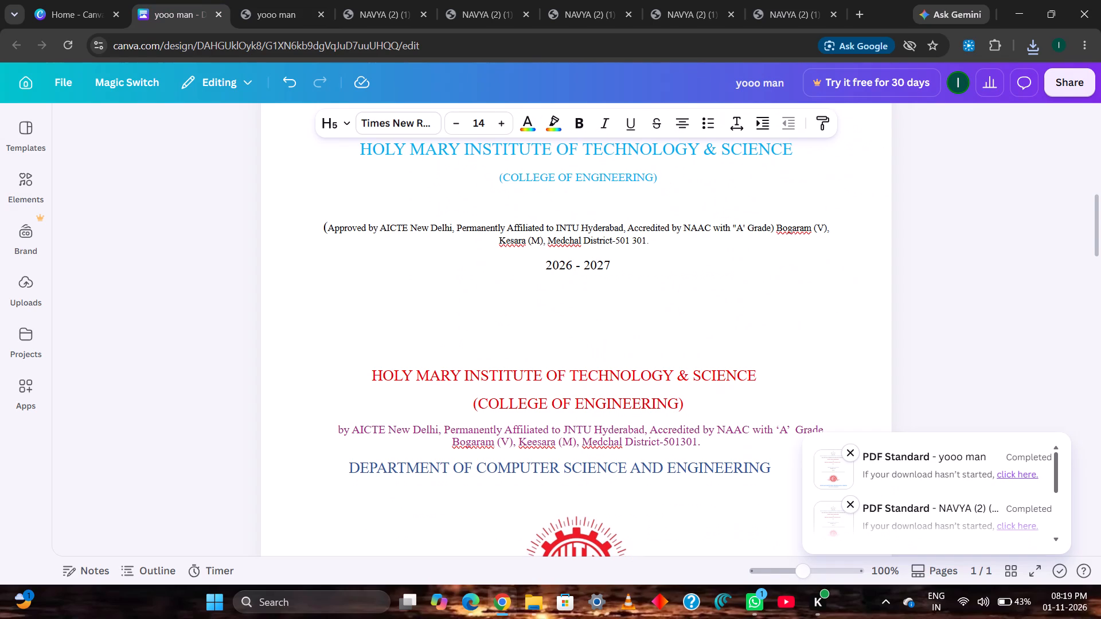
scroll(463, 329, down, 7)
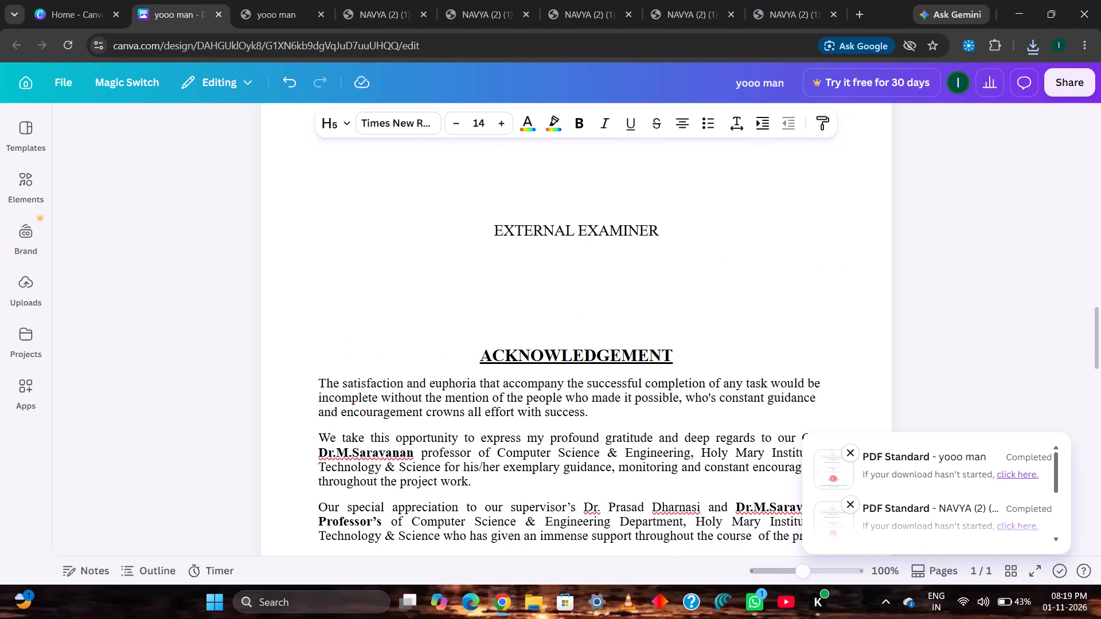
drag(491, 227, 659, 226)
drag(659, 226, 499, 226)
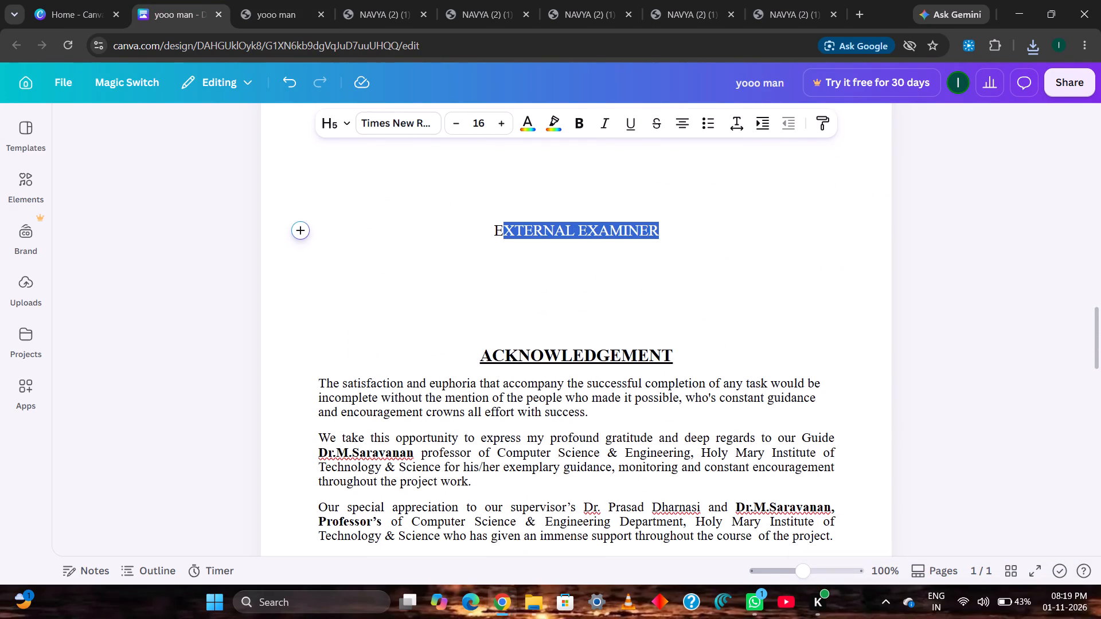
drag(499, 226, 491, 225)
click(572, 131)
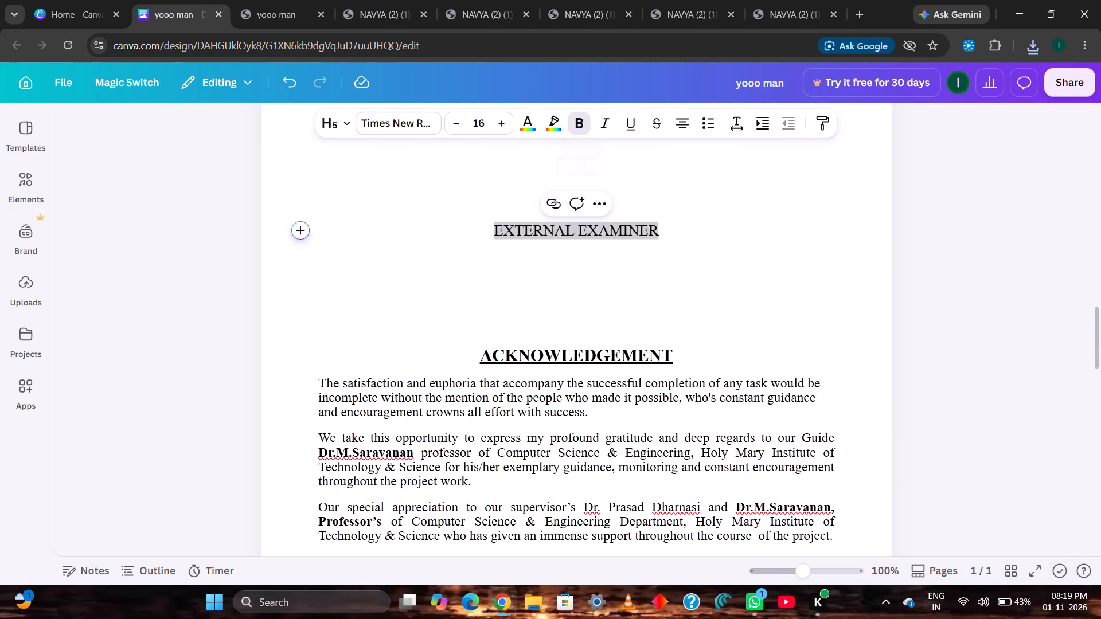
click(458, 126)
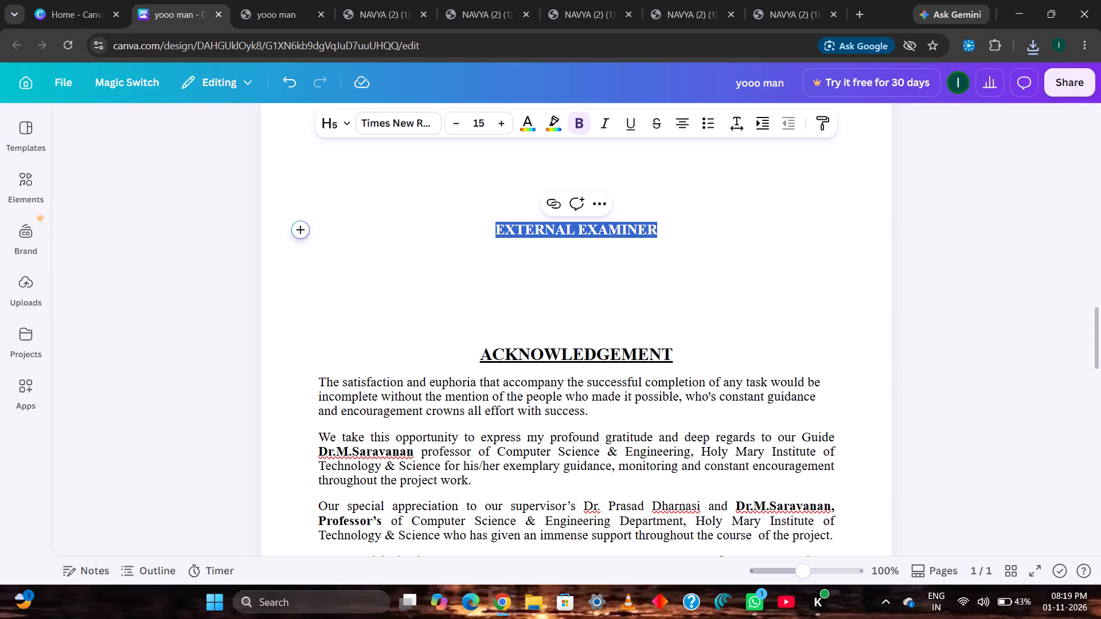
click(433, 188)
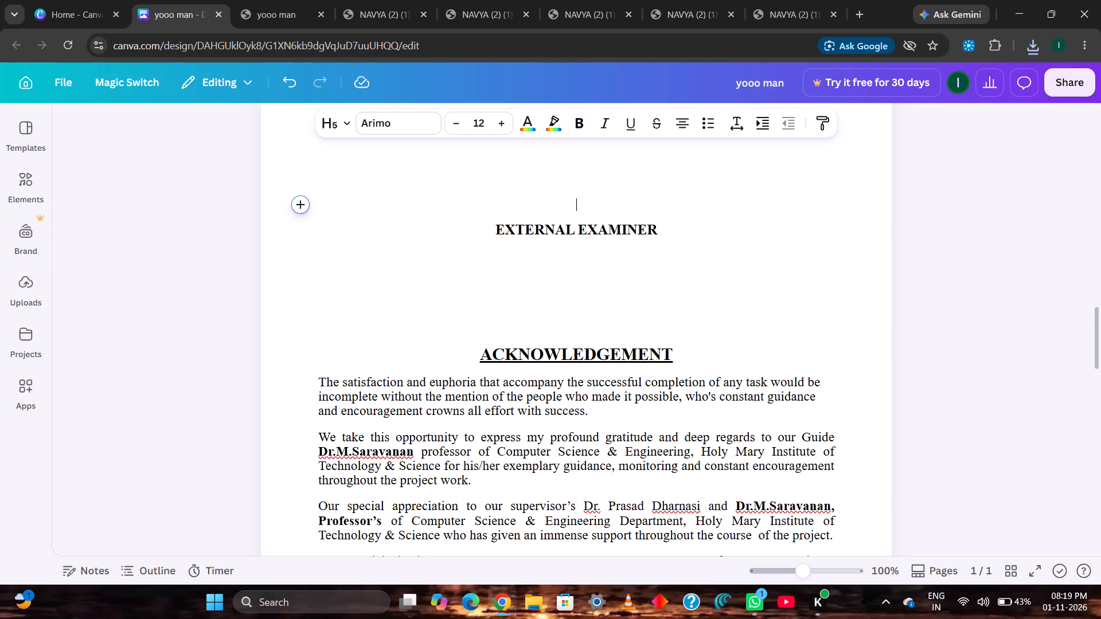
Examine the declaration page in the document and the exported PDF for heading position, paragraph alignment and student list layout.
scroll(536, 384, down, 9)
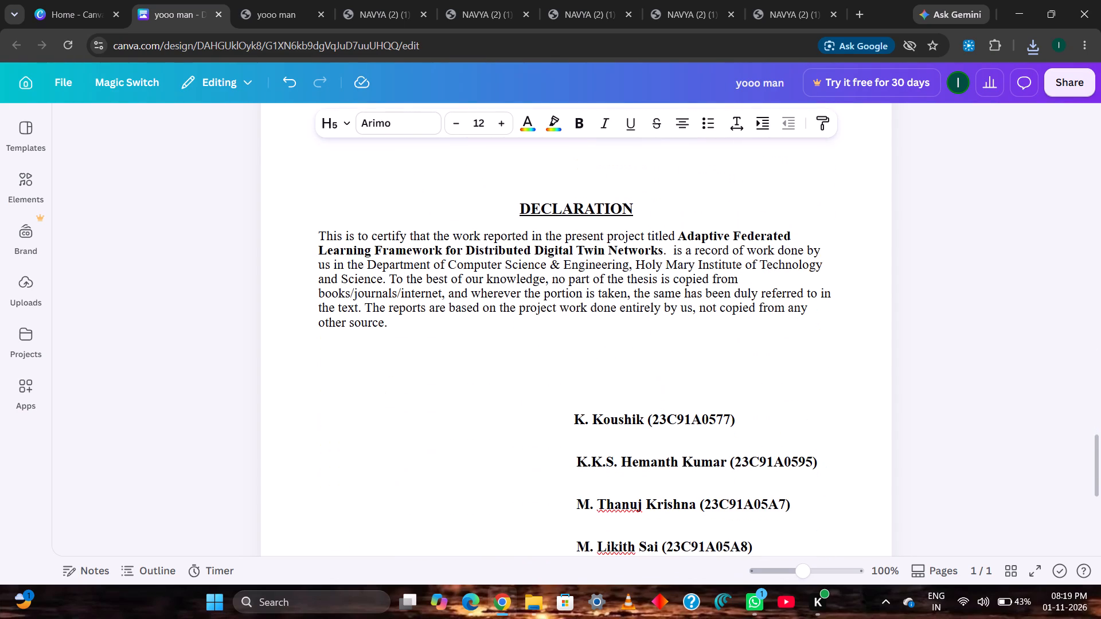
click(292, 0)
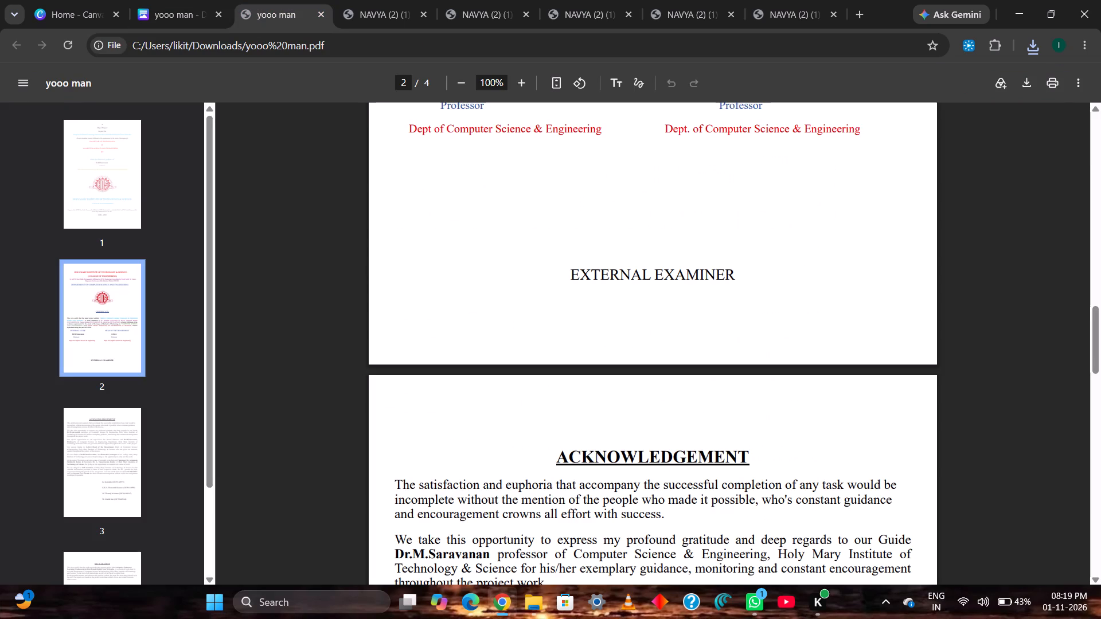
scroll(549, 360, down, 14)
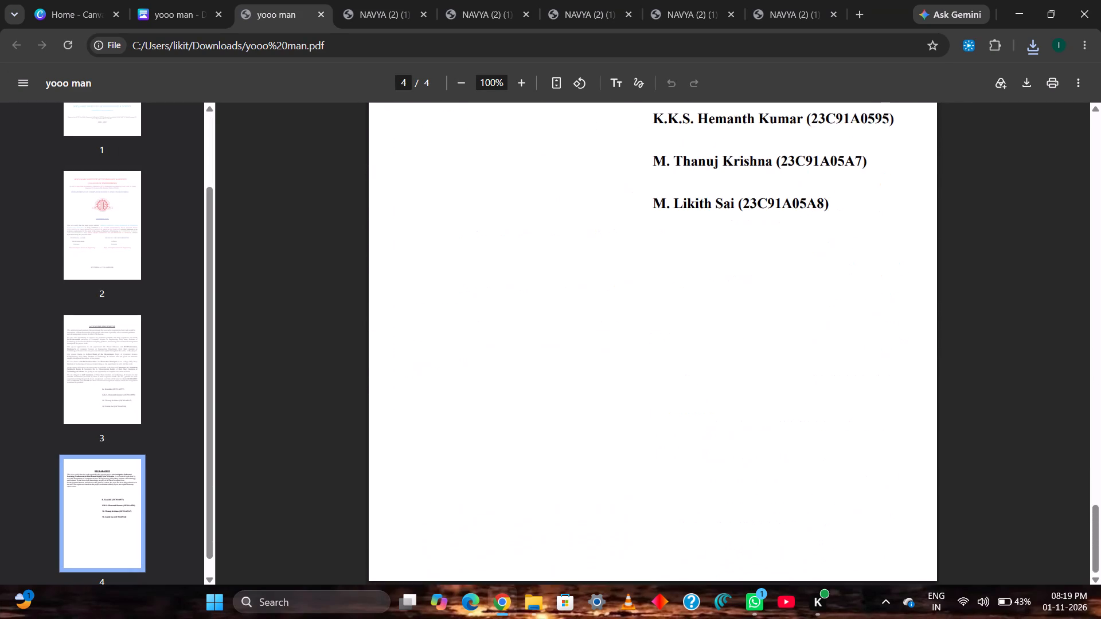
scroll(549, 360, up, 4)
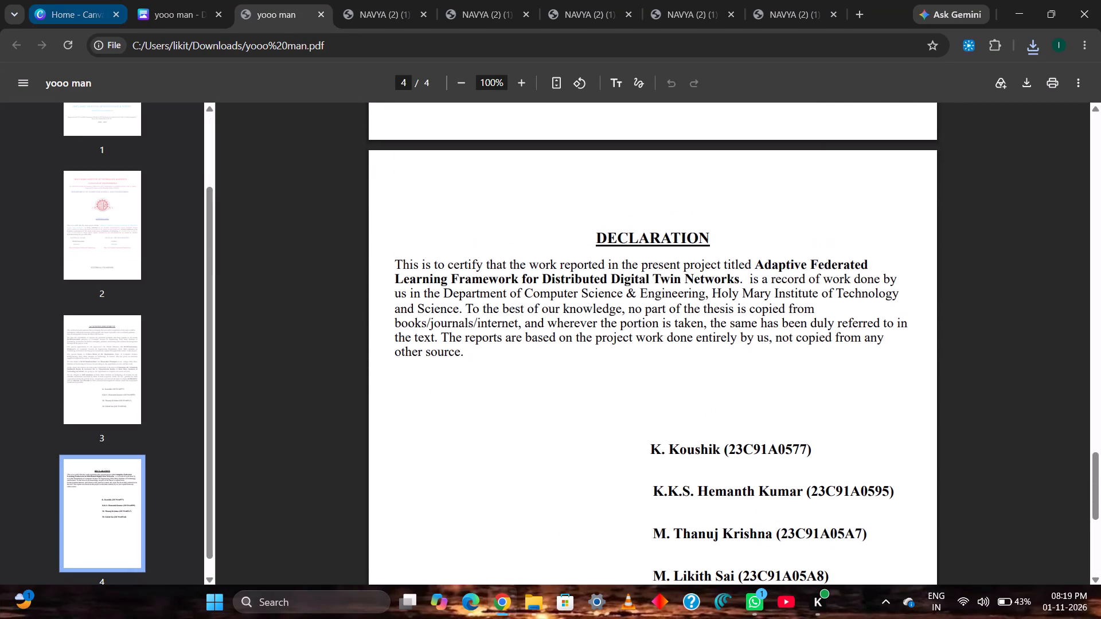
In the Canva document, justify the paragraph under the DECLARATION heading.
click(182, 0)
drag(316, 230, 459, 321)
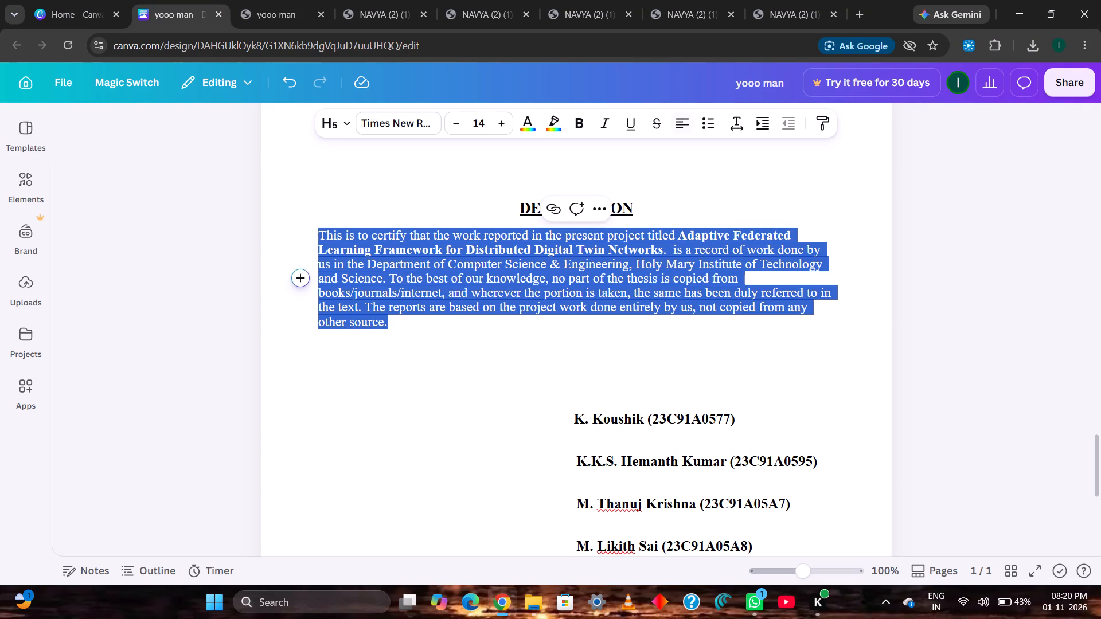
click(689, 132)
click(689, 132)
click(689, 132)
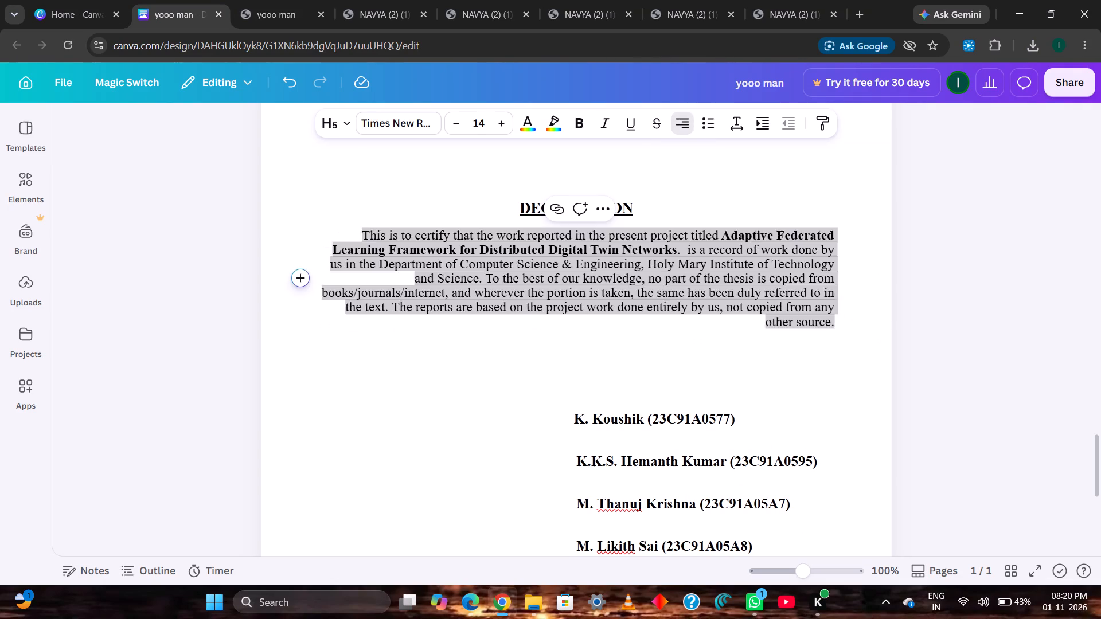
click(561, 356)
On the cover page, correct the spelling of "fulfilment" to "fulfillment" in the project submission line.
scroll(561, 356, up, 1)
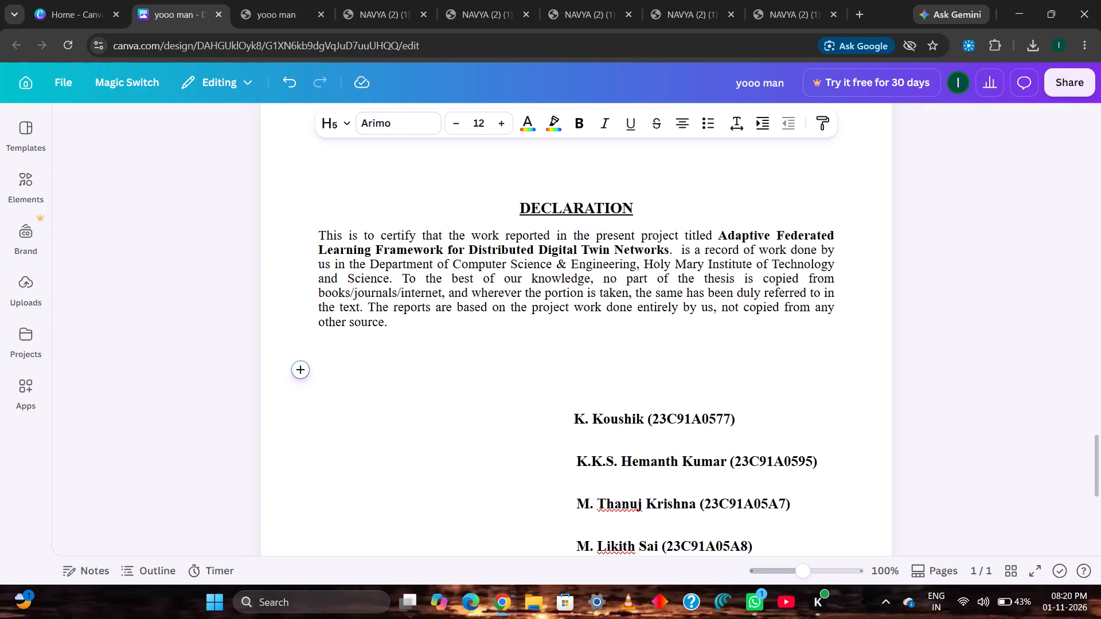
scroll(561, 356, up, 5)
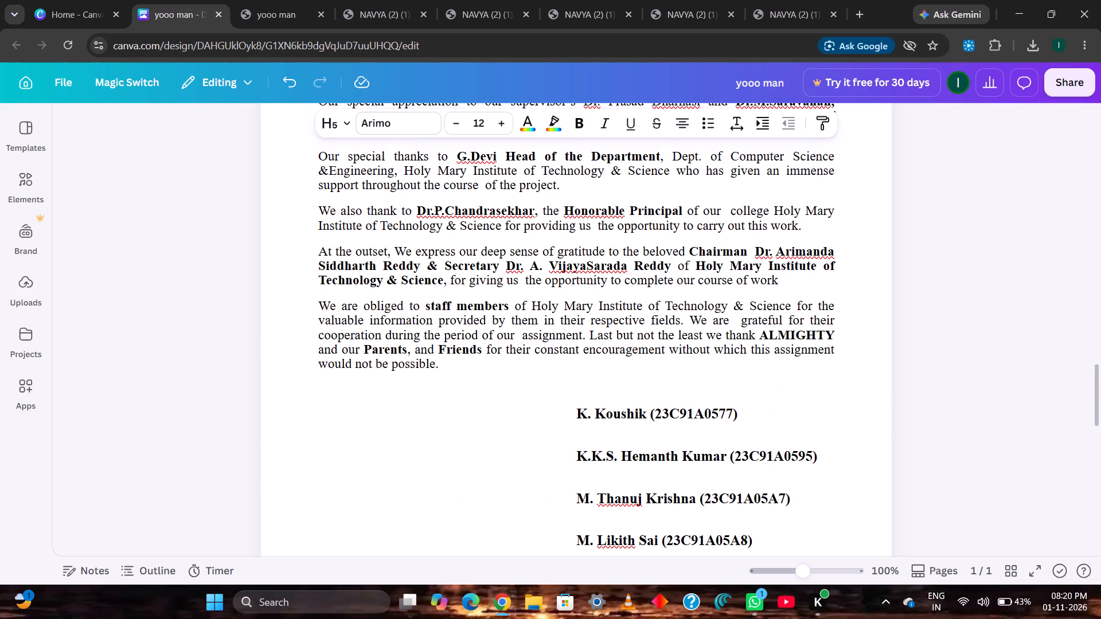
scroll(561, 356, up, 6)
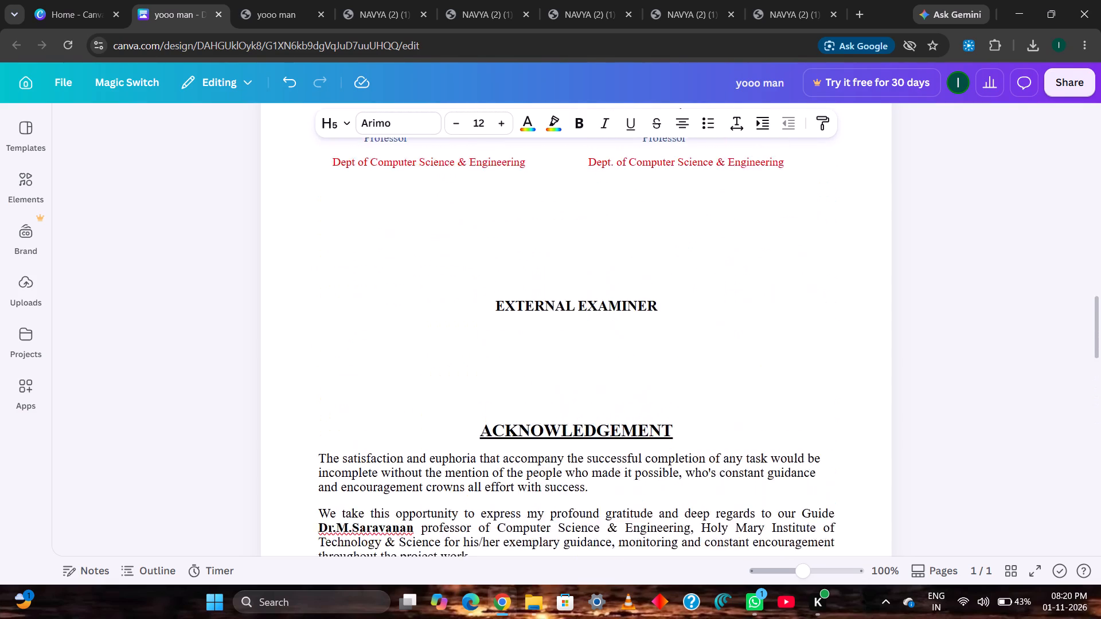
scroll(561, 356, up, 2)
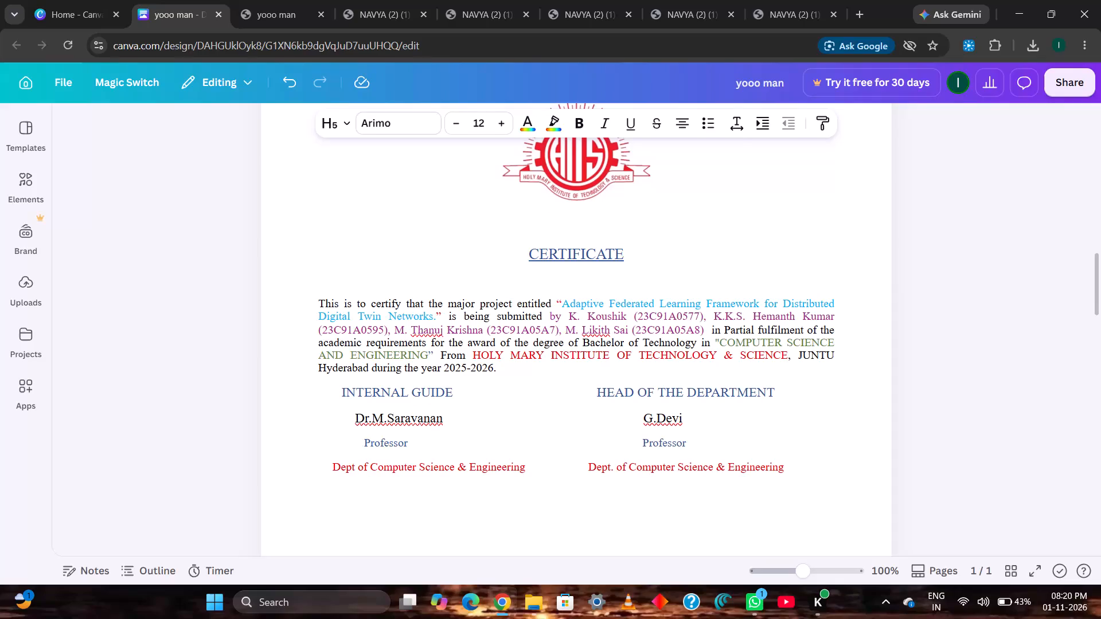
scroll(561, 356, up, 2)
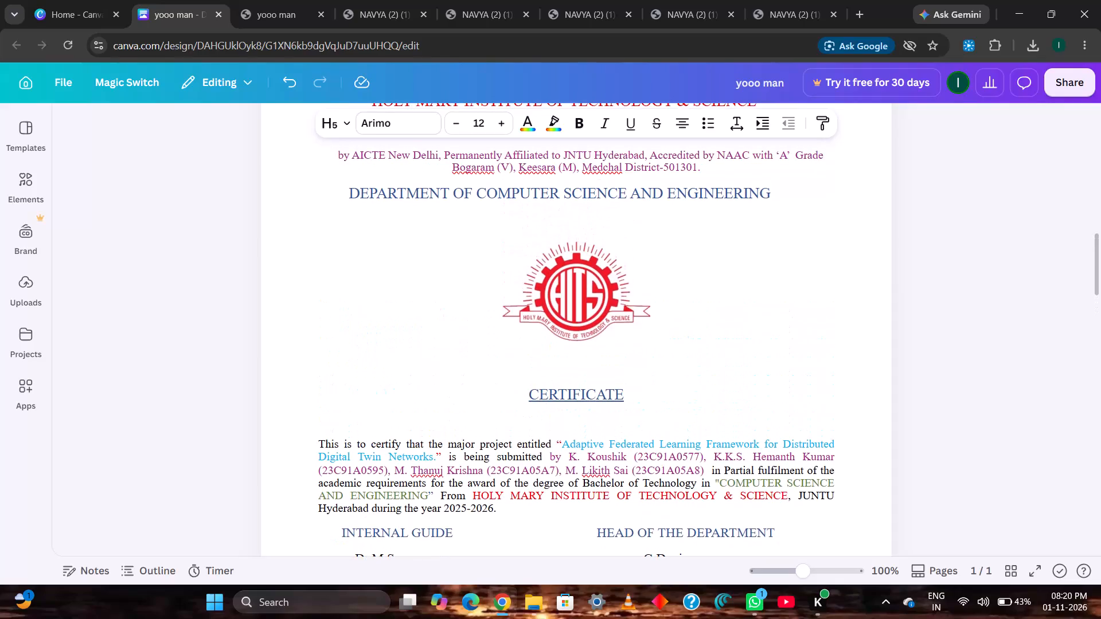
scroll(408, 444, up, 7)
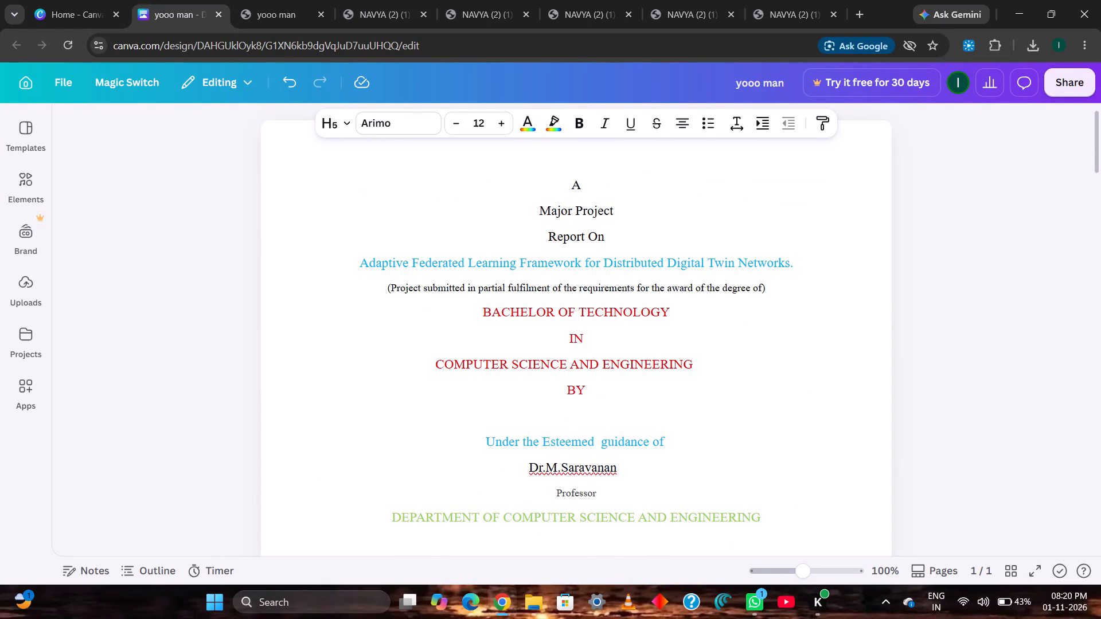
drag(530, 312, 471, 377)
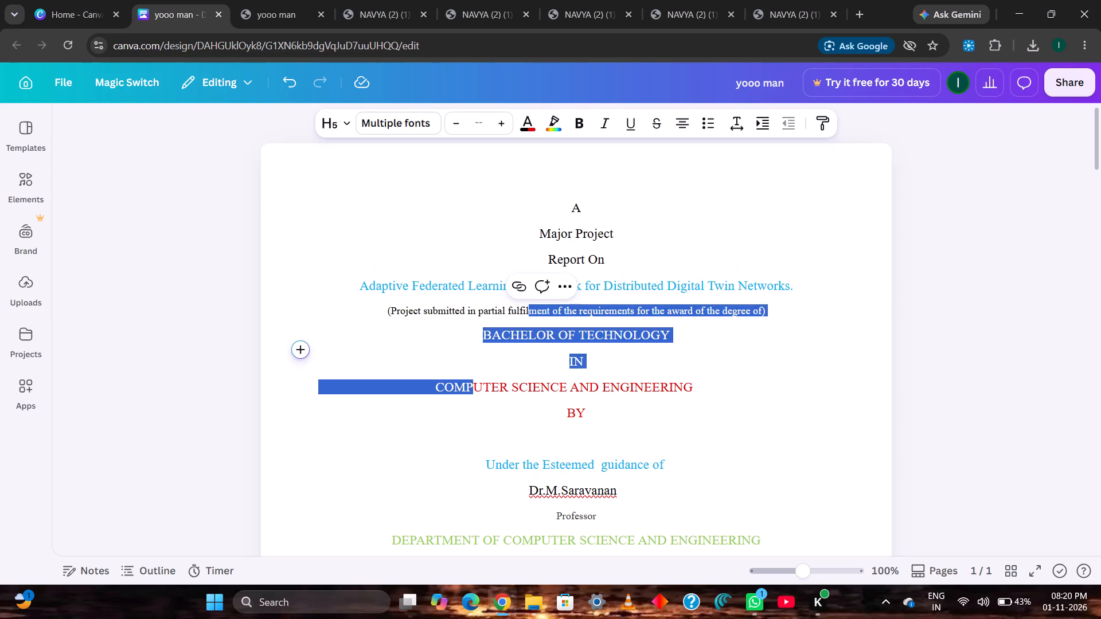
click(530, 308)
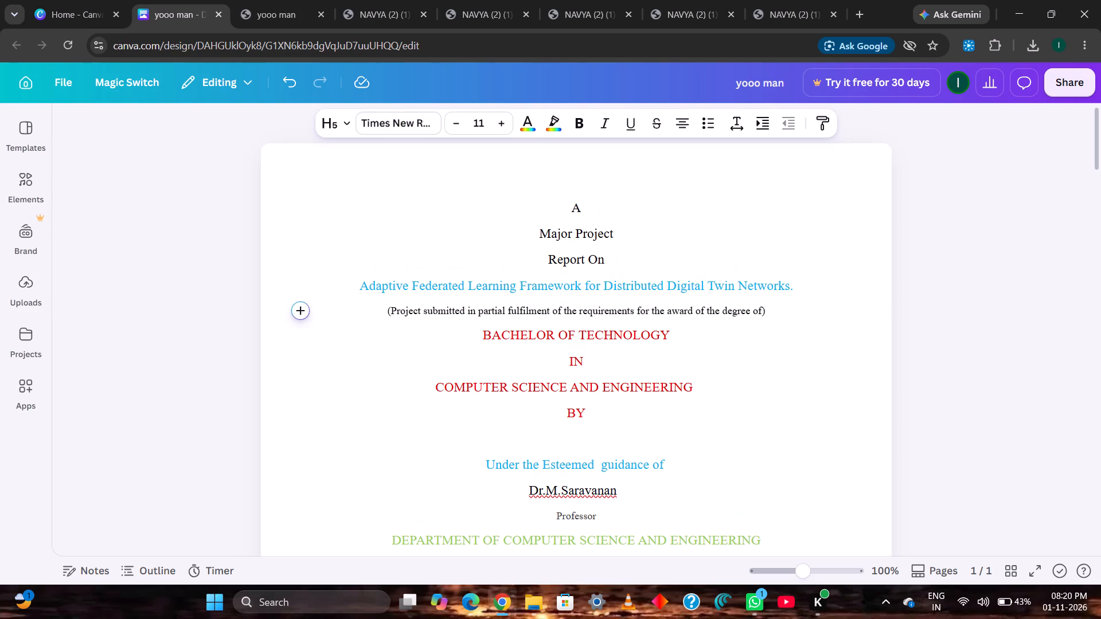
key(l)
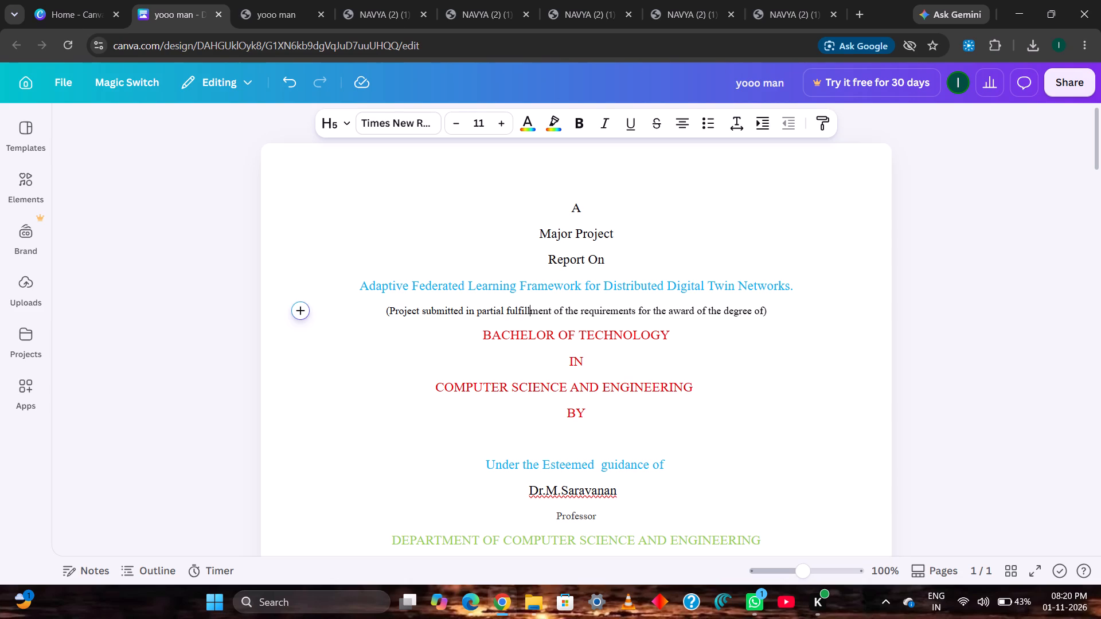
Remove the closing and opening parentheses around the cover page's "Project submitted in partial fulfillment" line.
click(772, 312)
key(BackSpace)
key(Left)
key(Left)
key(Left)
key(Left)
key(Left)
key(Left)
key(Left)
key(Left)
key(Left)
key(Left)
key(Left)
key(Left)
key(Left)
key(Left)
key(Left)
key(Left)
key(Left)
key(Left)
key(Left)
key(Left)
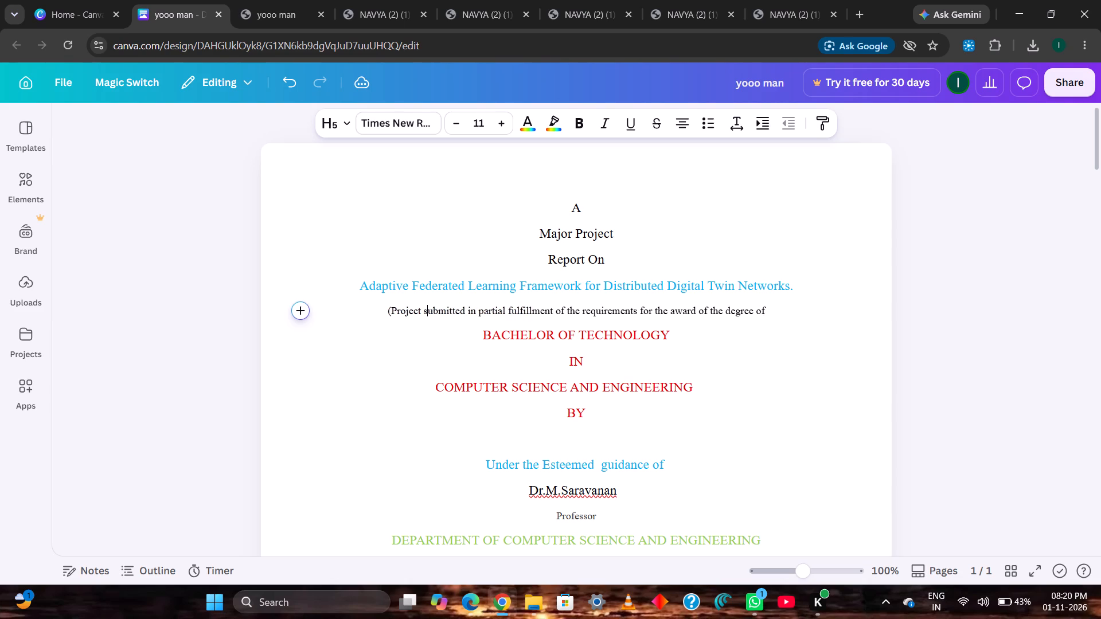
key(Left)
key(BackSpace)
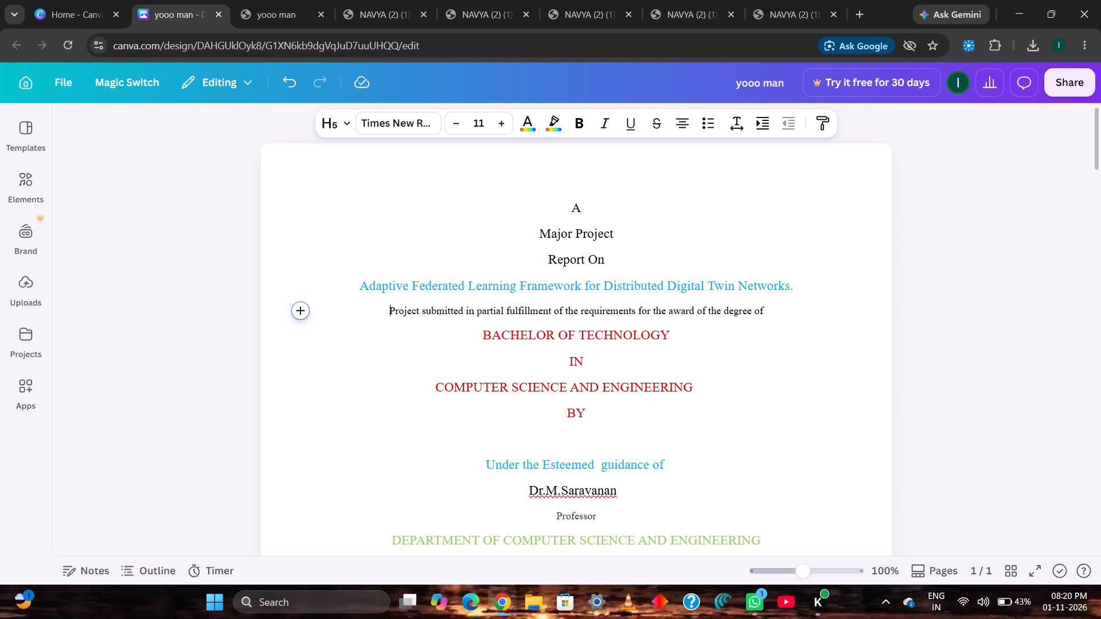
Copy the four student names with roll numbers from the acknowledgement page and paste them into the blank line below BY on the cover.
scroll(727, 378, down, 1)
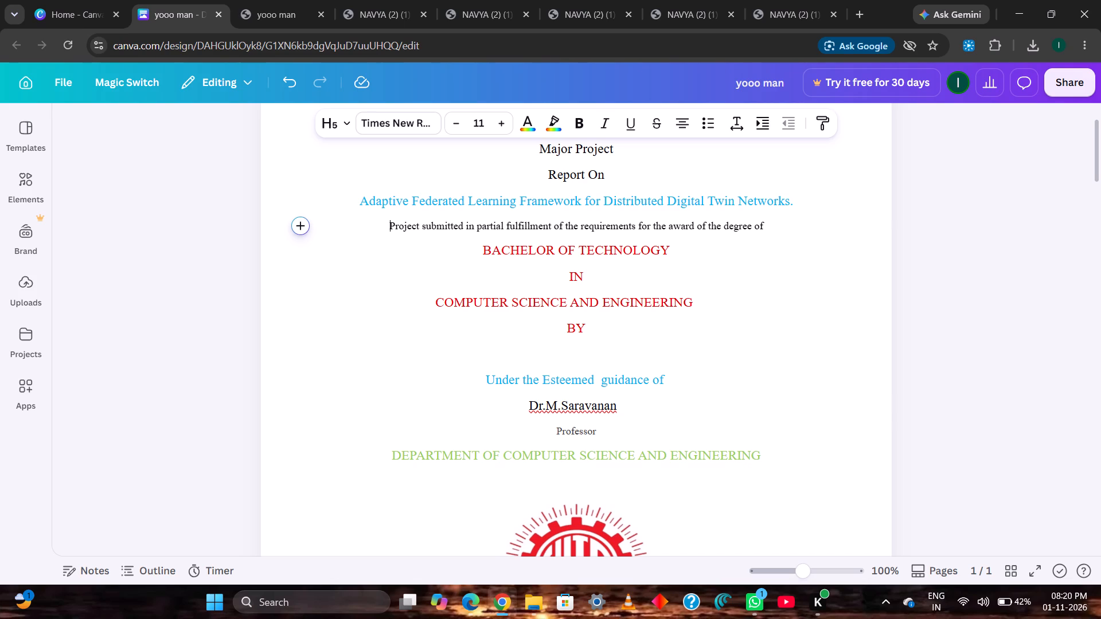
scroll(633, 368, down, 4)
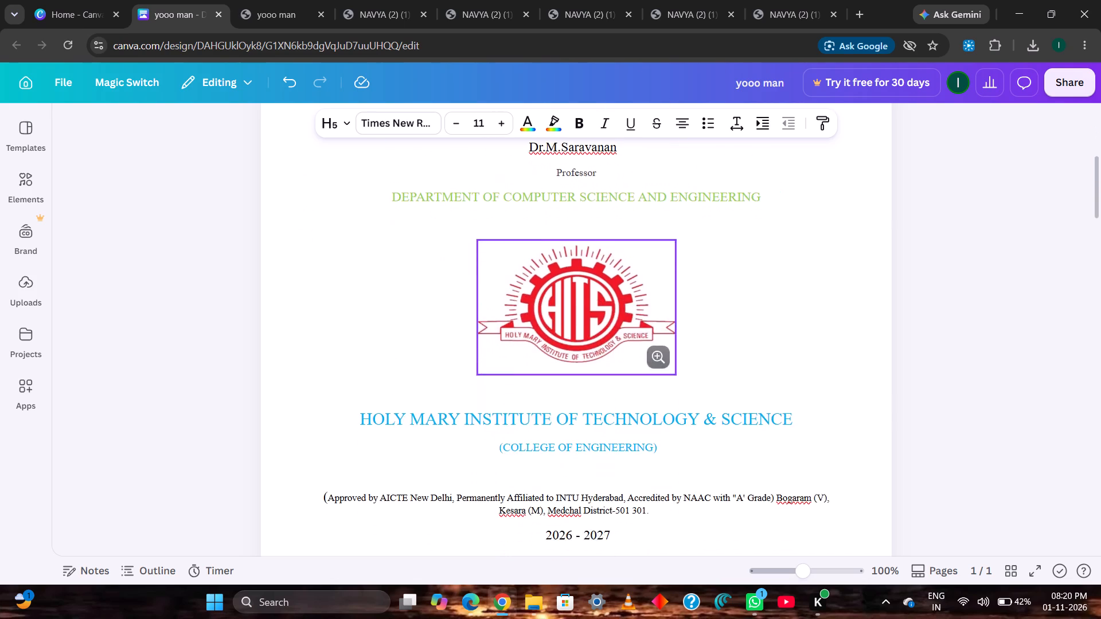
scroll(633, 368, down, 8)
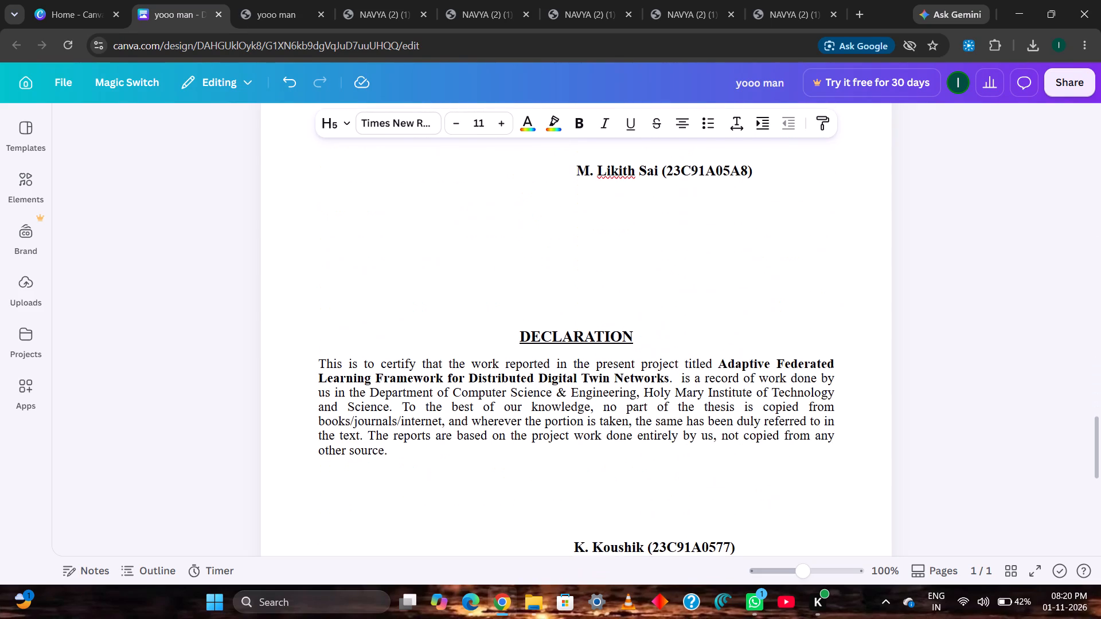
scroll(591, 305, up, 3)
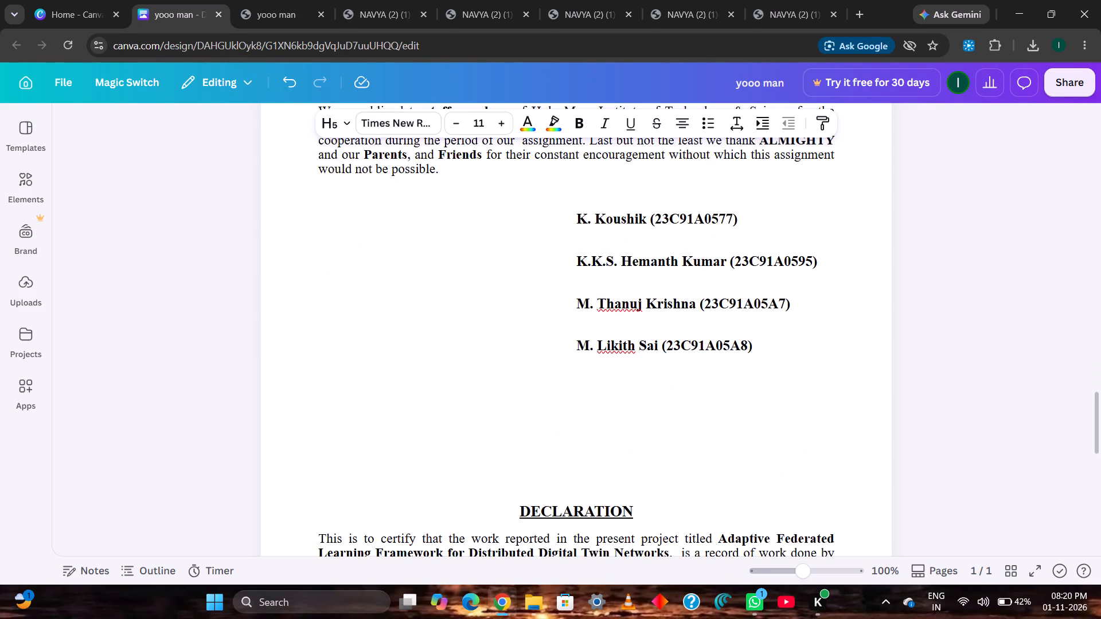
drag(572, 213, 753, 341)
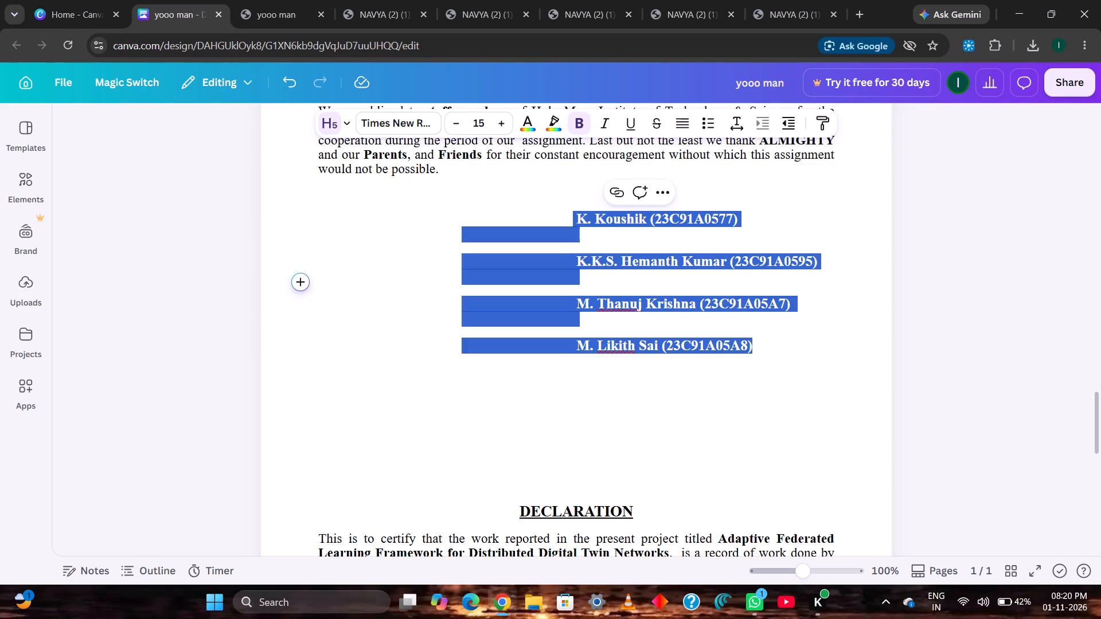
key(ctrl+c)
scroll(753, 341, up, 11)
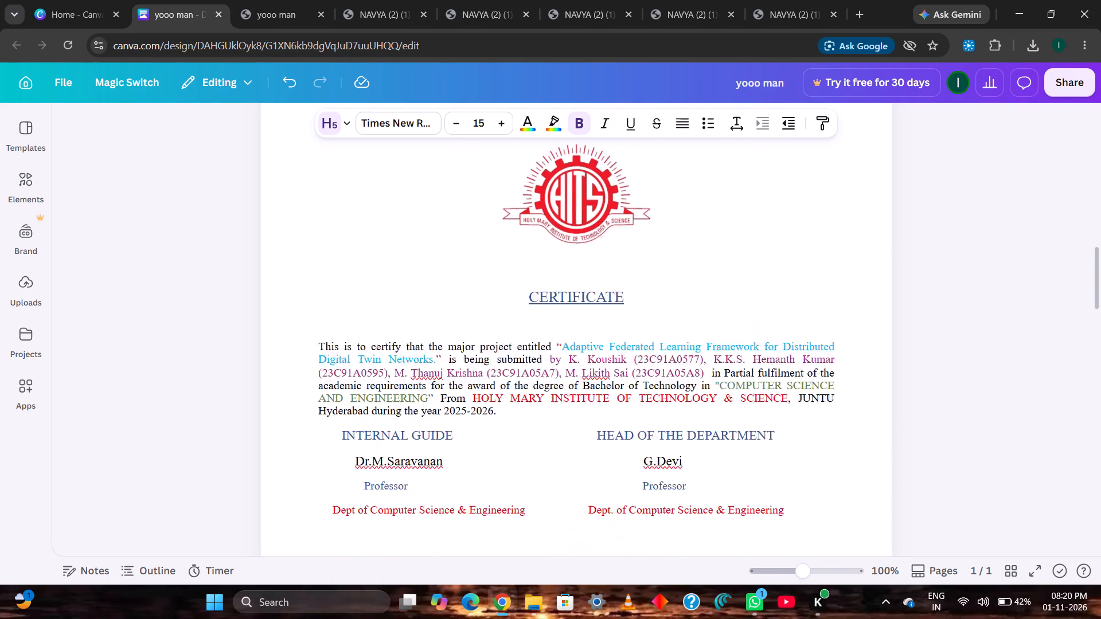
scroll(753, 341, down, 1)
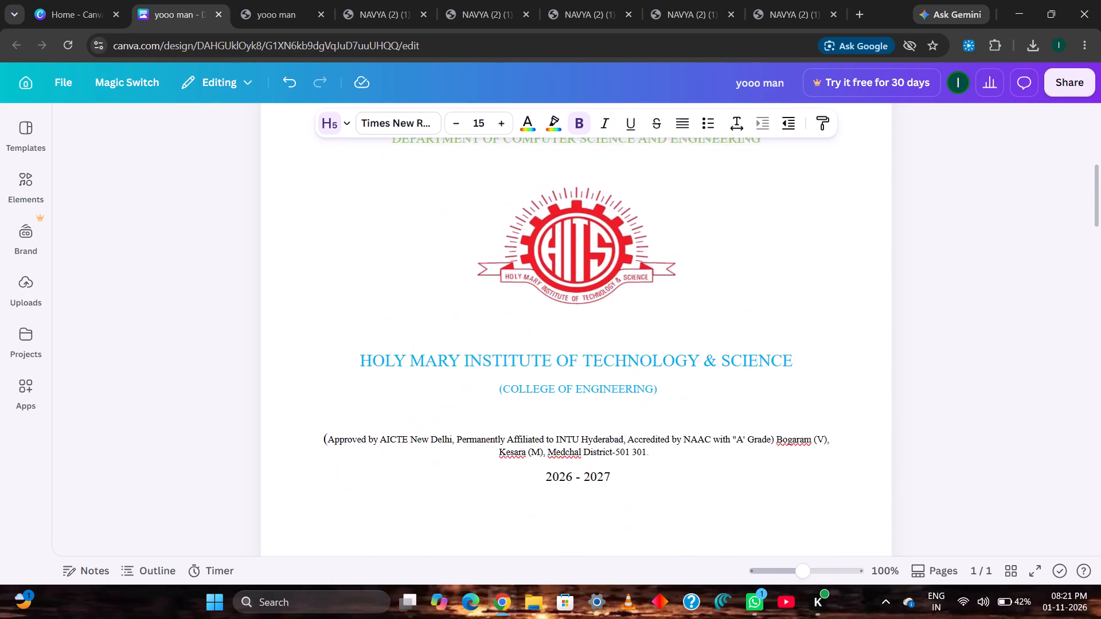
scroll(753, 341, down, 1)
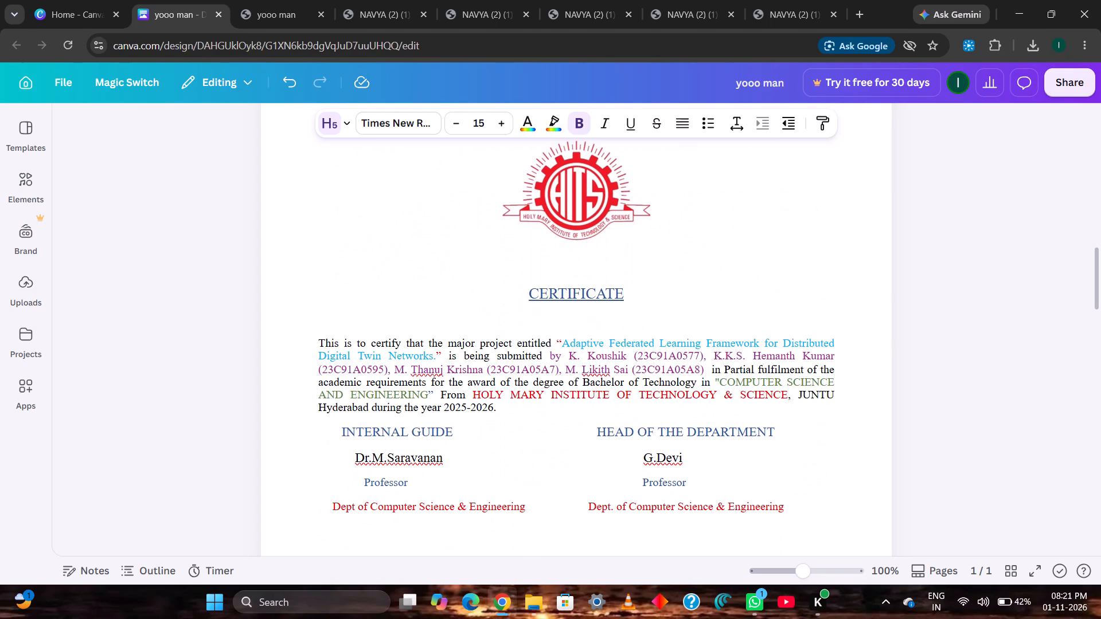
scroll(753, 341, up, 5)
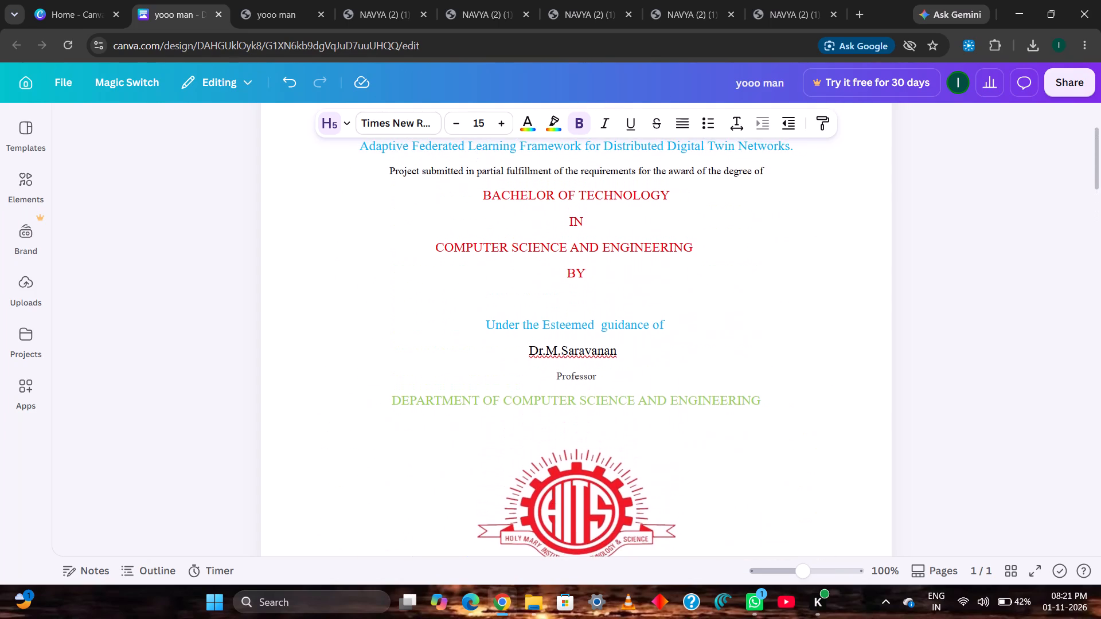
click(598, 291)
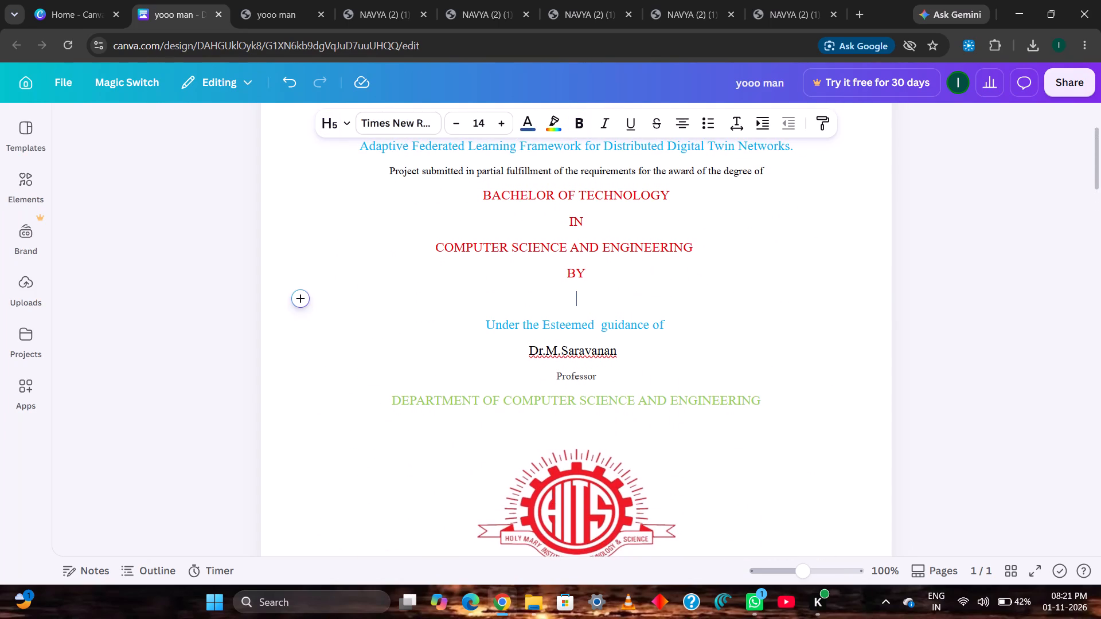
key(ctrl+v)
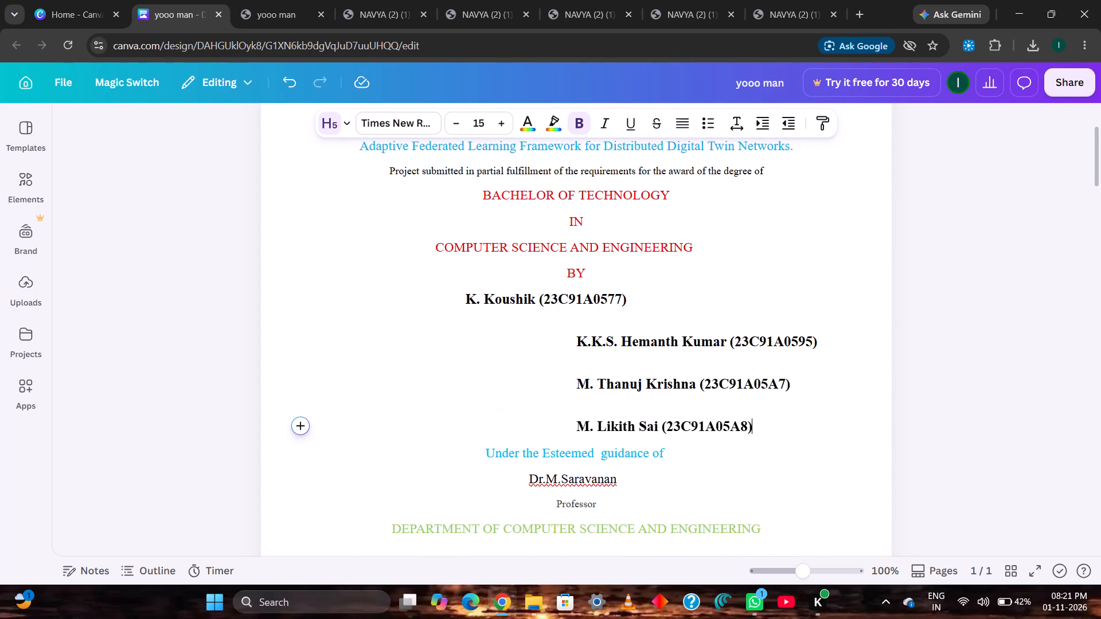
Set the font size of the four student lines on the cover page to 11.
drag(461, 299, 764, 424)
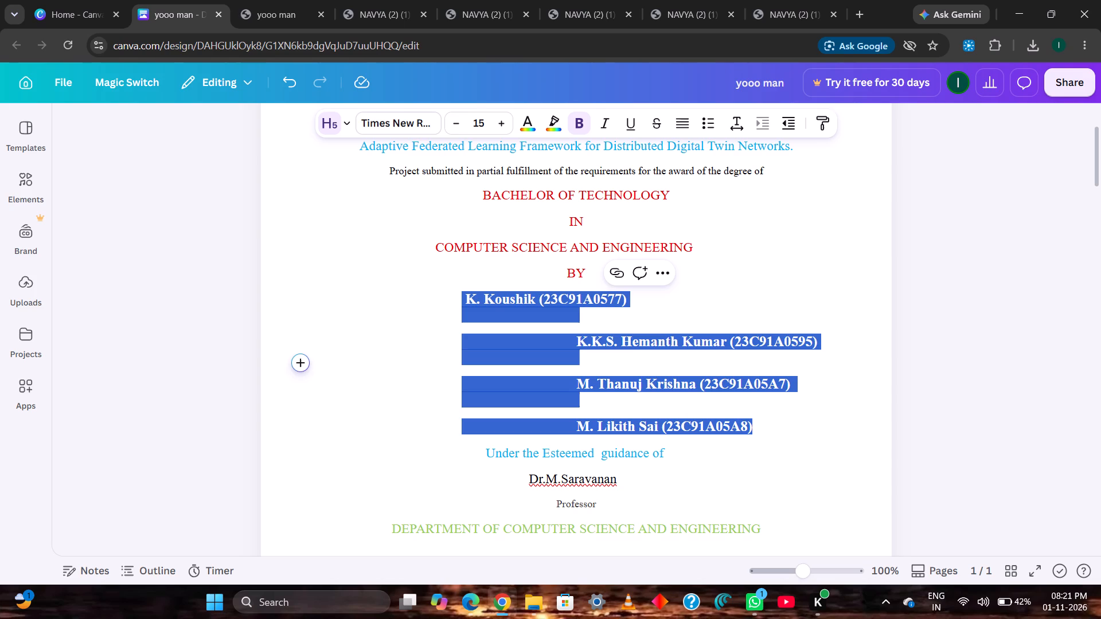
triple_click(457, 123)
triple_click(457, 123)
triple_click(457, 123)
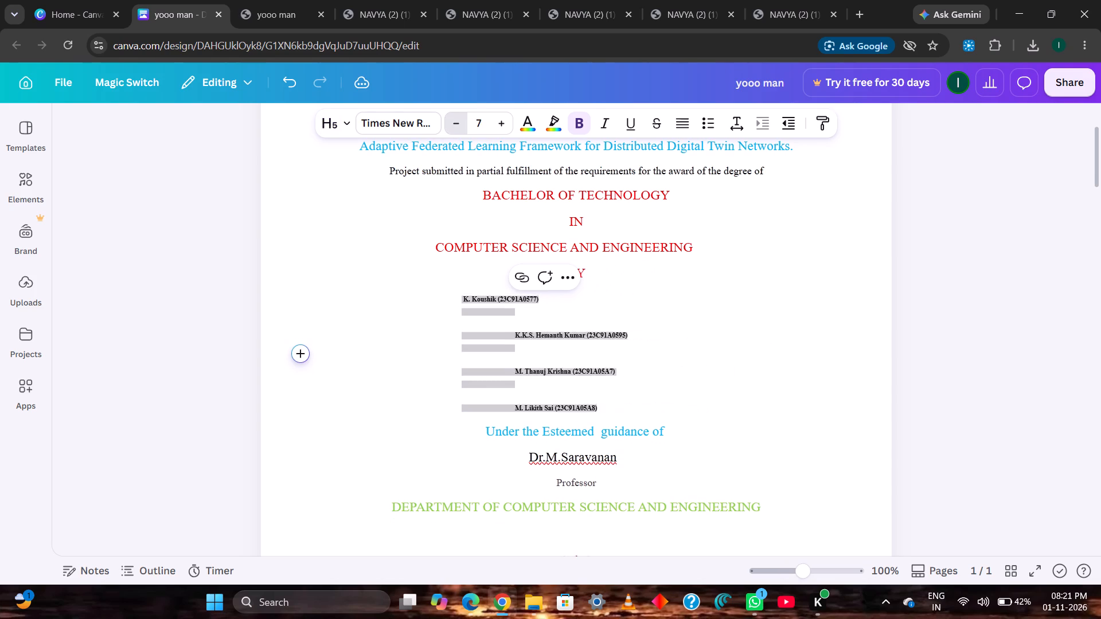
click(457, 123)
triple_click(496, 128)
triple_click(496, 128)
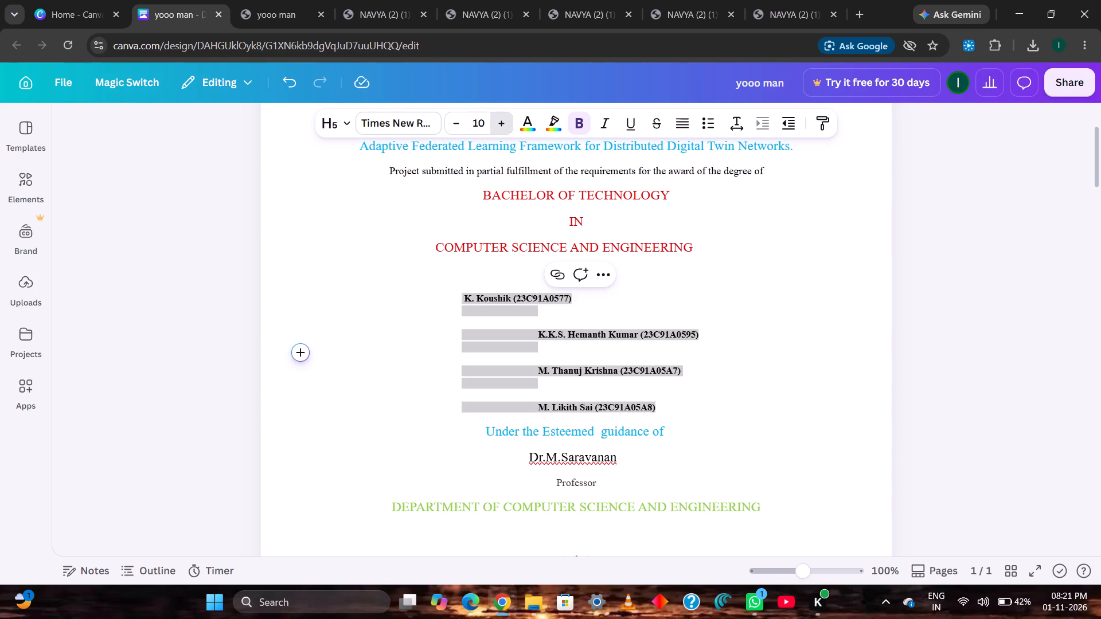
click(428, 326)
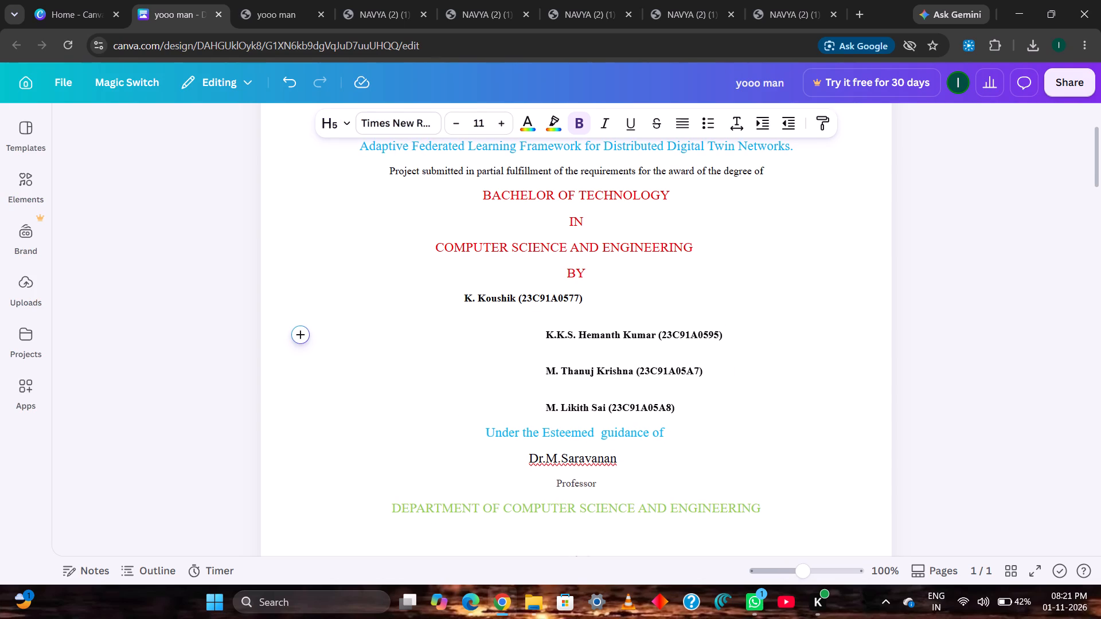
Remove the leading spaces from the third student's line on the cover page and delete the blank line above it.
click(575, 359)
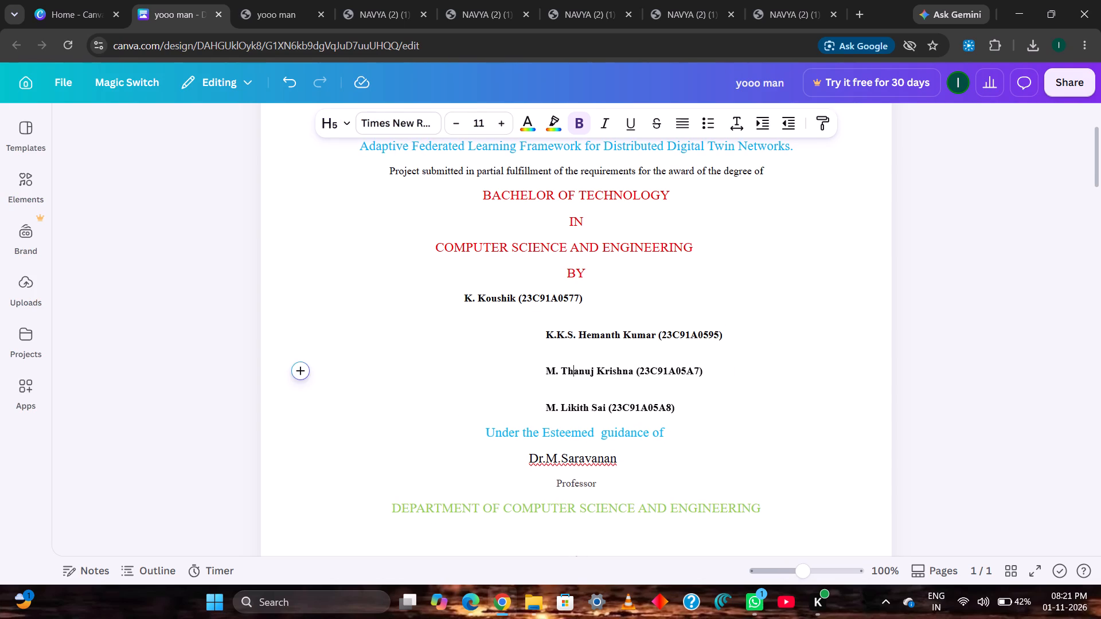
click(543, 367)
key(BackSpace)
key(BackSpace)
key(BackSpace)
key(BackSpace)
key(BackSpace)
key(BackSpace)
key(BackSpace)
key(BackSpace)
key(BackSpace)
key(BackSpace)
key(BackSpace)
key(BackSpace)
key(BackSpace)
key(BackSpace)
key(BackSpace)
key(BackSpace)
key(BackSpace)
key(BackSpace)
key(BackSpace)
key(BackSpace)
key(BackSpace)
key(BackSpace)
key(BackSpace)
key(BackSpace)
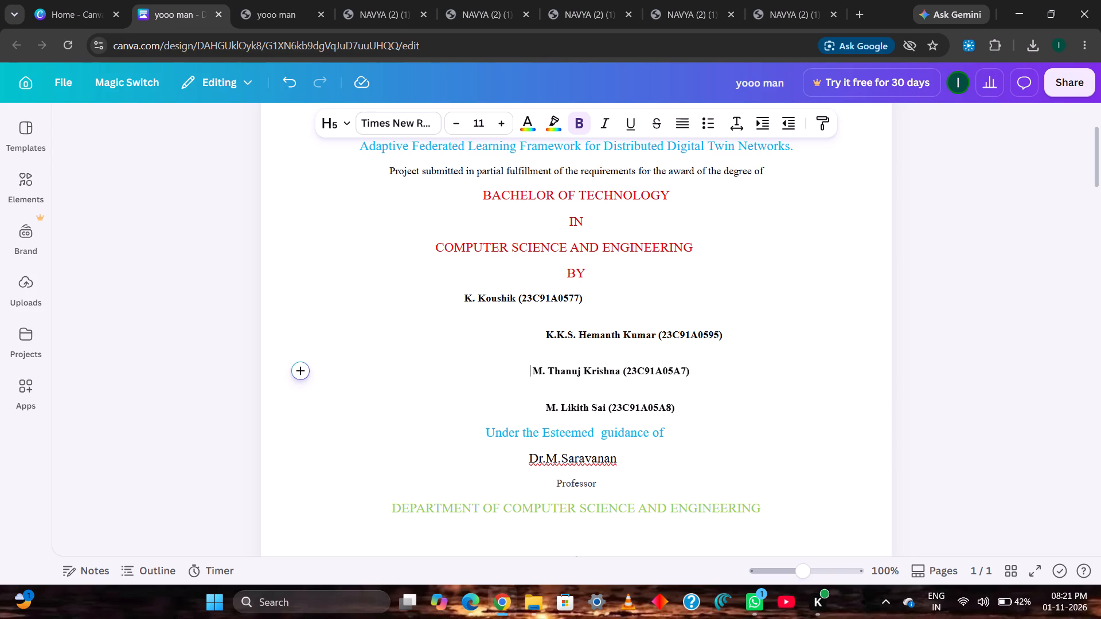
key(Up)
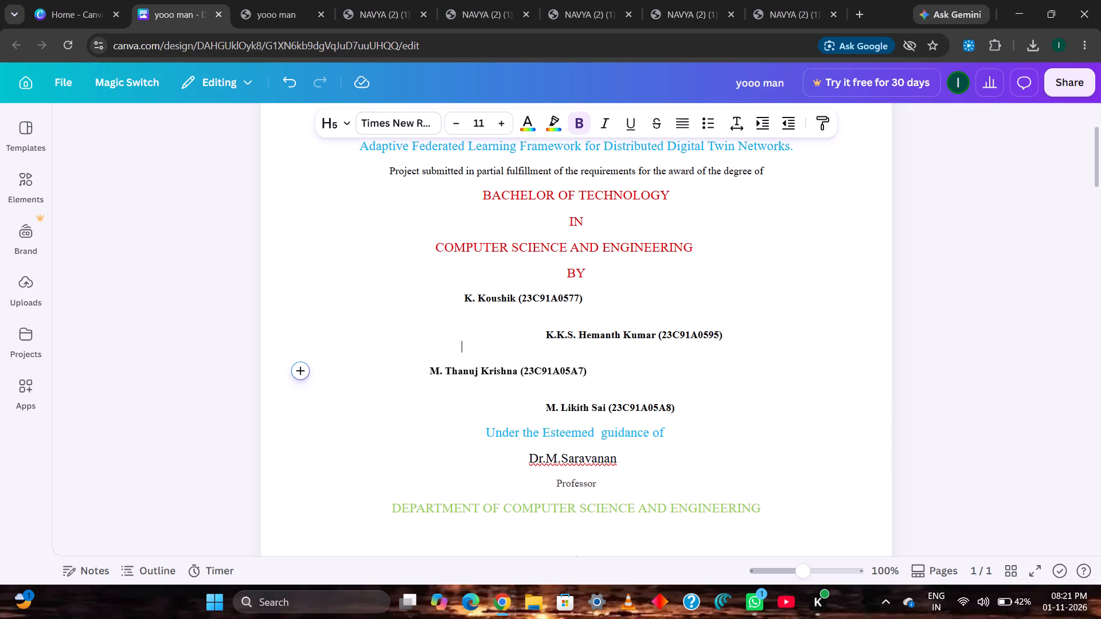
key(BackSpace)
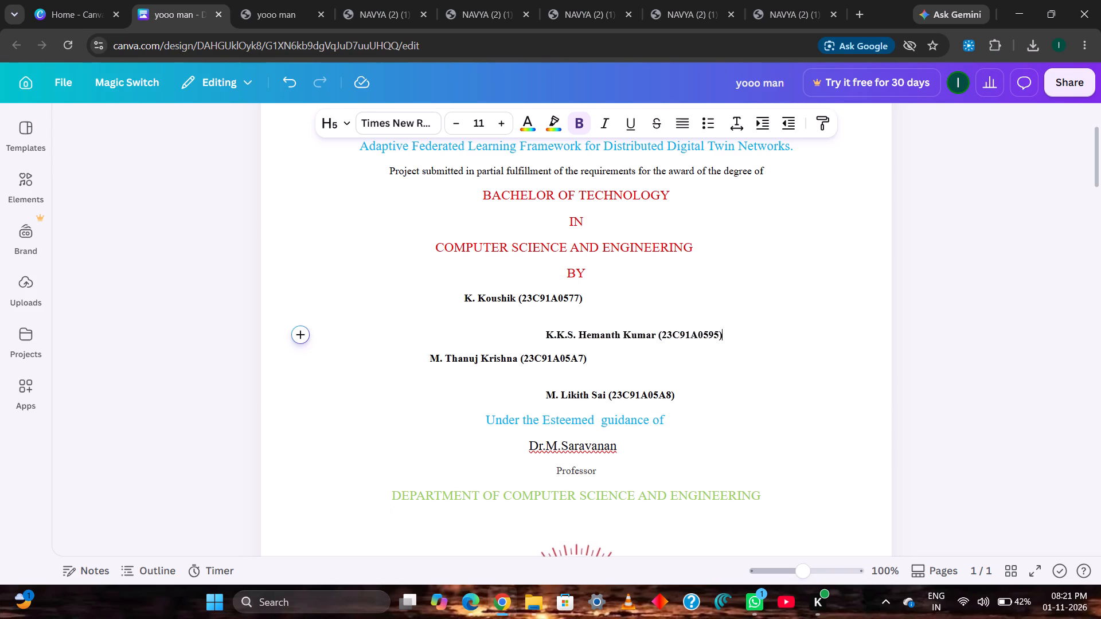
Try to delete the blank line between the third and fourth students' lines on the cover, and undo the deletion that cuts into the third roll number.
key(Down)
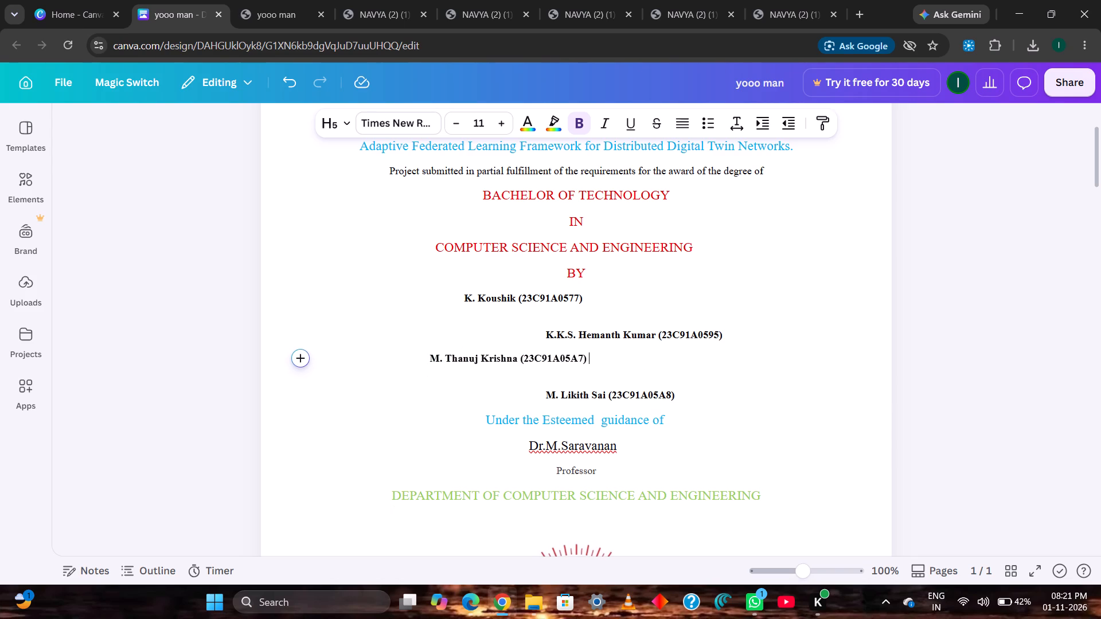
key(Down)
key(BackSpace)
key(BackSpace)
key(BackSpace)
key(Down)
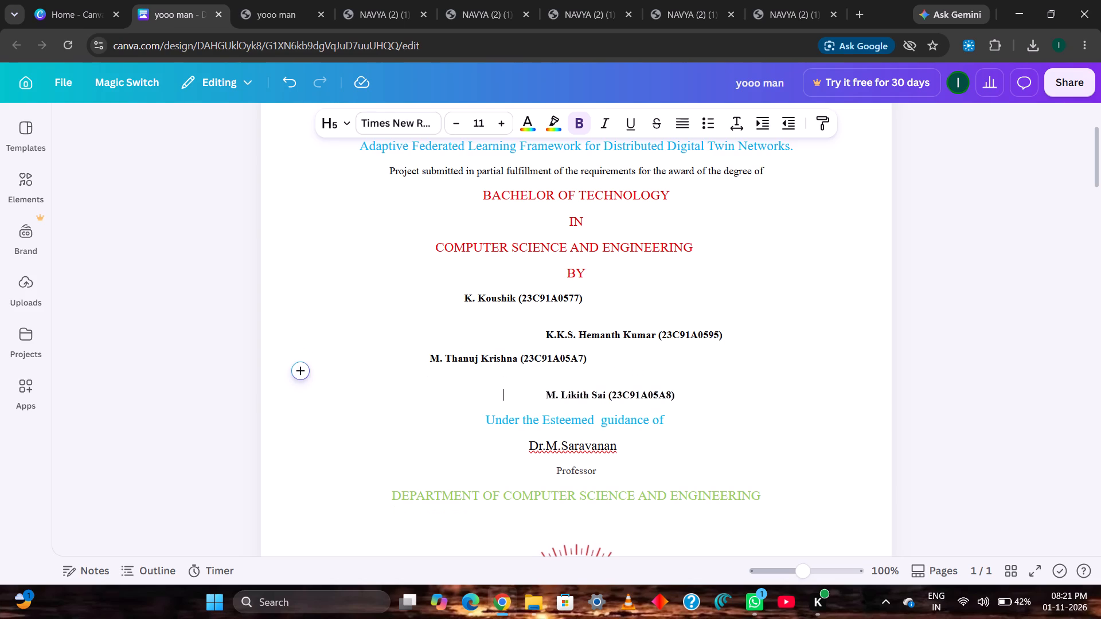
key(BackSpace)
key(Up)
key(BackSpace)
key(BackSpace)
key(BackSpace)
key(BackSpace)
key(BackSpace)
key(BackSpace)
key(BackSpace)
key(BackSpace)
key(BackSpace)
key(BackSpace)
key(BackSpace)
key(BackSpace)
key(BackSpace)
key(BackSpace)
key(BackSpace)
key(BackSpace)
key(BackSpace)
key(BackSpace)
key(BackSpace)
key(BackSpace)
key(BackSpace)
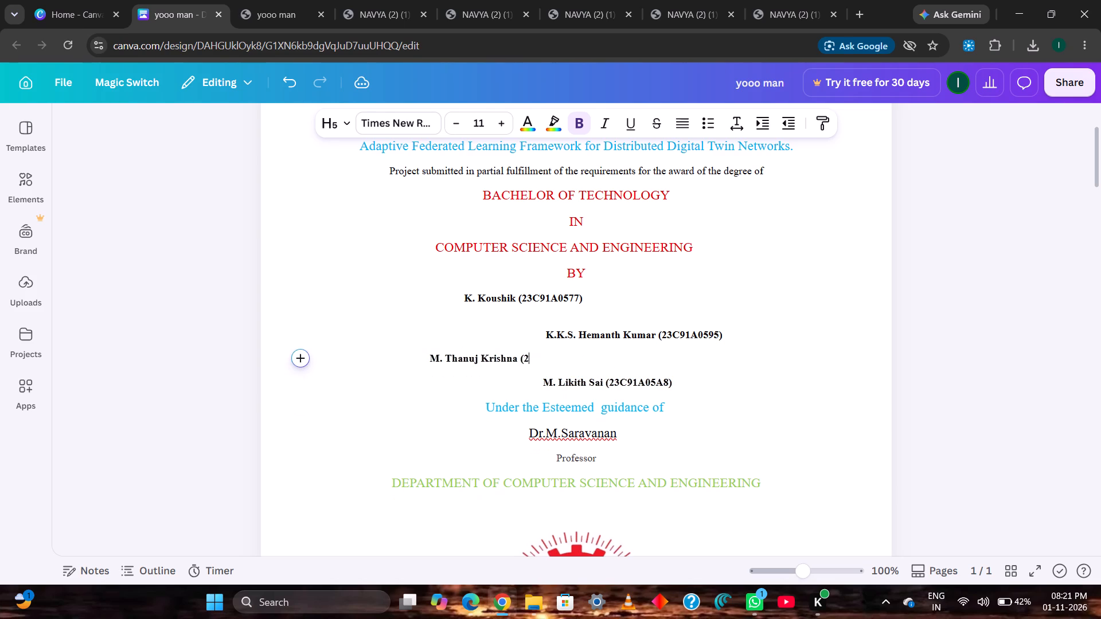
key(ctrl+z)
Delete the blank line and spaces above the fourth student's name on the cover and place it on the line directly below the third student.
key(Down)
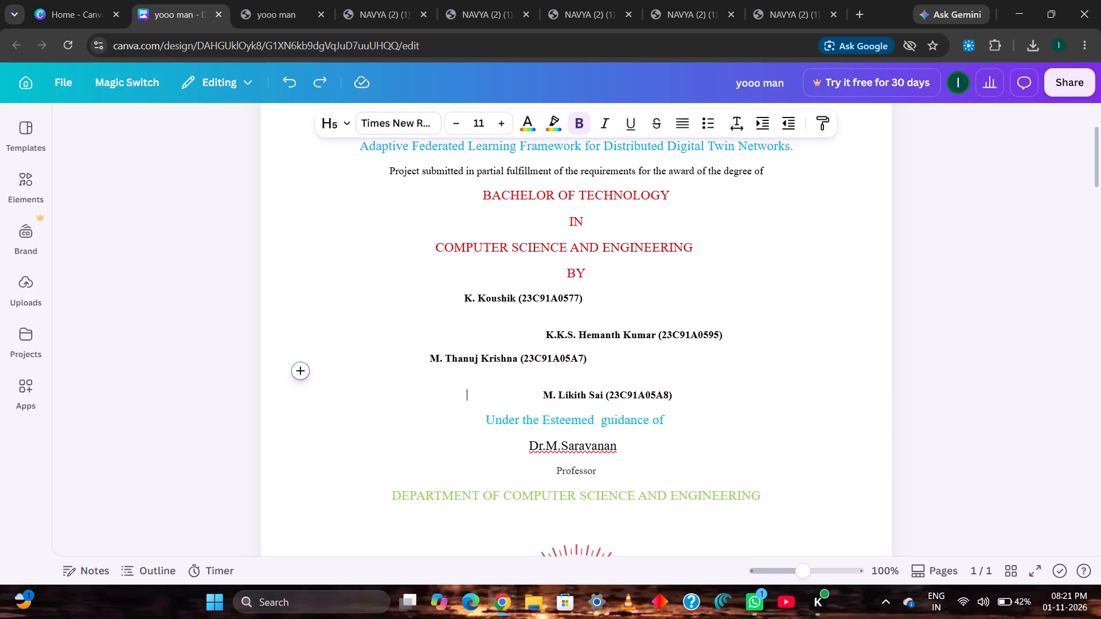
key(BackSpace)
key(BackSpace)
key(BackSpace)
key(BackSpace)
key(BackSpace)
key(BackSpace)
key(BackSpace)
key(BackSpace)
key(BackSpace)
key(BackSpace)
key(BackSpace)
key(BackSpace)
key(BackSpace)
key(BackSpace)
key(BackSpace)
key(BackSpace)
key(BackSpace)
key(BackSpace)
key(BackSpace)
key(BackSpace)
key(BackSpace)
key(BackSpace)
key(BackSpace)
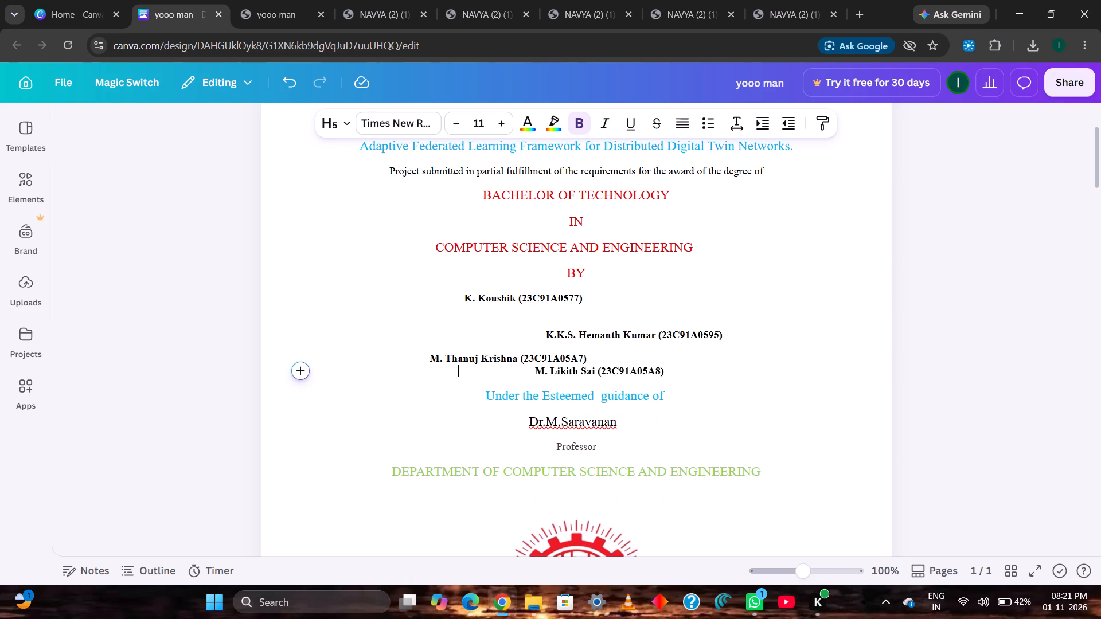
key(BackSpace)
key(BackSpace)
key(BackSpace)
key(BackSpace)
key(BackSpace)
key(BackSpace)
key(BackSpace)
key(BackSpace)
key(BackSpace)
key(BackSpace)
key(BackSpace)
key(BackSpace)
key(BackSpace)
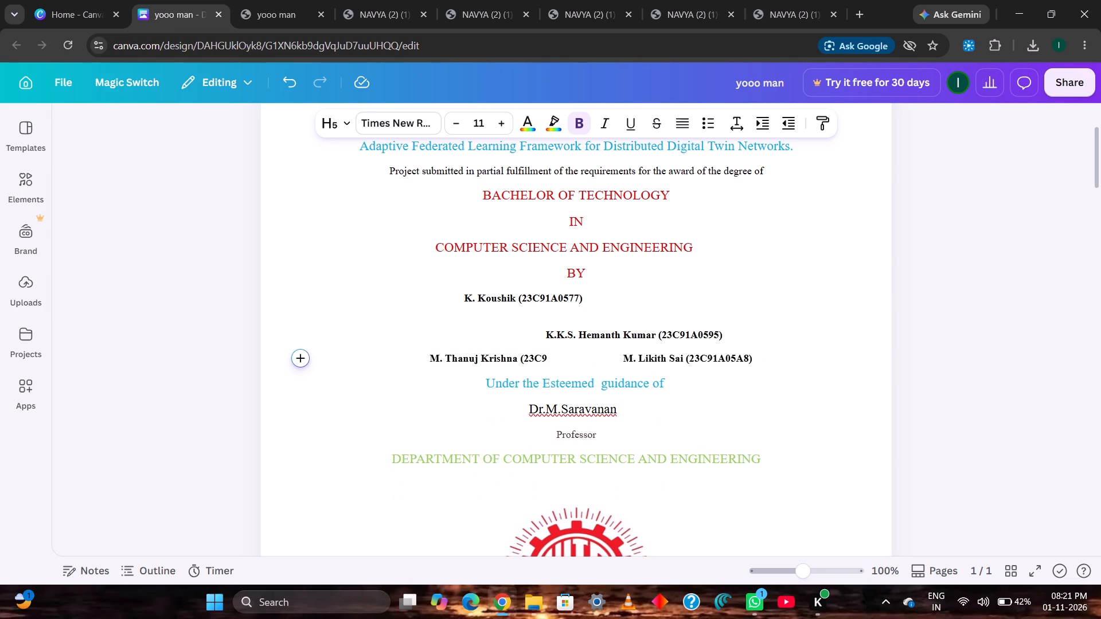
key(ctrl+z)
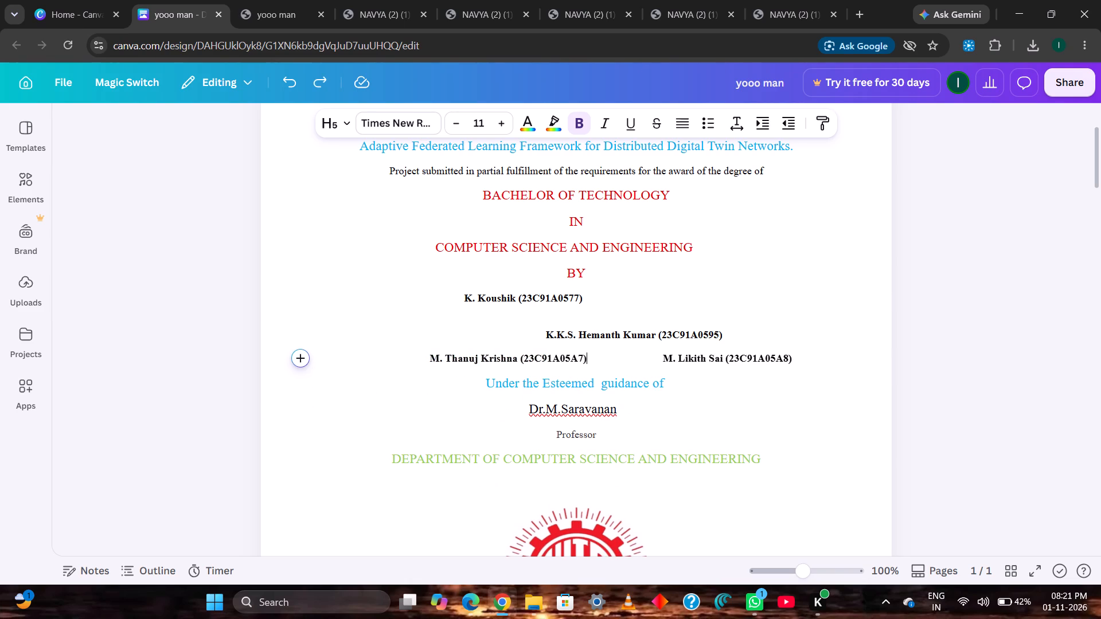
key(shift+Return)
Indent the third student's line on the cover page with leading spaces so it roughly lines up with the fourth student's line.
key(Up)
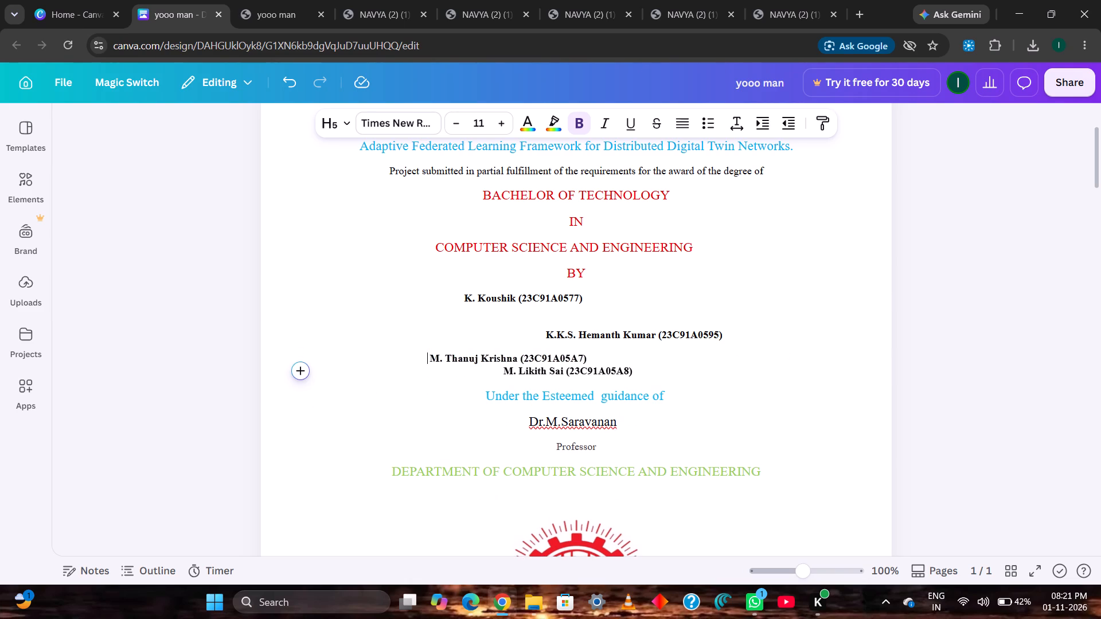
key(space)
key(space)
key(space)
key(space)
key(space)
key(space)
key(space)
key(space)
key(space)
key(space)
key(space)
key(space)
key(space)
key(space)
key(space)
key(space)
key(space)
key(space)
key(space)
key(space)
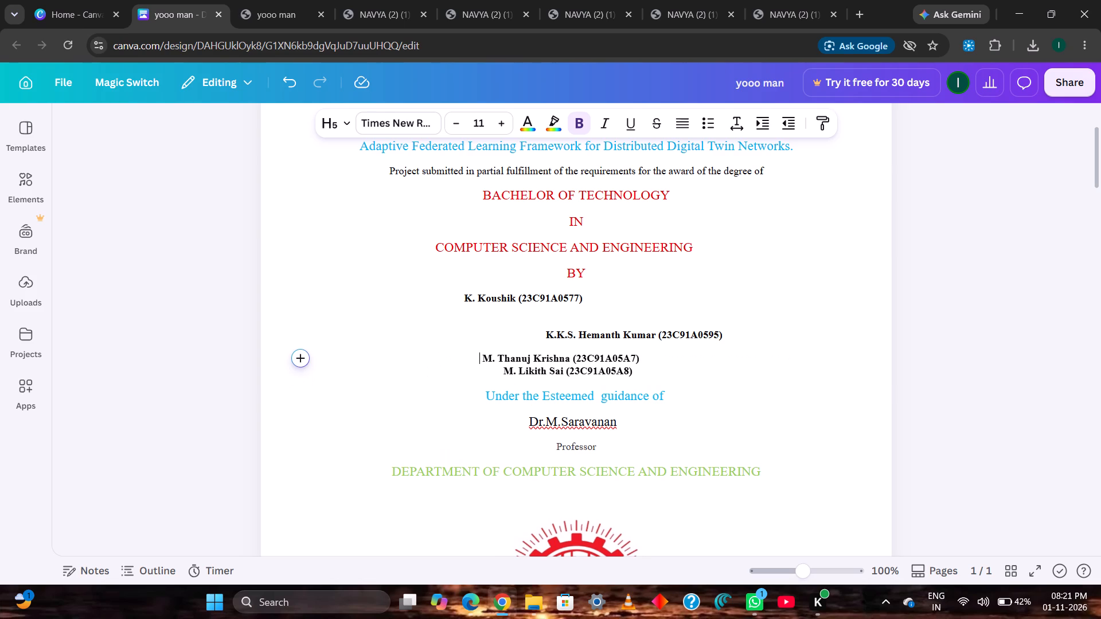
key(space)
key(space)
key(space)
key(space)
key(space)
key(space)
key(space)
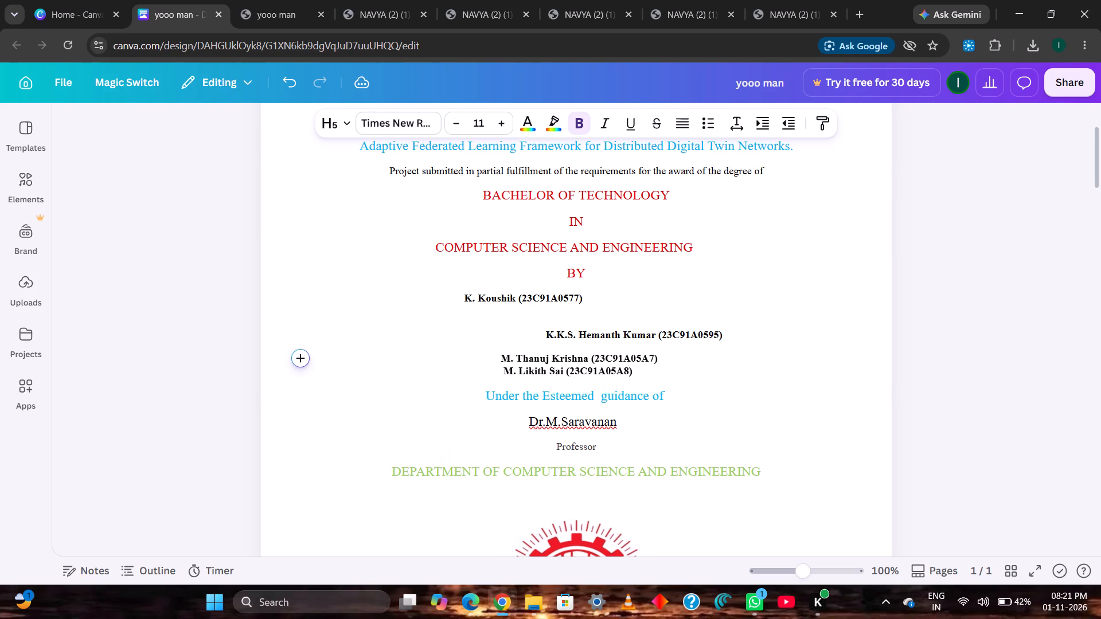
Delete the blank line and surplus spaces above the second student's name on the cover and place it on the line directly below the first student.
key(Up)
text(]])
key(BackSpace)
key(BackSpace)
key(BackSpace)
key(BackSpace)
key(BackSpace)
key(BackSpace)
key(BackSpace)
key(BackSpace)
key(BackSpace)
key(BackSpace)
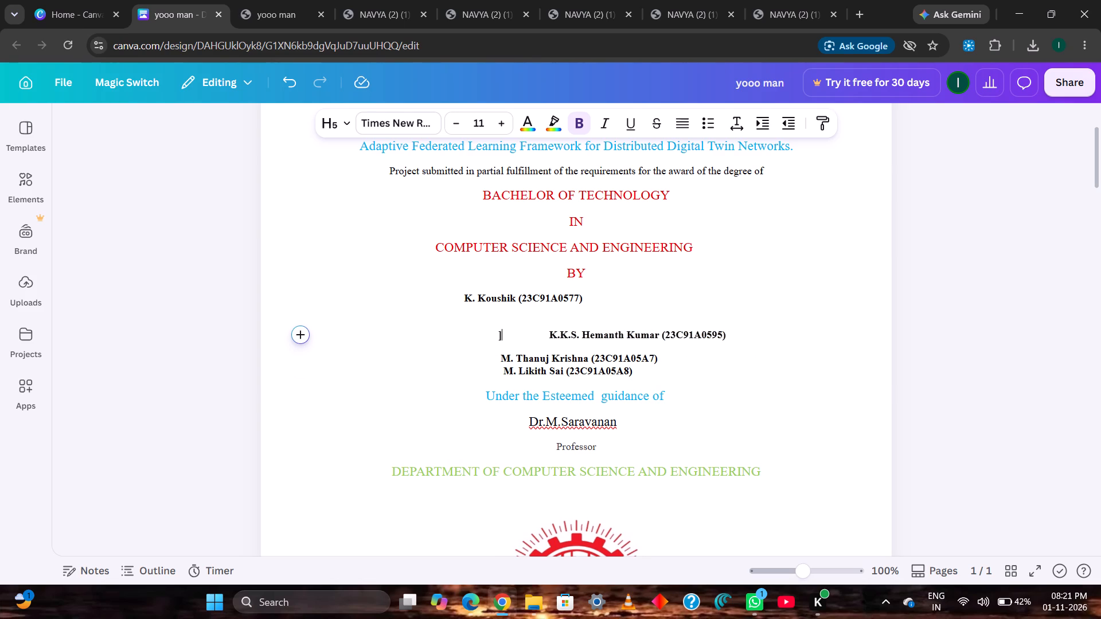
key(BackSpace)
key(BackSpace)
key(BackSpace)
key(BackSpace)
key(BackSpace)
key(BackSpace)
key(BackSpace)
key(BackSpace)
key(BackSpace)
key(BackSpace)
key(BackSpace)
key(BackSpace)
key(BackSpace)
key(BackSpace)
key(BackSpace)
key(BackSpace)
key(BackSpace)
key(BackSpace)
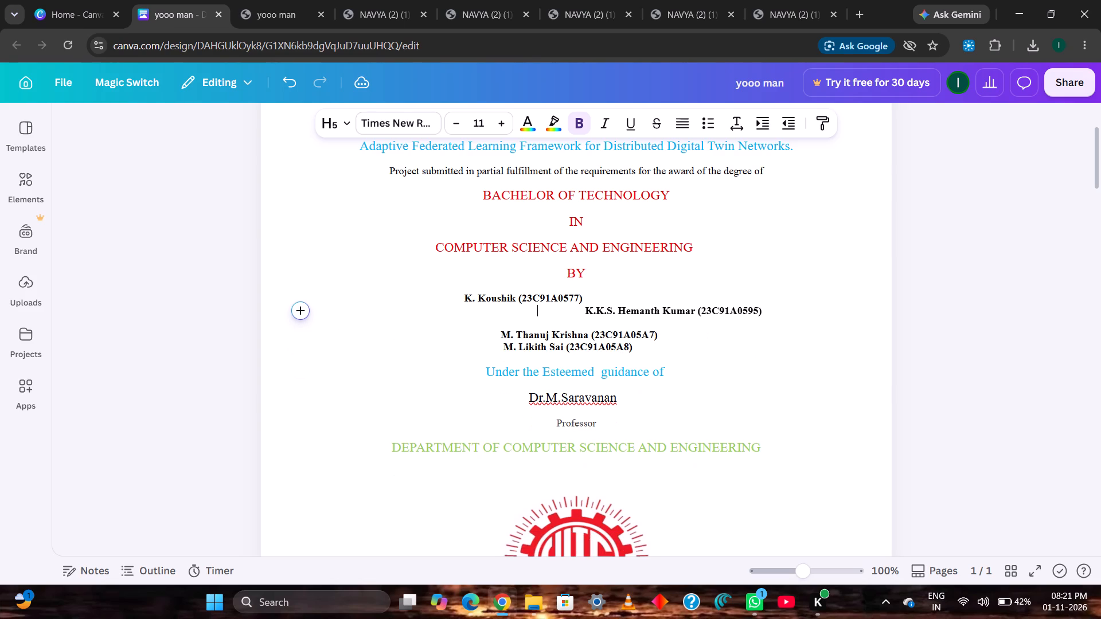
key(BackSpace)
key(BackSpace)
key(BackSpace)
key(BackSpace)
key(BackSpace)
key(BackSpace)
key(BackSpace)
key(BackSpace)
key(BackSpace)
key(BackSpace)
key(BackSpace)
key(BackSpace)
key(BackSpace)
key(BackSpace)
key(BackSpace)
key(BackSpace)
key(BackSpace)
key(BackSpace)
key(BackSpace)
key(BackSpace)
key(BackSpace)
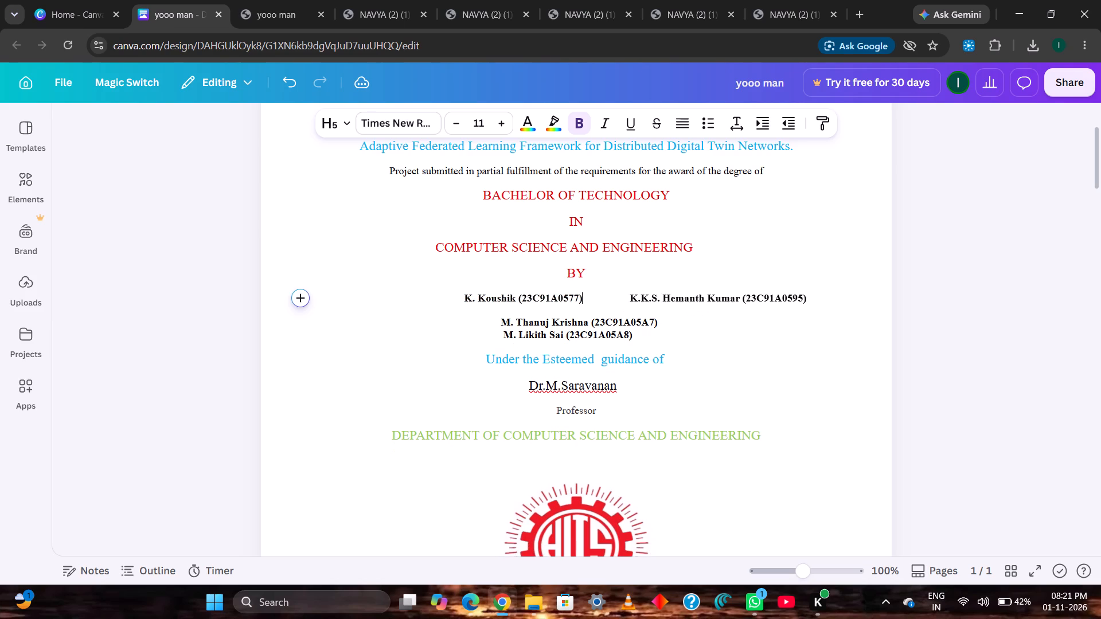
key(shift+Return)
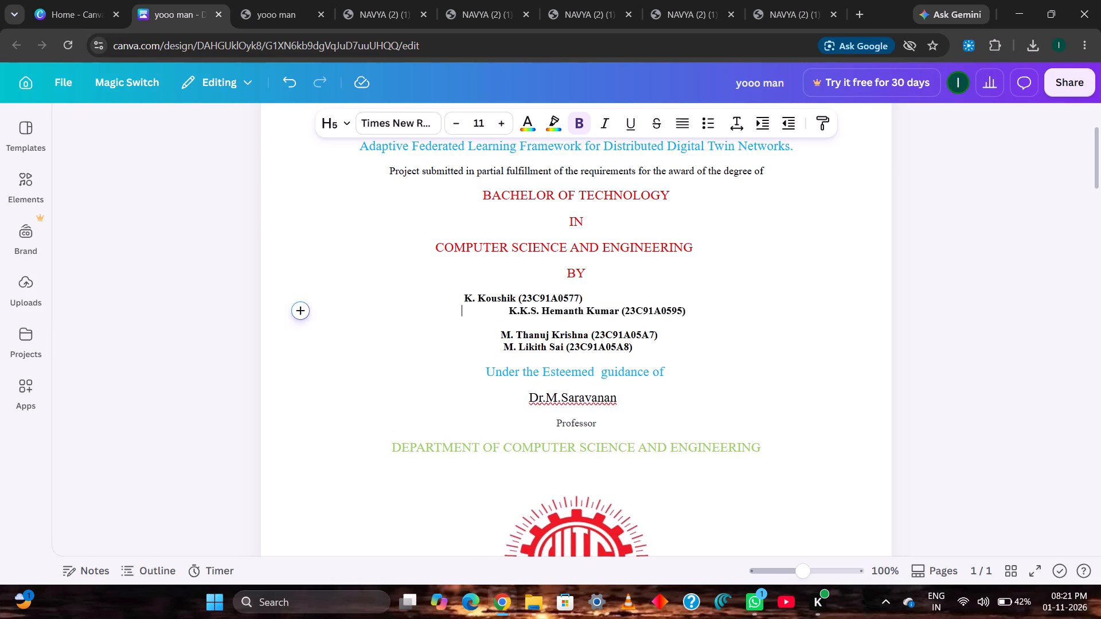
Delete the blank line and surplus spaces above the third student's name on the cover and place it on the line directly below the second student.
key(Down)
key(BackSpace)
key(BackSpace)
key(BackSpace)
key(BackSpace)
key(BackSpace)
key(BackSpace)
key(BackSpace)
key(BackSpace)
key(BackSpace)
key(BackSpace)
key(BackSpace)
key(BackSpace)
key(BackSpace)
key(BackSpace)
key(BackSpace)
key(BackSpace)
key(BackSpace)
key(BackSpace)
key(BackSpace)
key(BackSpace)
key(BackSpace)
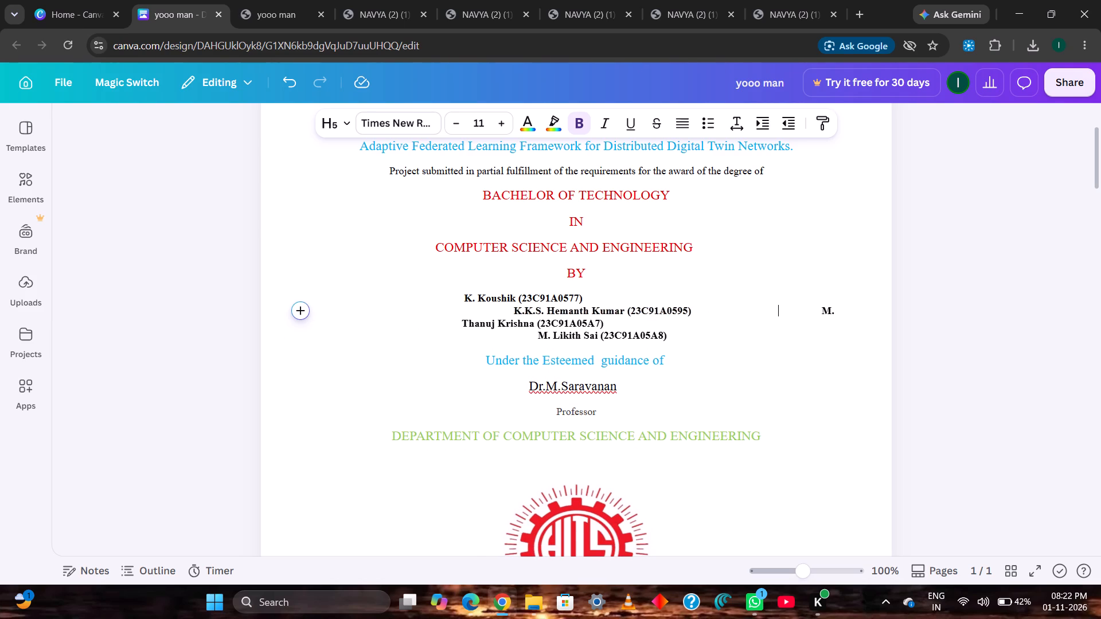
key(ctrl+z)
key(BackSpace)
key(BackSpace)
key(BackSpace)
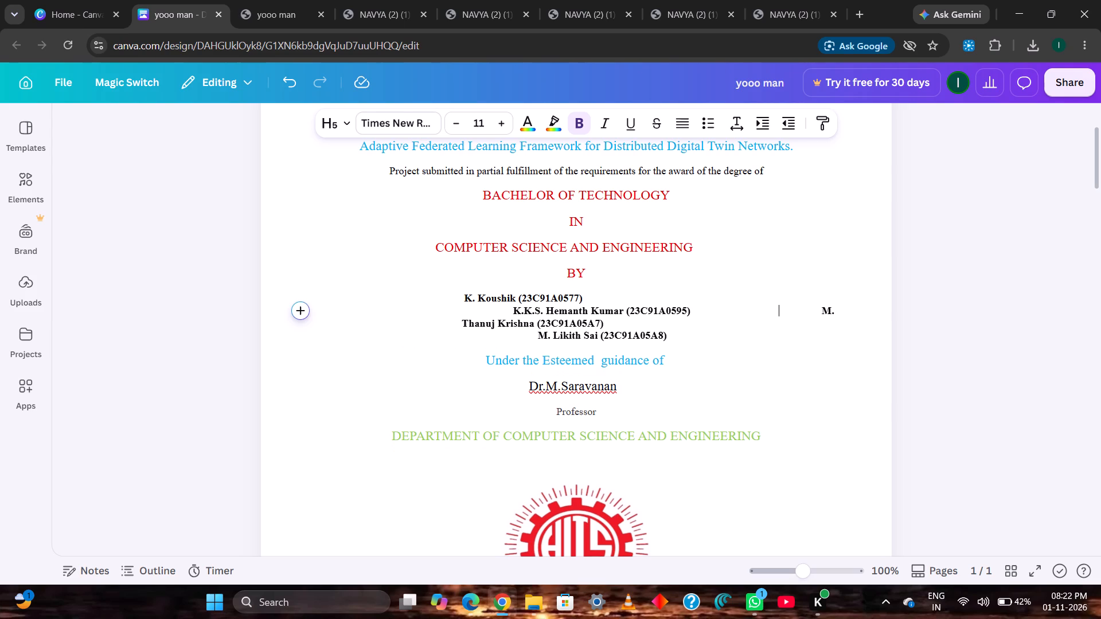
key(shift+Return)
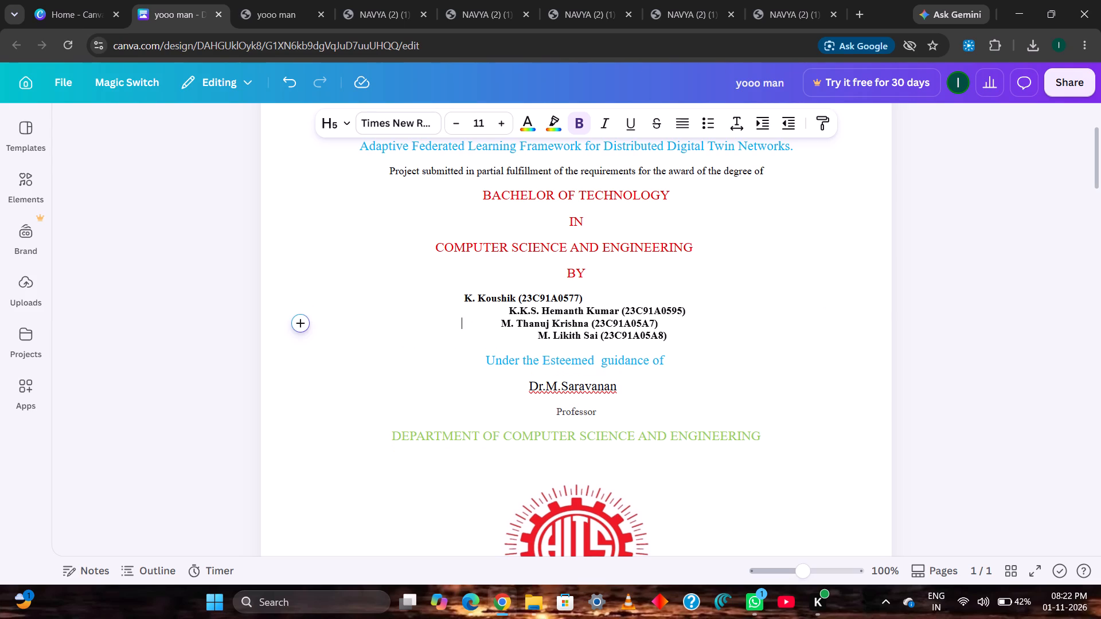
Add three leading spaces to the third student's line on the cover so it lines up with the second student's name.
key(space)
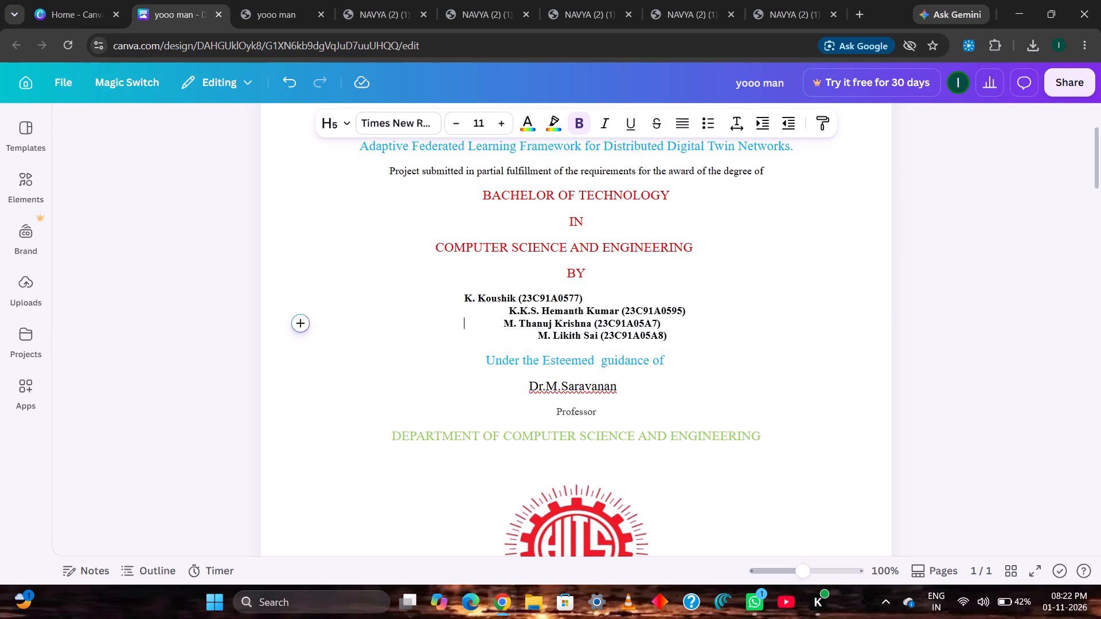
key(space)
key(space)
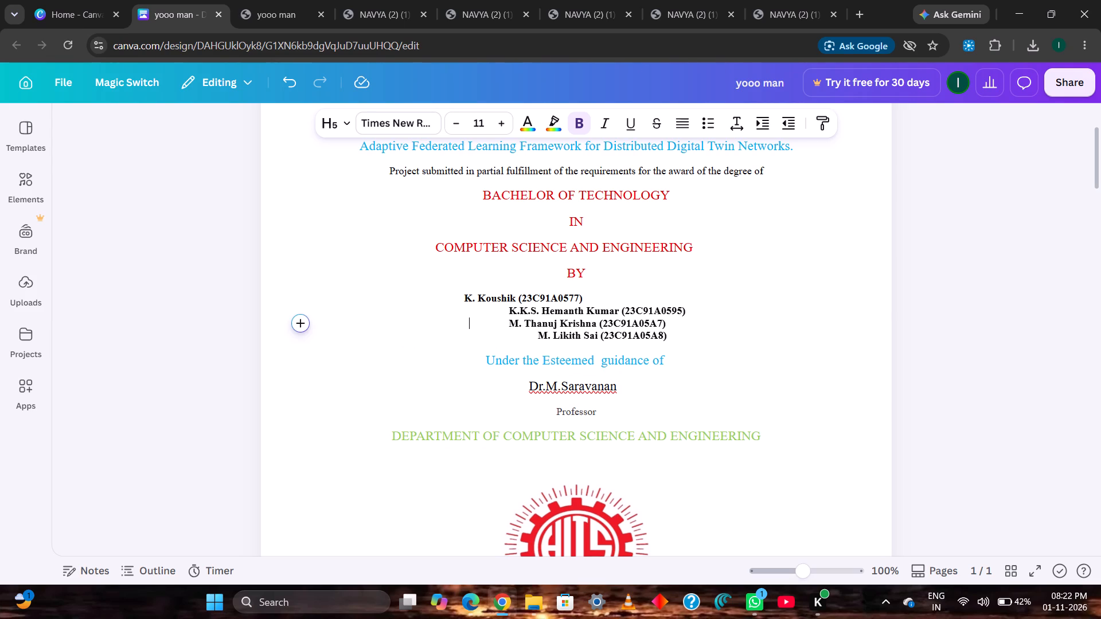
Indent the first student's line on the cover with leading spaces to bring it close to the second student's indent.
click(464, 295)
key(space)
key(space)
key(space)
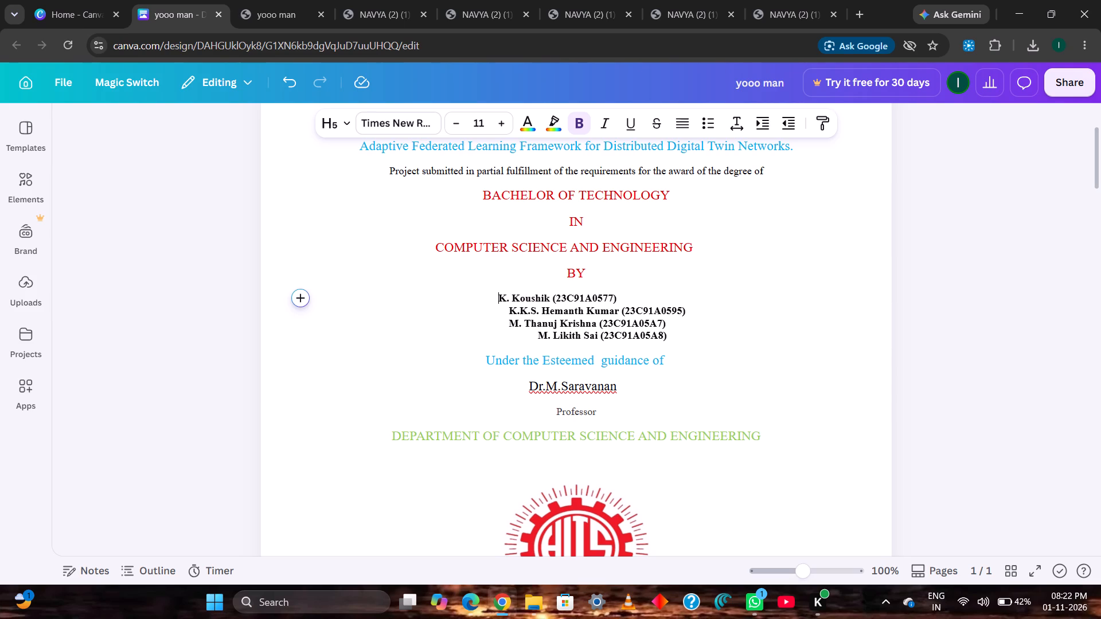
key(space)
key(space)
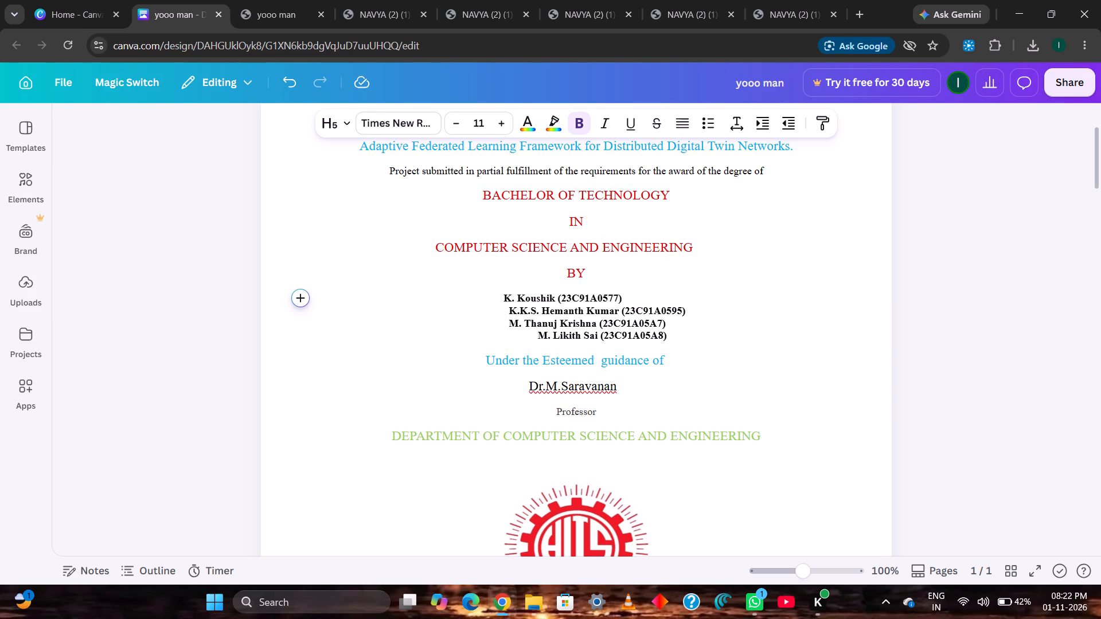
Remove ten leading spaces from the fourth student's line on the cover so it roughly lines up with the third student's name.
click(538, 335)
key(BackSpace)
key(BackSpace)
key(BackSpace)
key(BackSpace)
key(BackSpace)
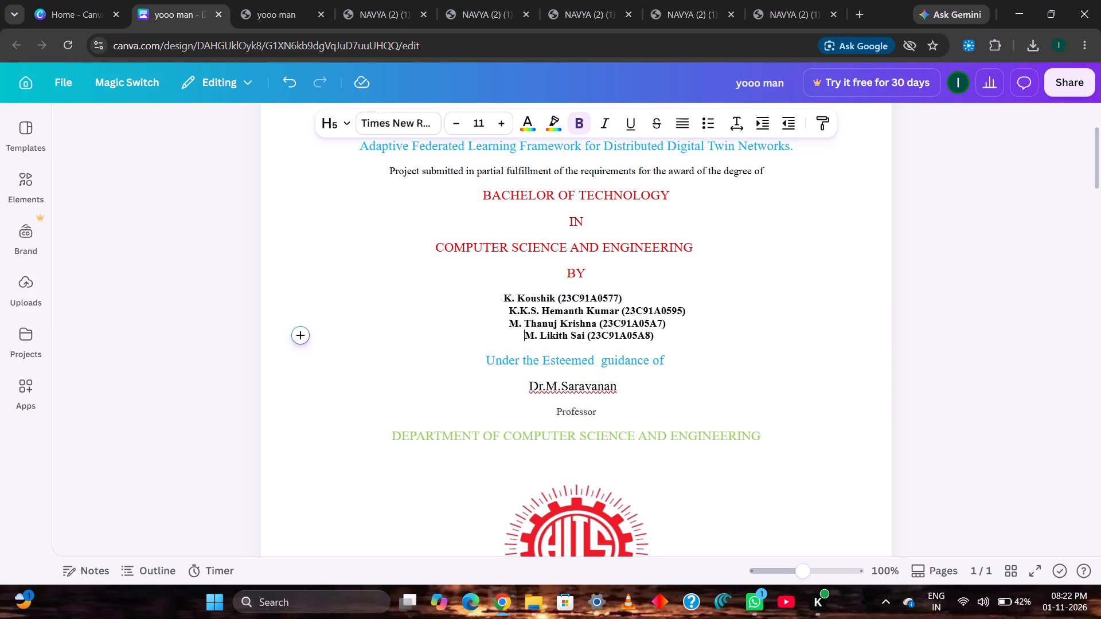
key(BackSpace)
key(BackSpace)
key(BackSpace)
key(BackSpace)
key(BackSpace)
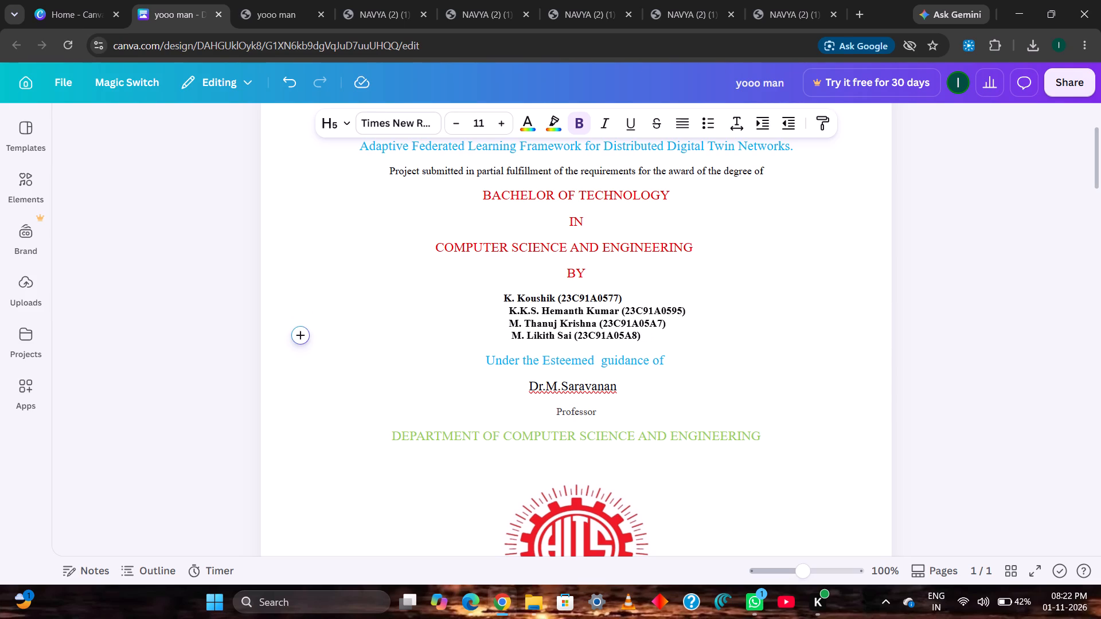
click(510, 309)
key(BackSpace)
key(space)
Add two more leading spaces to the first student's line on the cover so its name starts level with the second student's.
key(Up)
key(Left)
key(space)
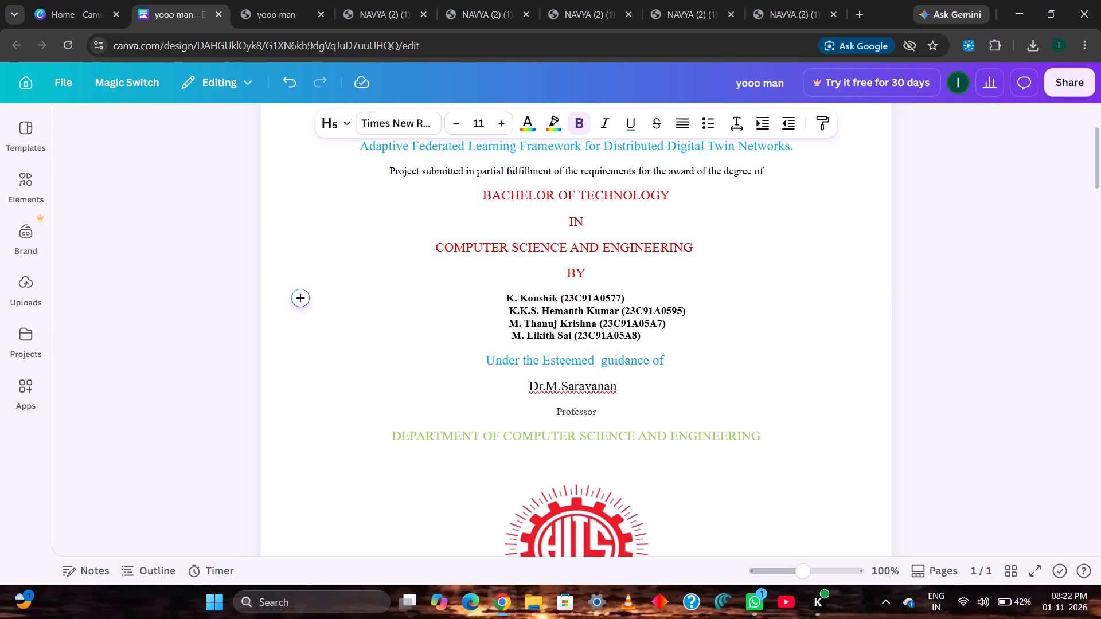
key(space)
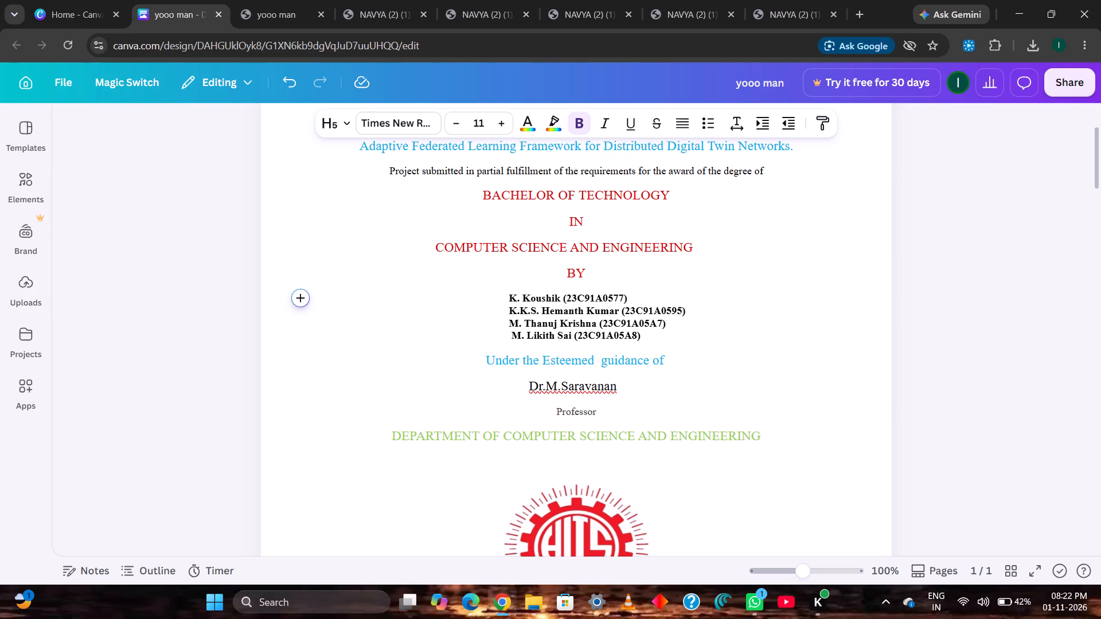
Set the text alignment of all four student lines on the cover to left.
drag(504, 300, 663, 339)
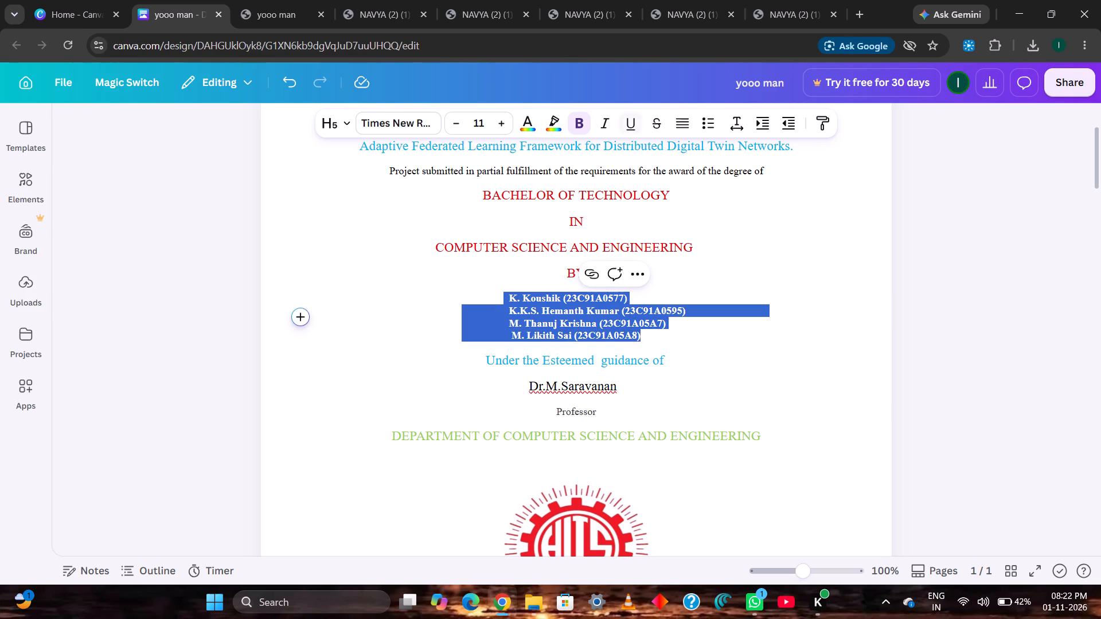
click(689, 118)
click(689, 118)
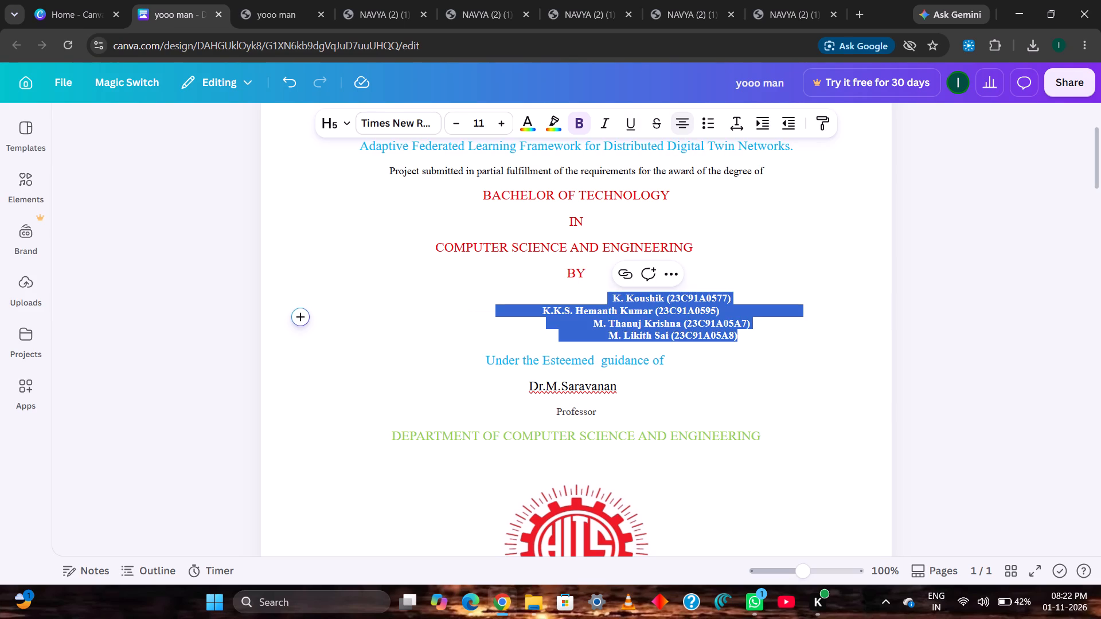
click(689, 118)
click(689, 118)
click(689, 118)
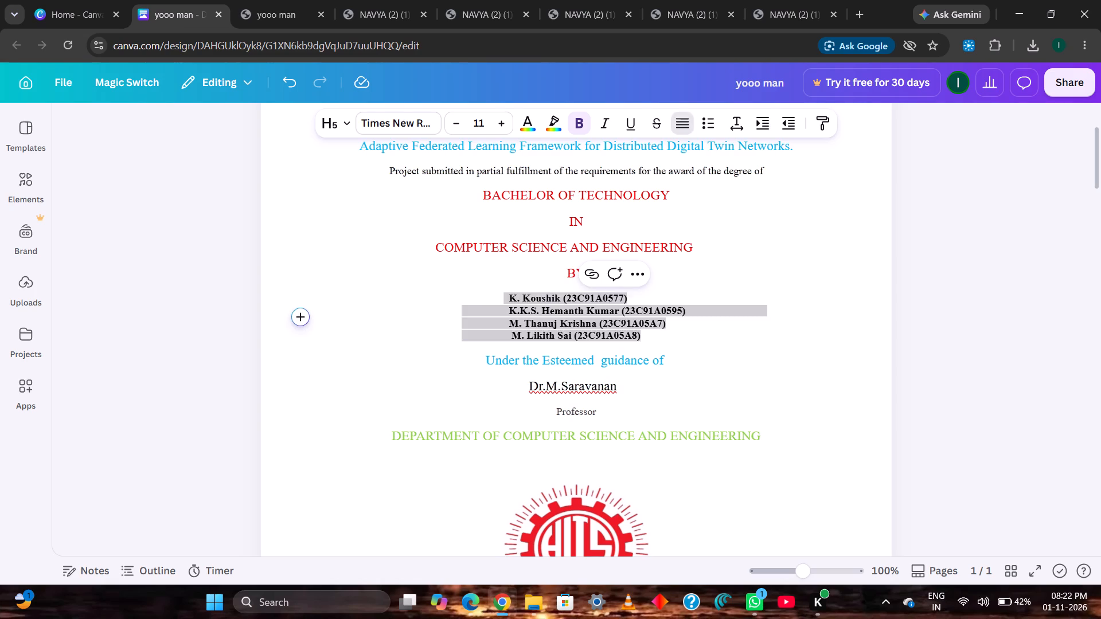
click(700, 280)
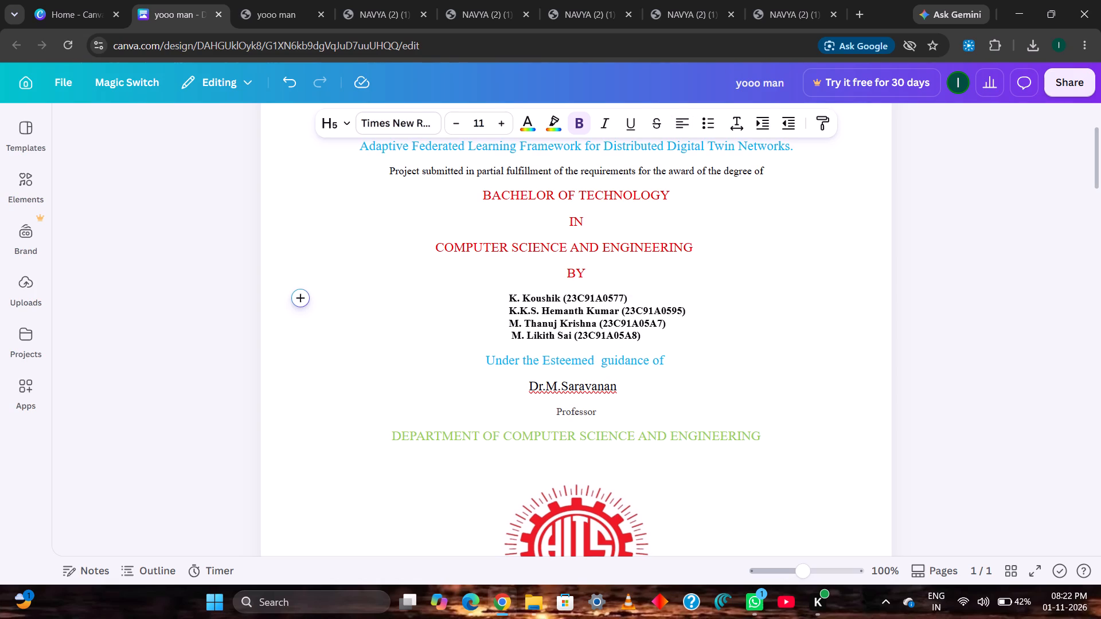
Check the rest of the cover and the top of the certificate page, and open the report's PDF download settings.
scroll(581, 437, down, 2)
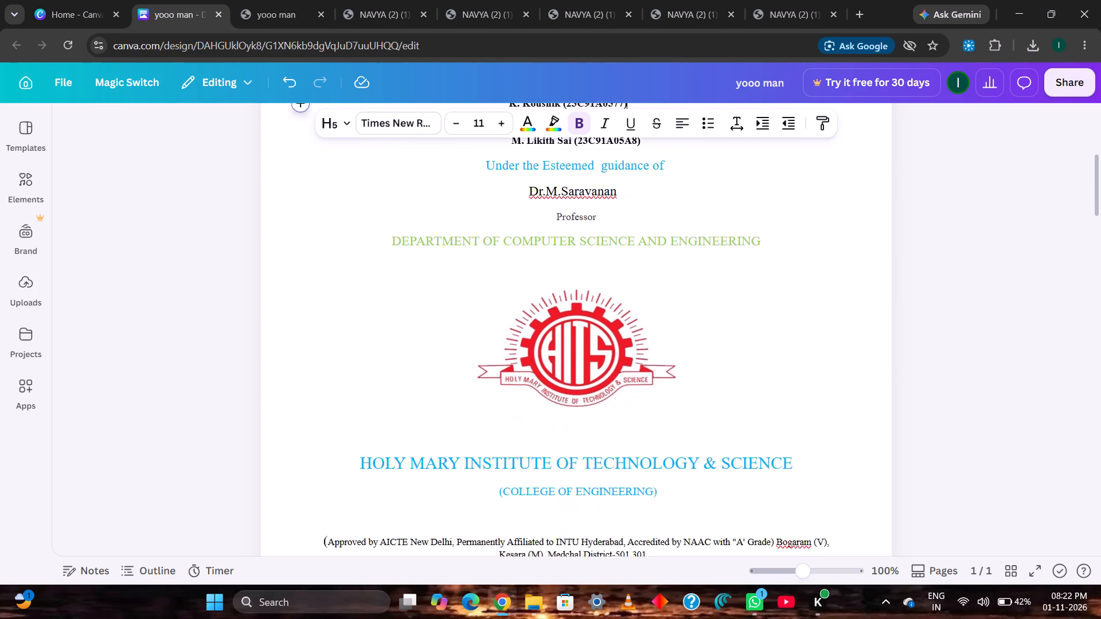
scroll(581, 437, down, 1)
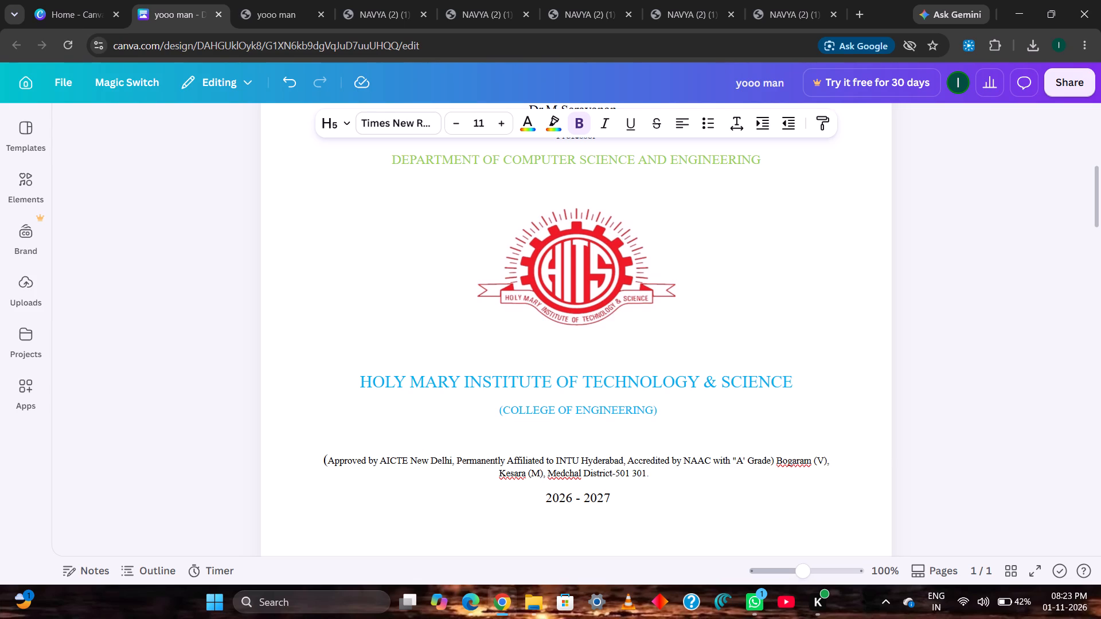
scroll(637, 493, down, 5)
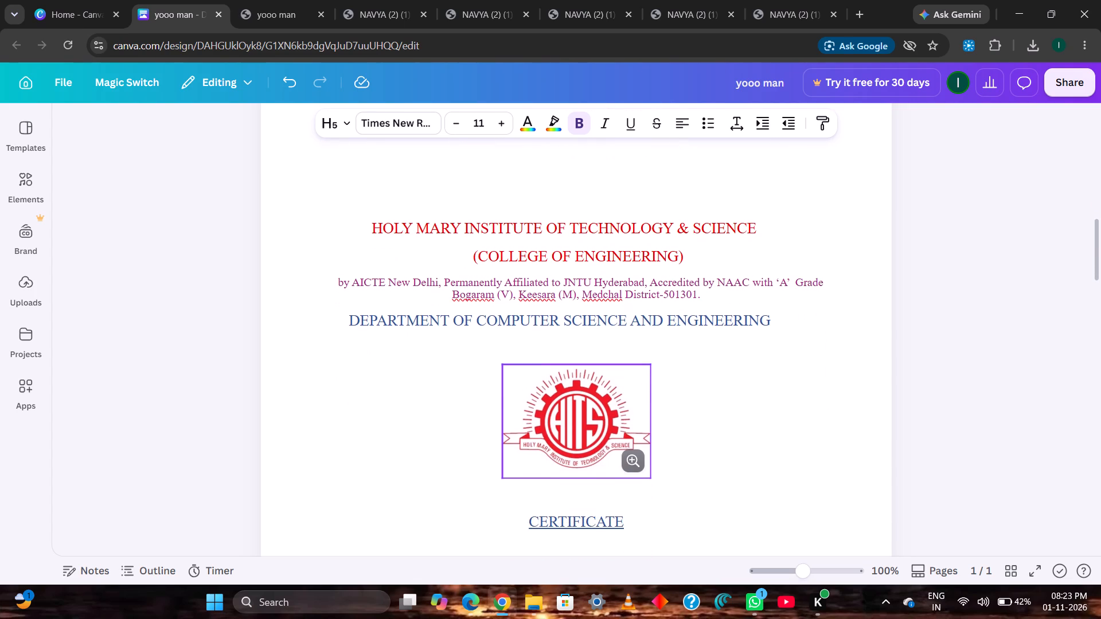
scroll(637, 493, down, 2)
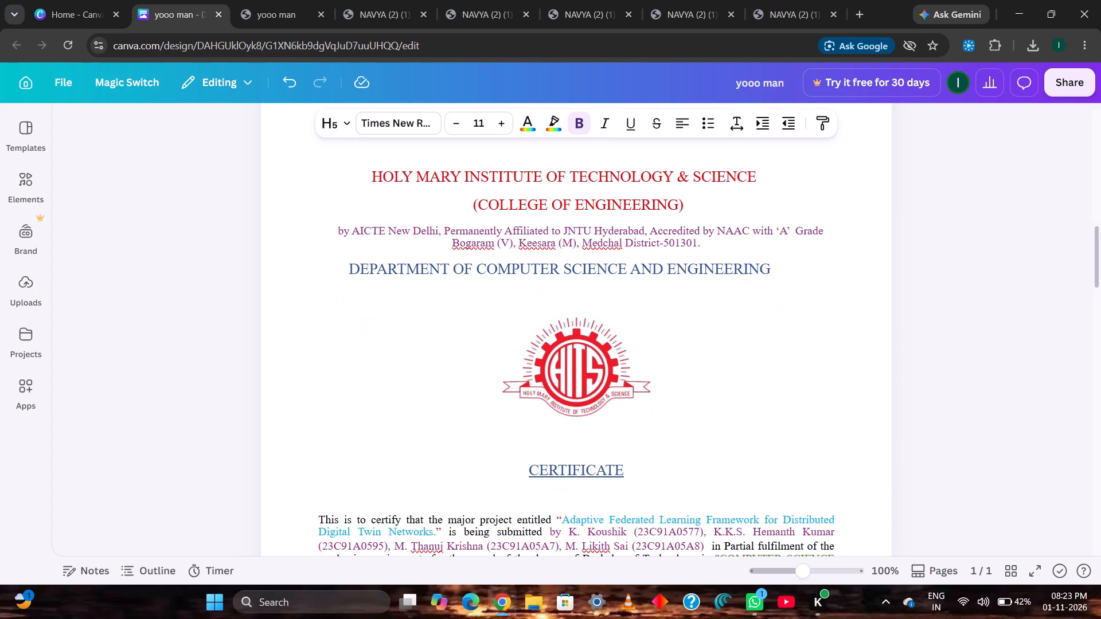
click(1077, 93)
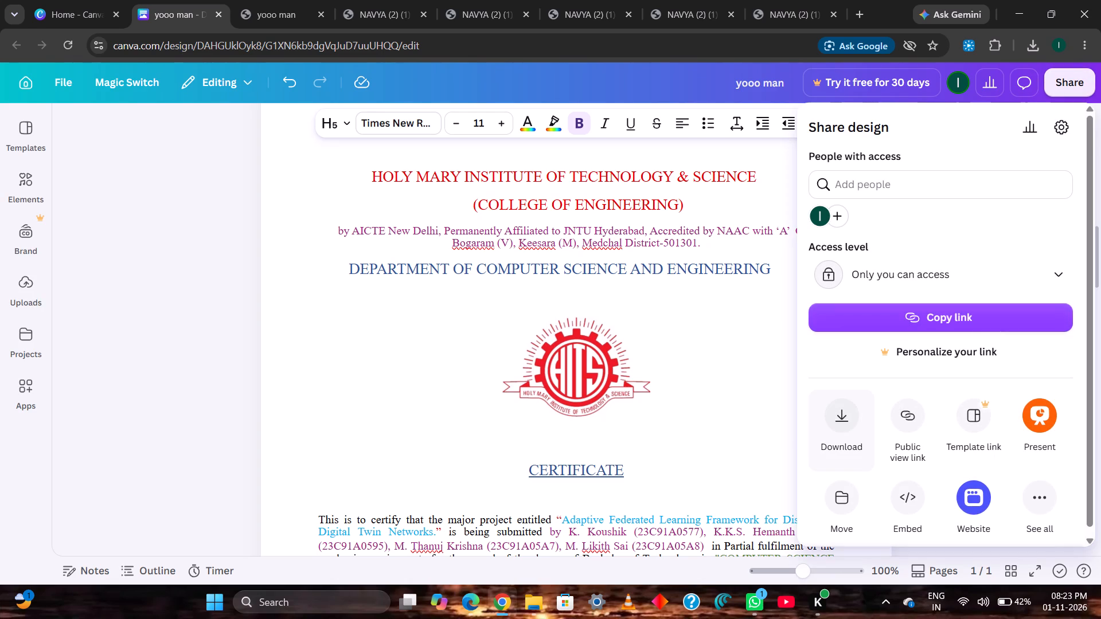
click(847, 424)
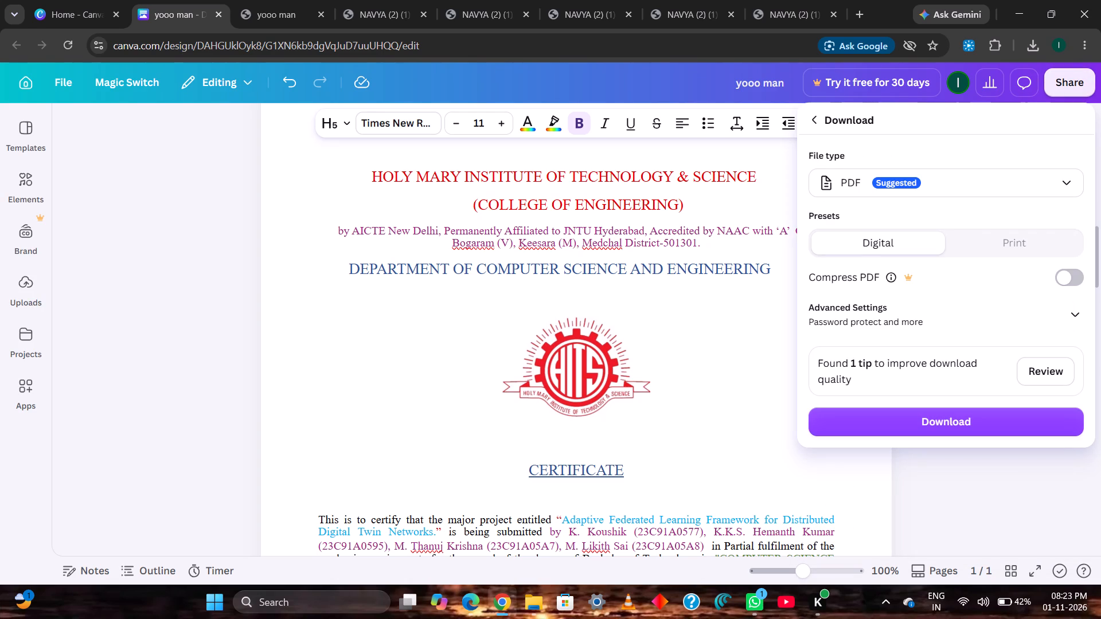
Switch to File Explorer and delete the earlier "yooo man" PDF from the Downloads folder.
click(538, 604)
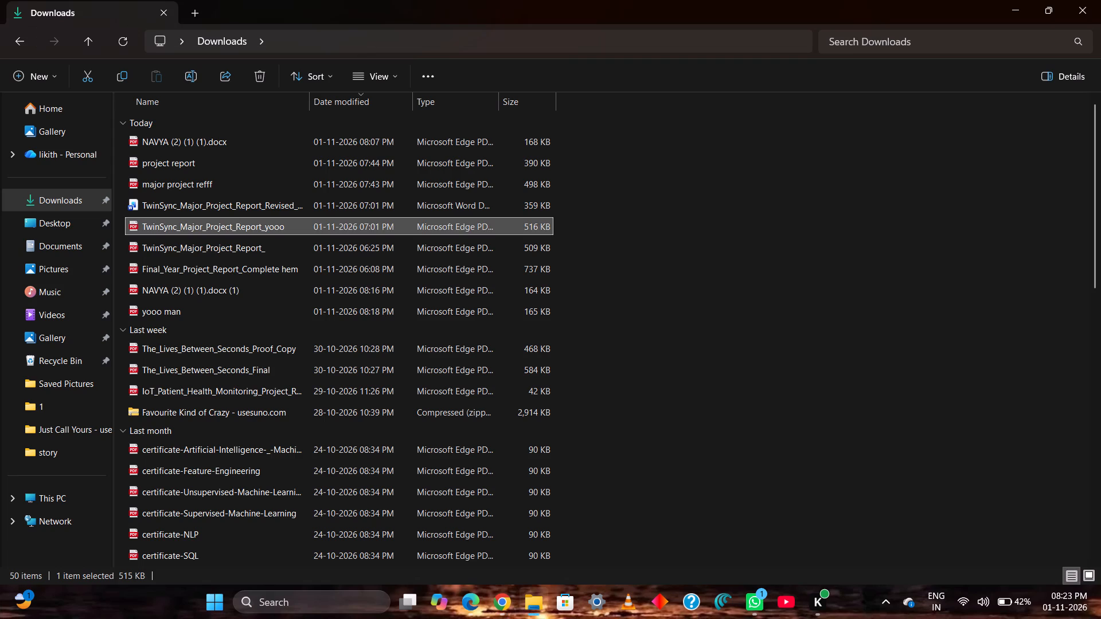
key(ctrl+r)
click(256, 141)
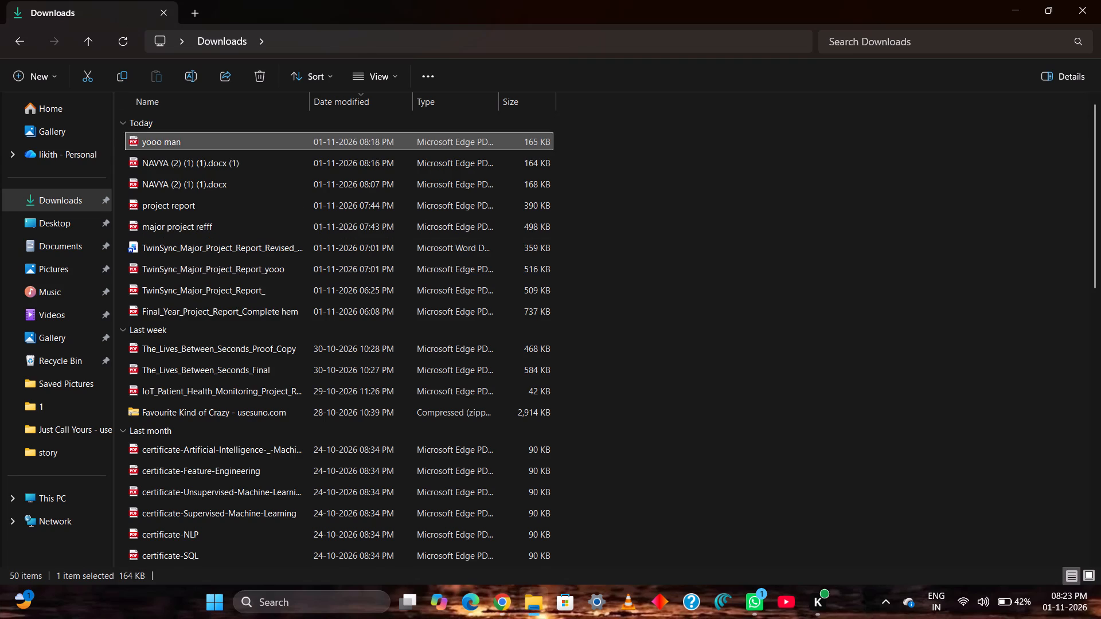
click(265, 79)
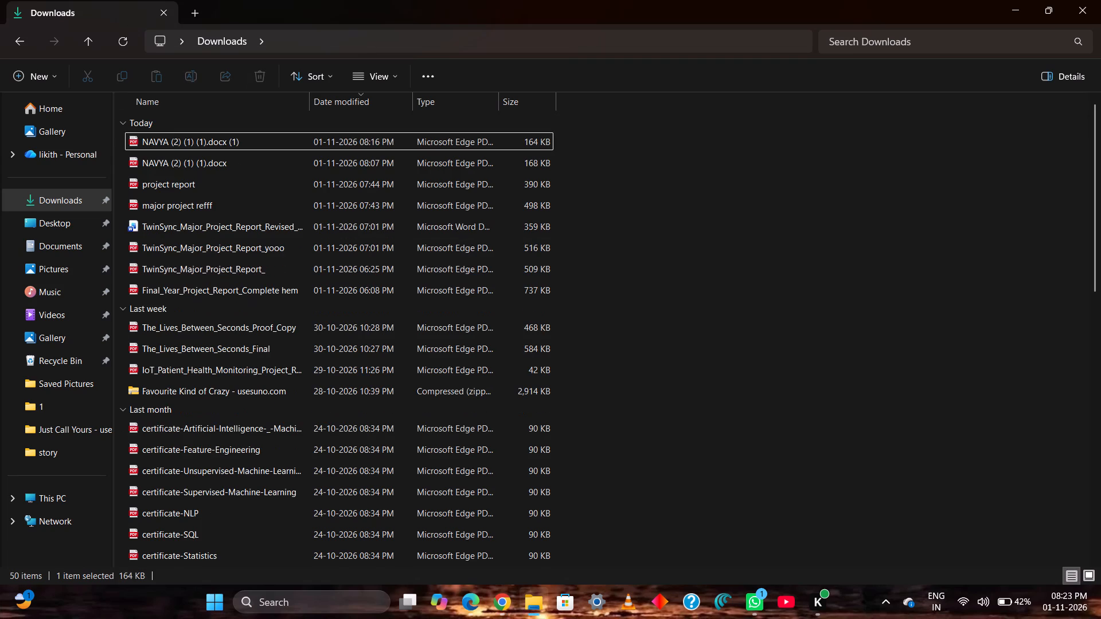
Open the "NAVYA (2) (1) (1).docx" PDF from Downloads, examine its cover page and close it.
click(241, 142)
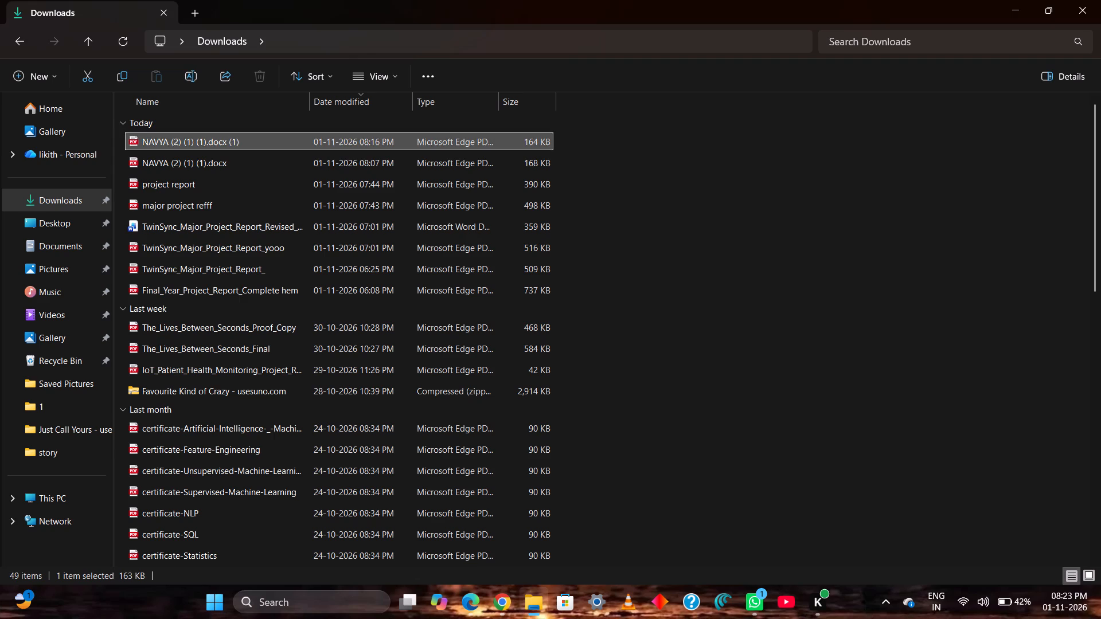
double_click(232, 159)
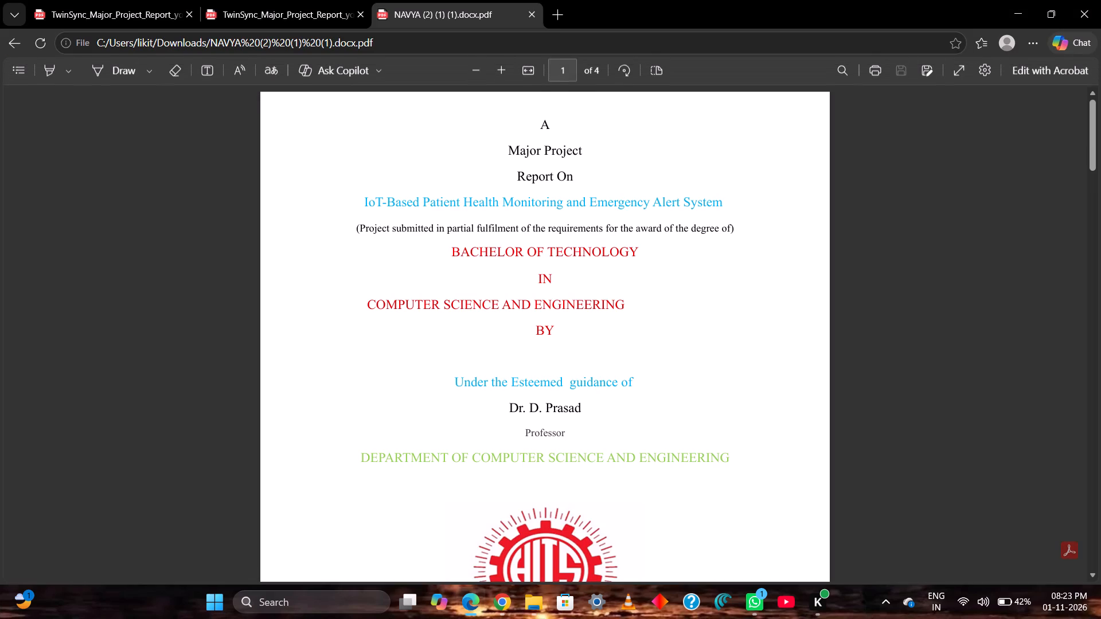
scroll(826, 276, down, 3)
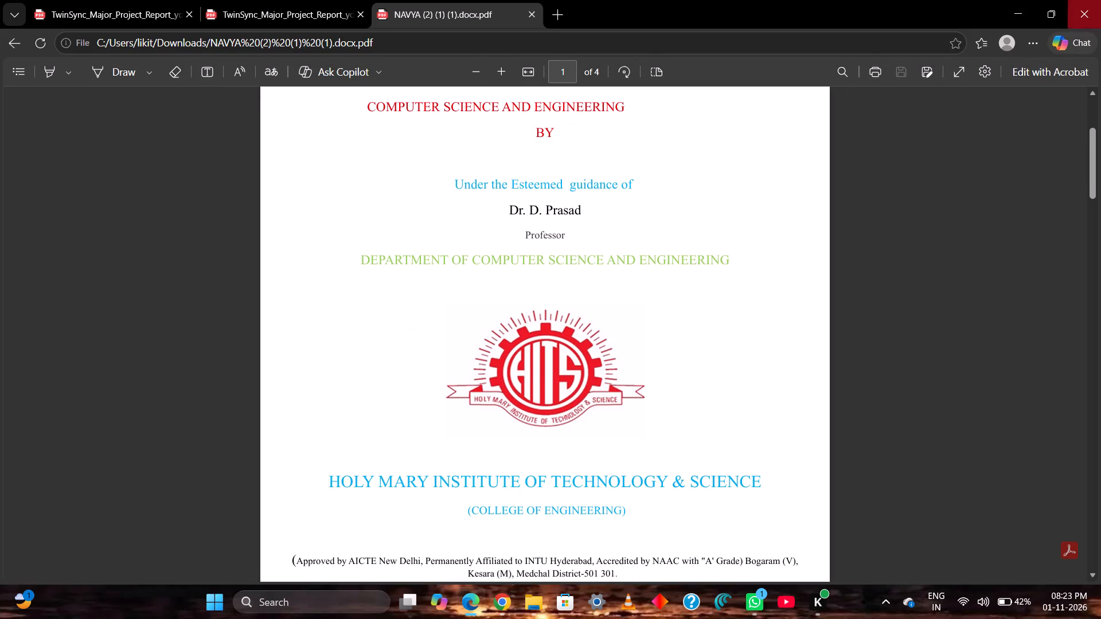
click(1100, 0)
Open the "NAVYA (2) (1) (1).docx (1)" PDF from Downloads, examine its cover and certificate pages and close it.
double_click(395, 146)
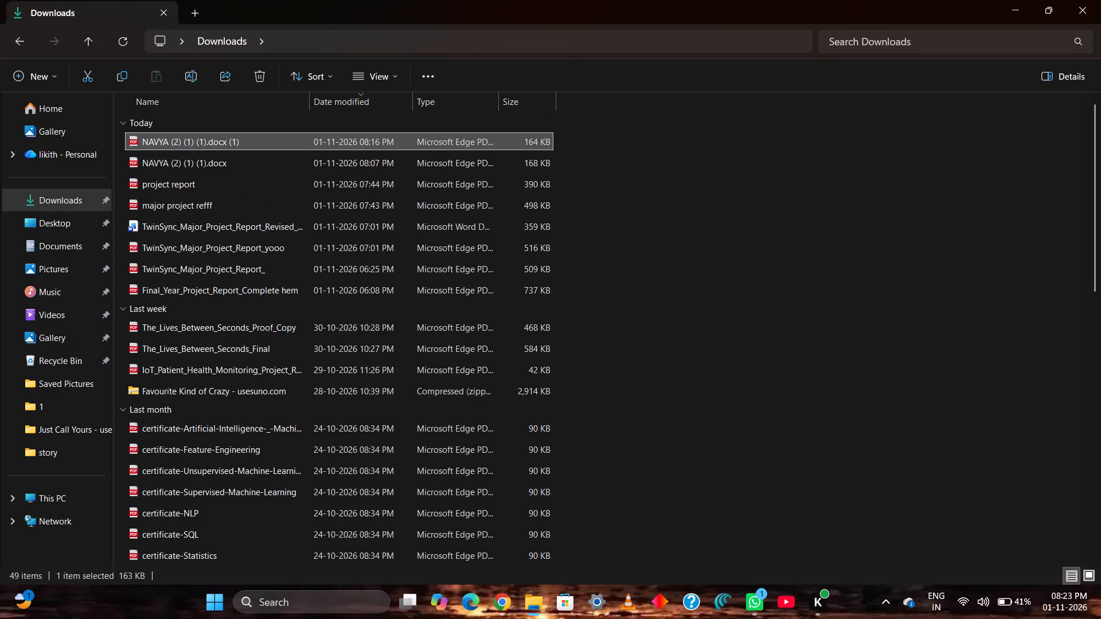
scroll(320, 273, down, 9)
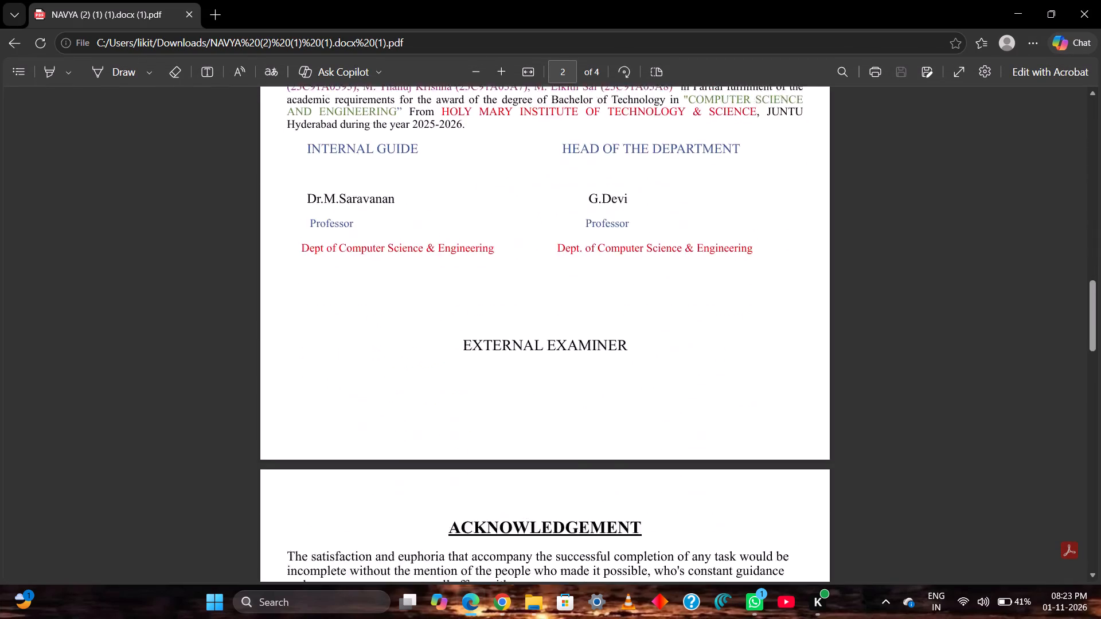
scroll(320, 273, up, 5)
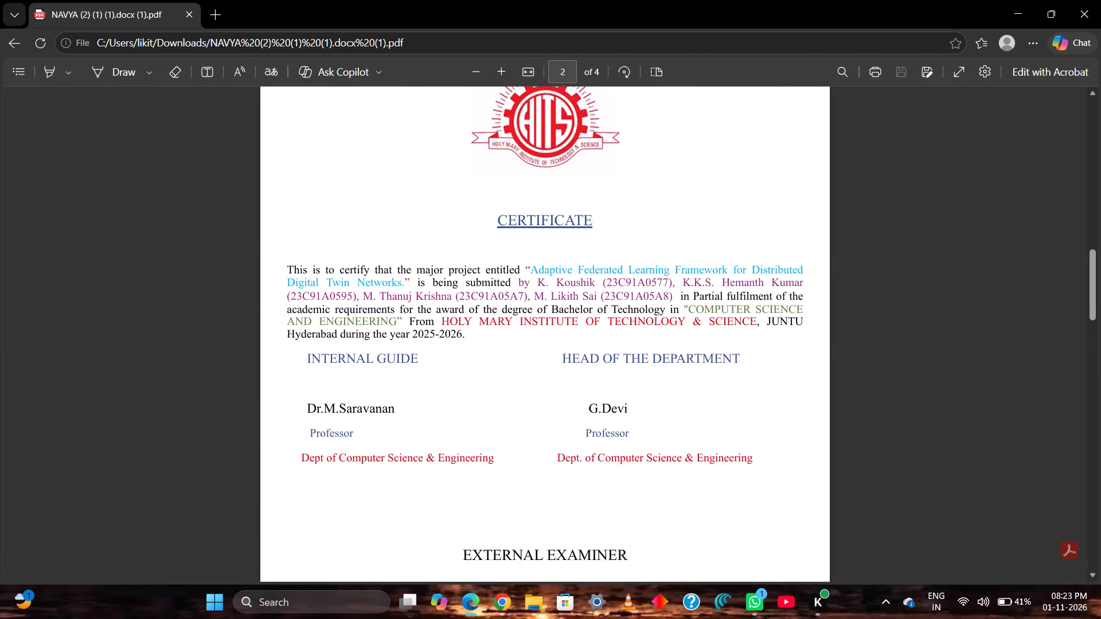
scroll(320, 273, up, 6)
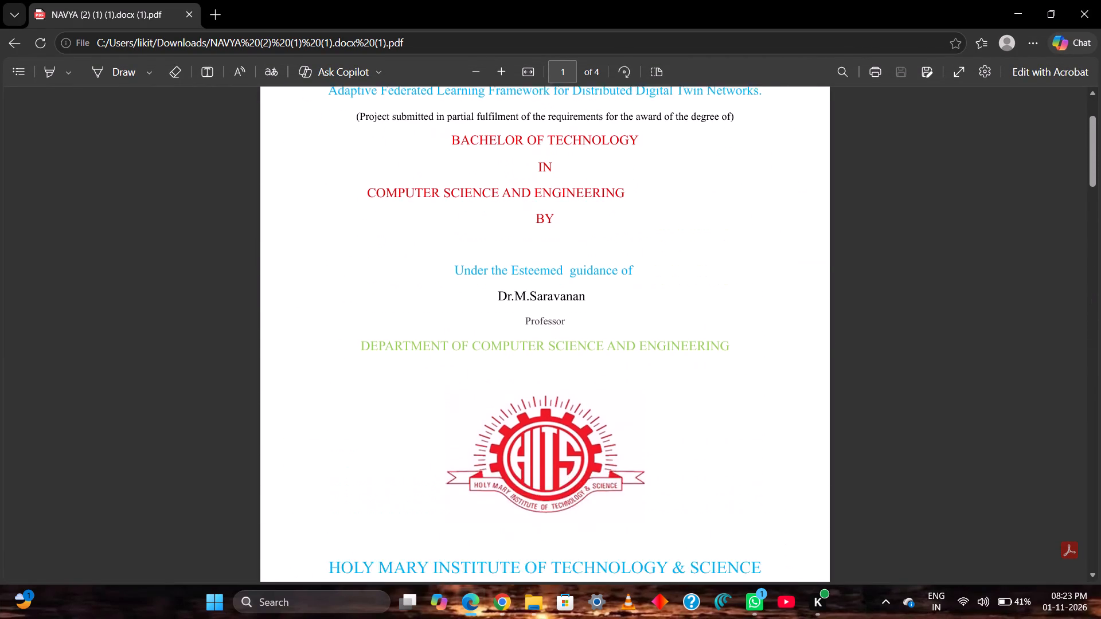
click(1086, 0)
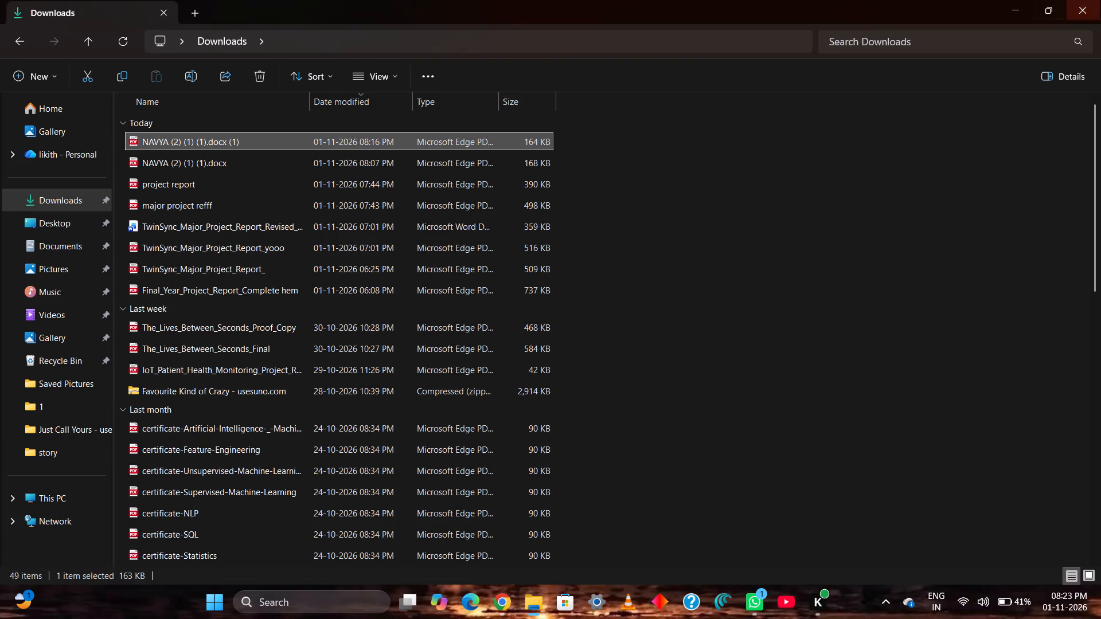
Return to the "yooo man" report in Canva and download it as a standard PDF.
click(1023, 0)
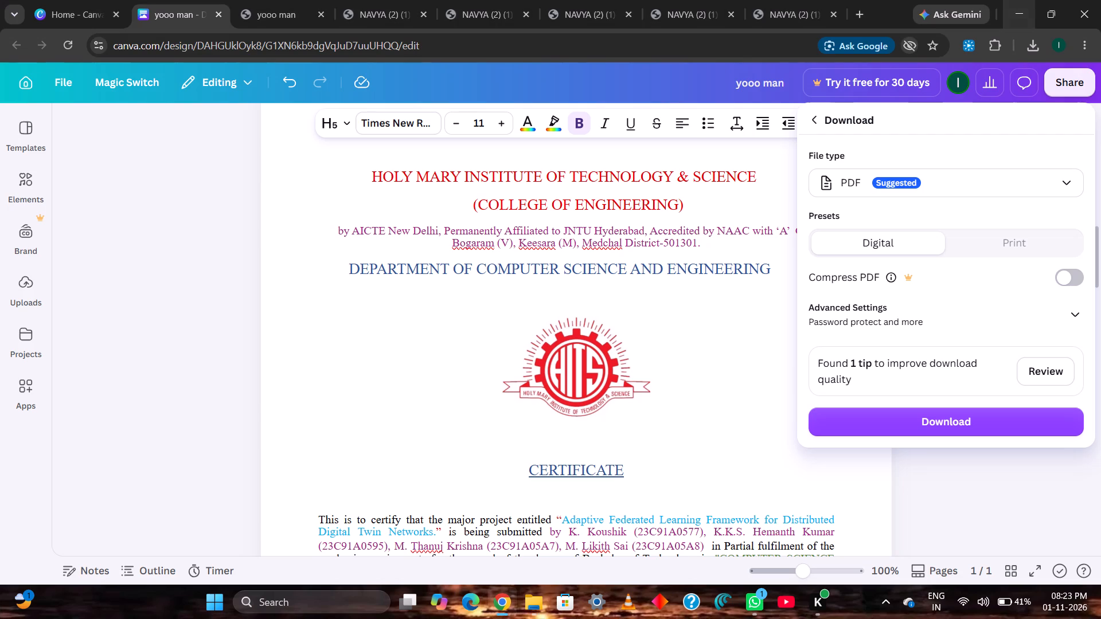
click(865, 426)
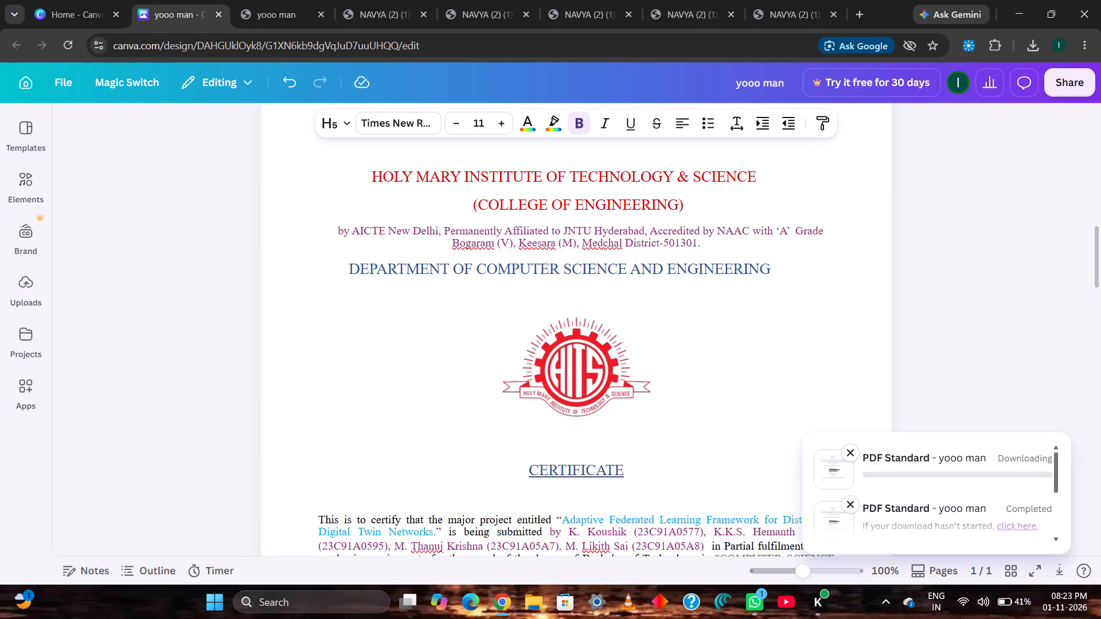
scroll(729, 363, down, 7)
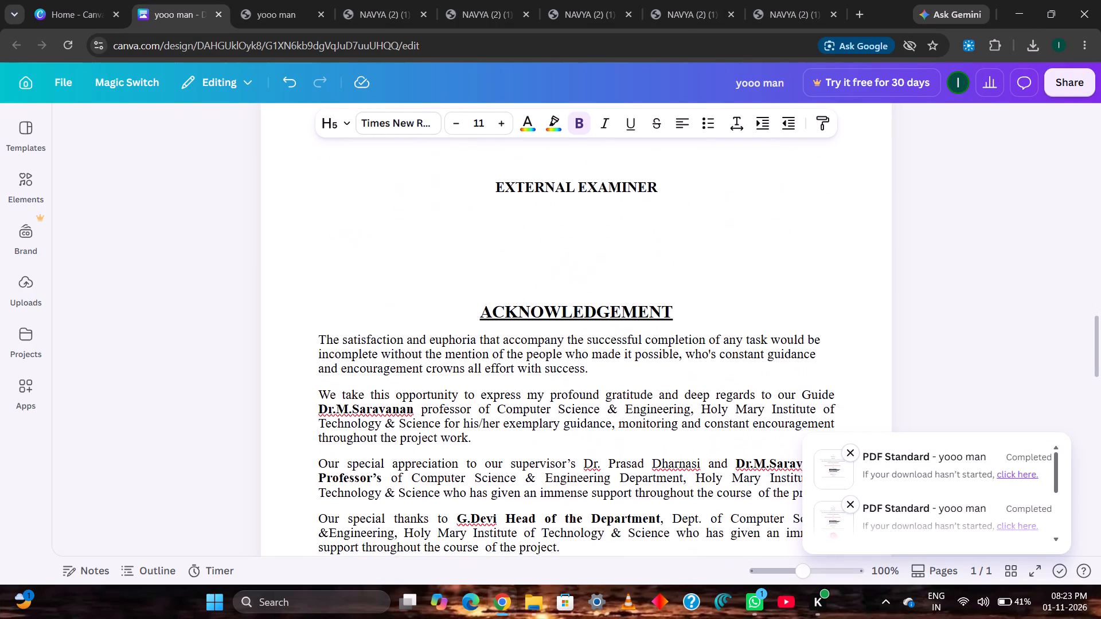
scroll(729, 363, down, 1)
Open the downloaded "yooo man" PDF and examine its cover, certificate, acknowledgement and final pages.
click(901, 89)
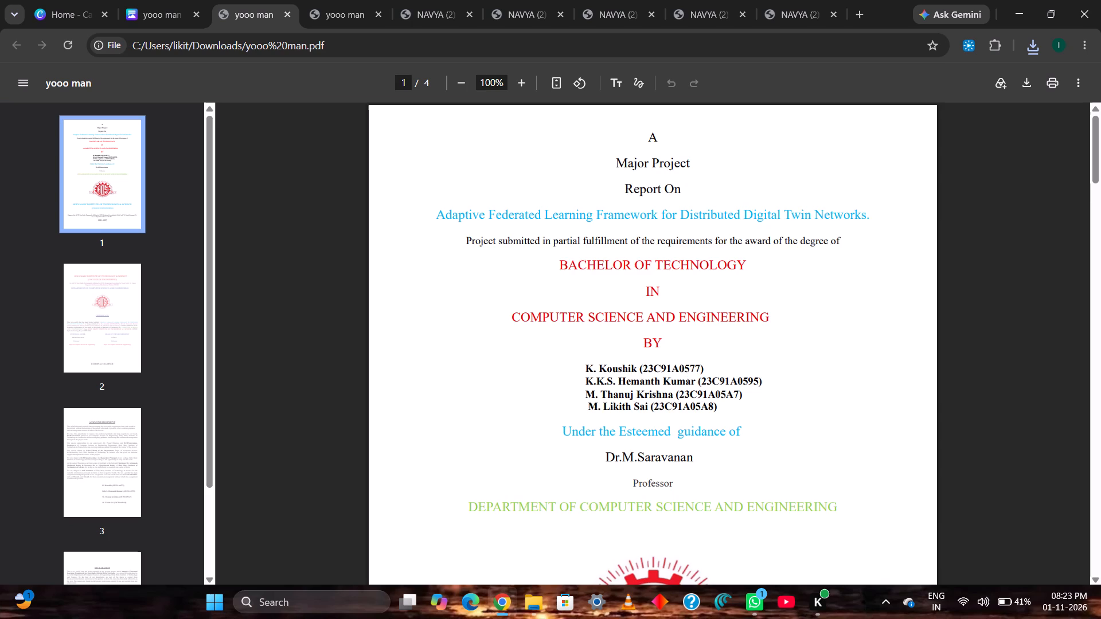
scroll(472, 273, down, 4)
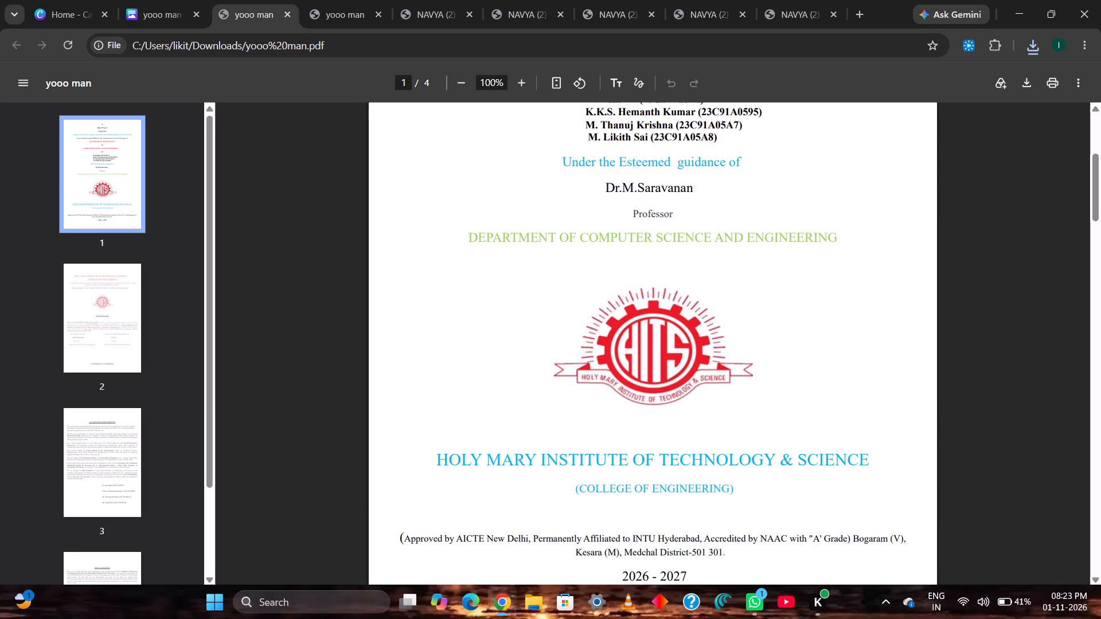
scroll(472, 273, down, 5)
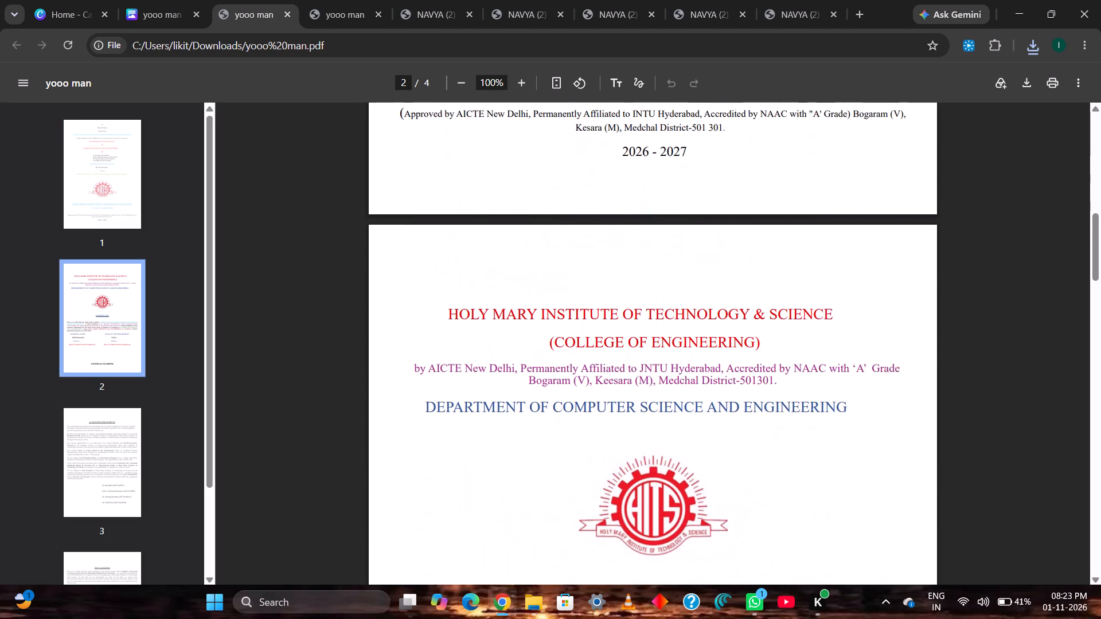
scroll(472, 273, down, 3)
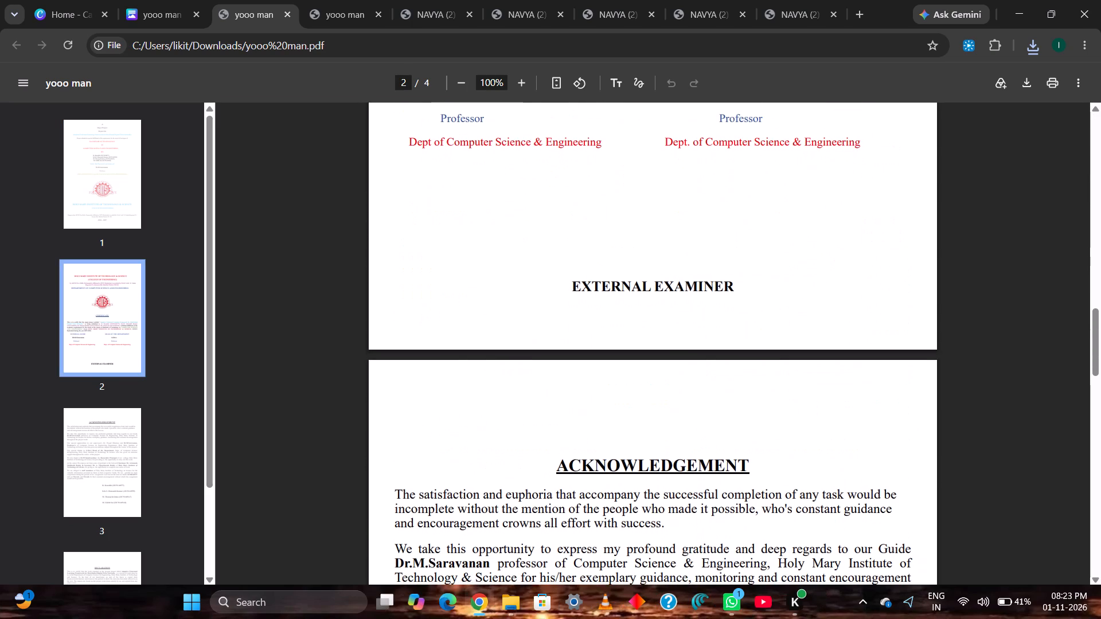
scroll(472, 273, down, 2)
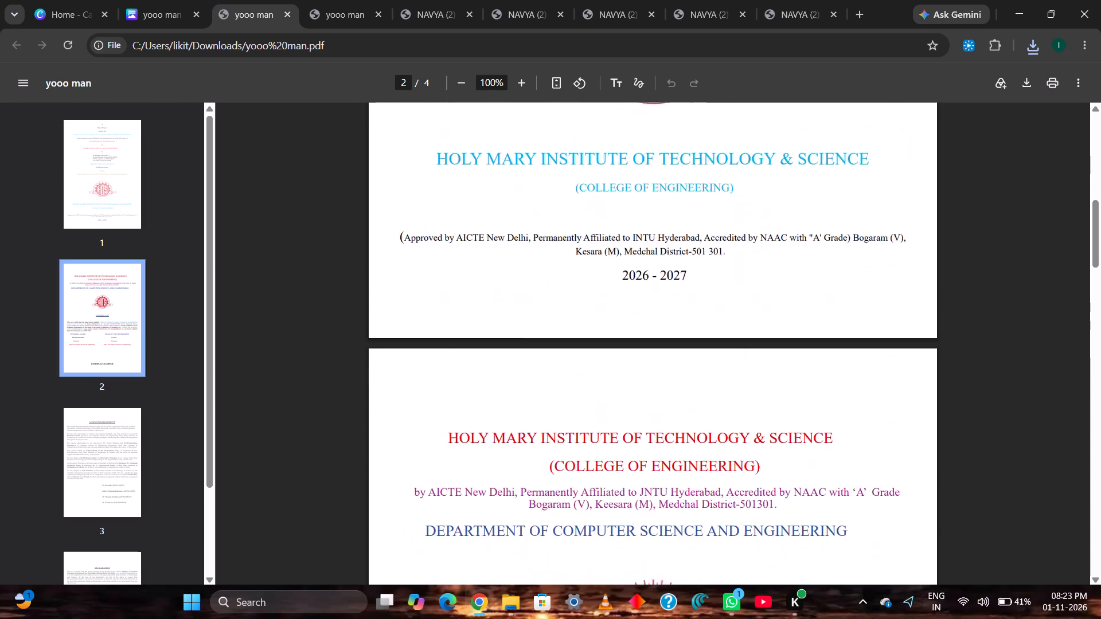
scroll(472, 273, down, 12)
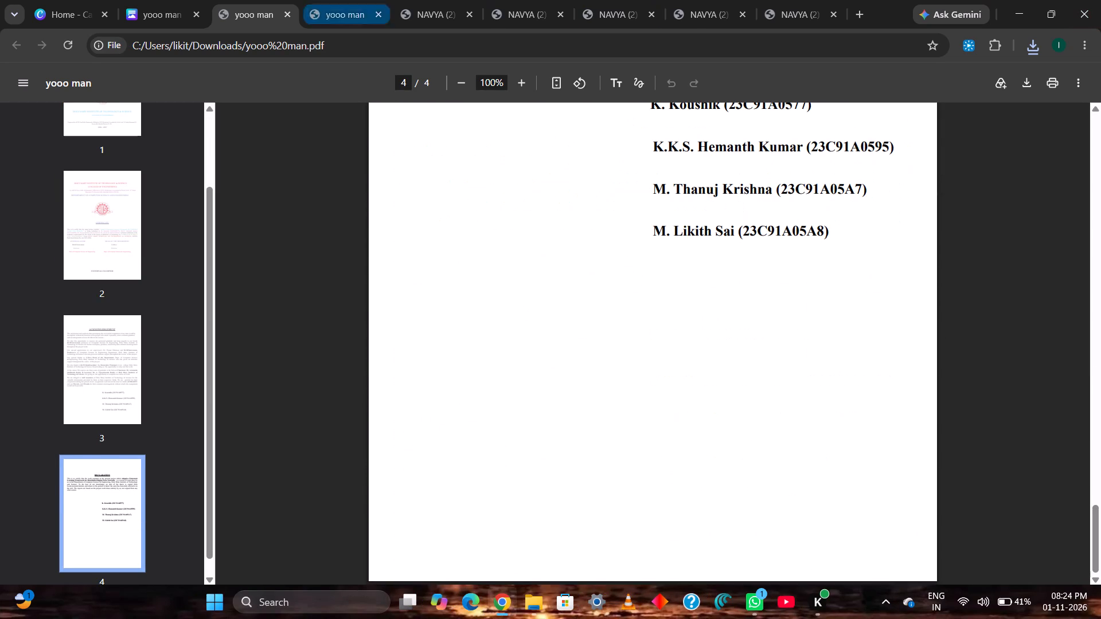
Return to the Canva report's cover and undo the design's renaming and the latest alignment edits to the first student's line.
click(181, 0)
scroll(662, 212, up, 6)
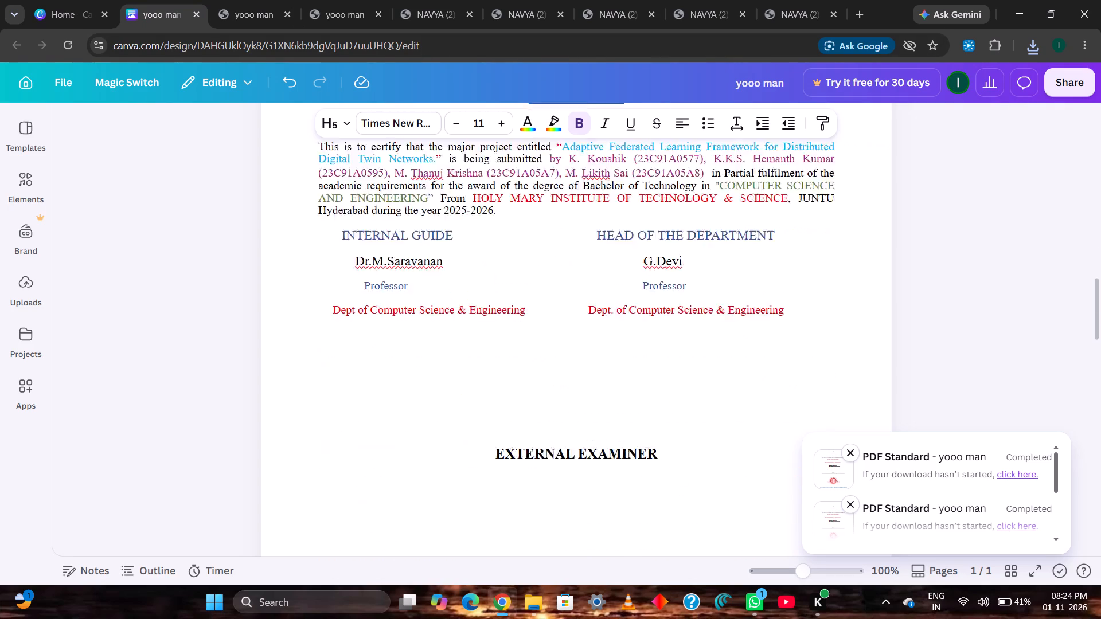
scroll(662, 212, up, 5)
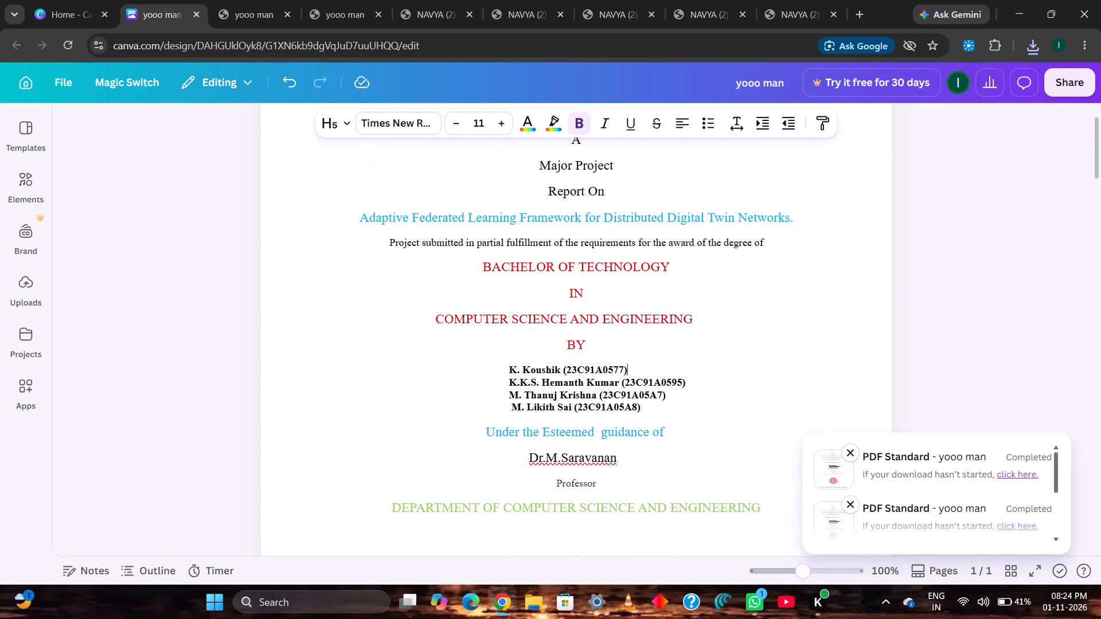
key(ctrl+z)
key(ctrl+z)
key(ctrl+z)
key(ctrl+z)
key(ctrl+z)
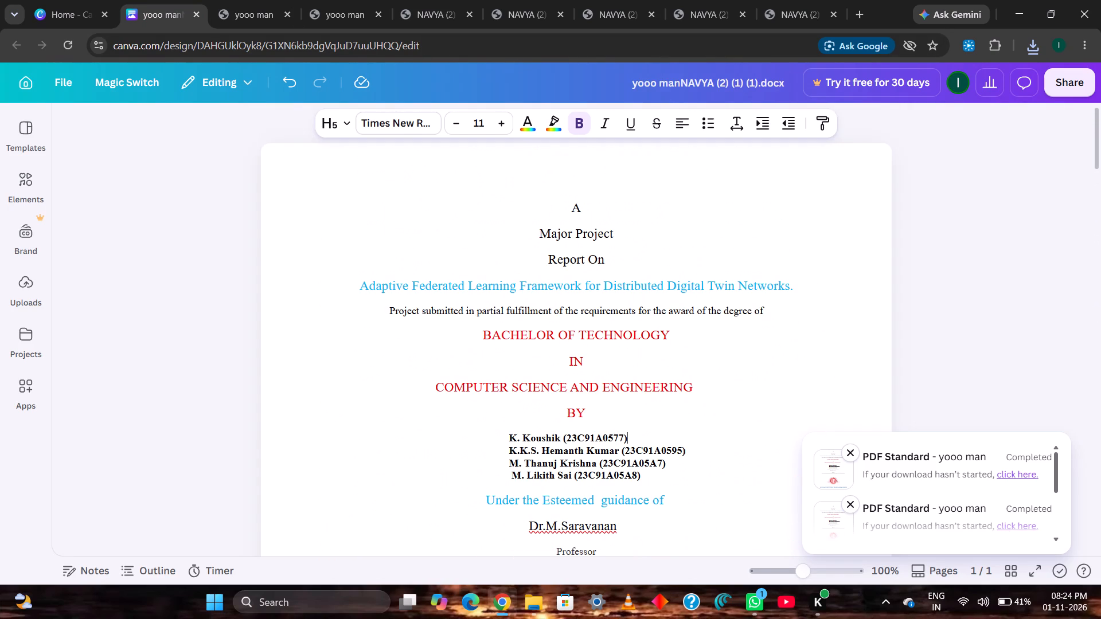
key(ctrl+z)
click(662, 212)
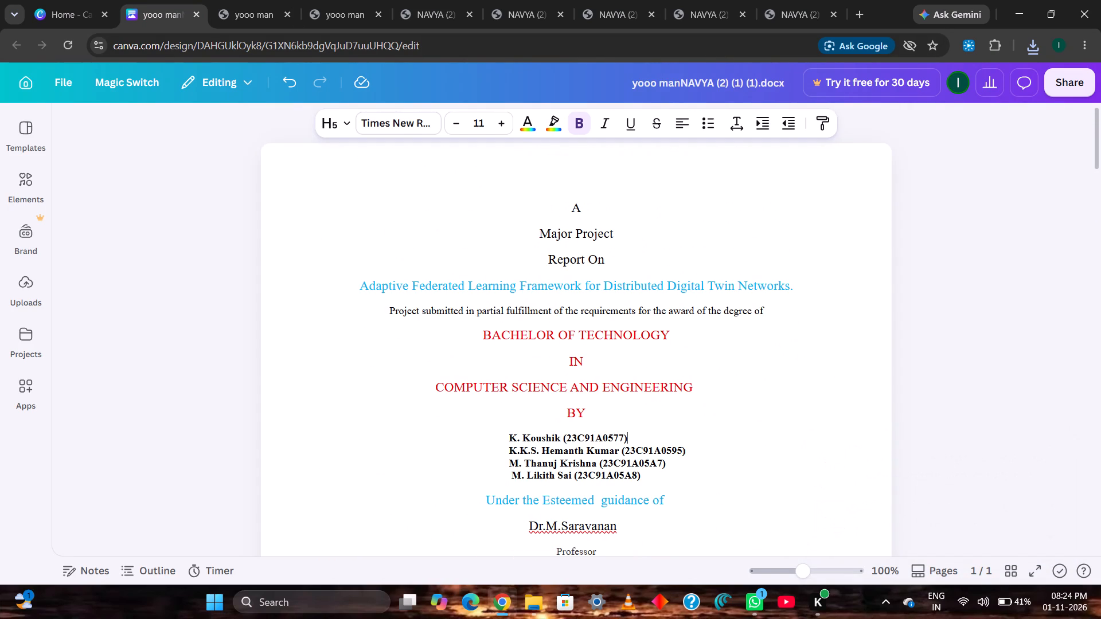
key(ctrl+z)
key(ctrl+z)
key(ctrl+z)
key(ctrl+z)
key(ctrl+z)
key(ctrl+z)
key(ctrl+z)
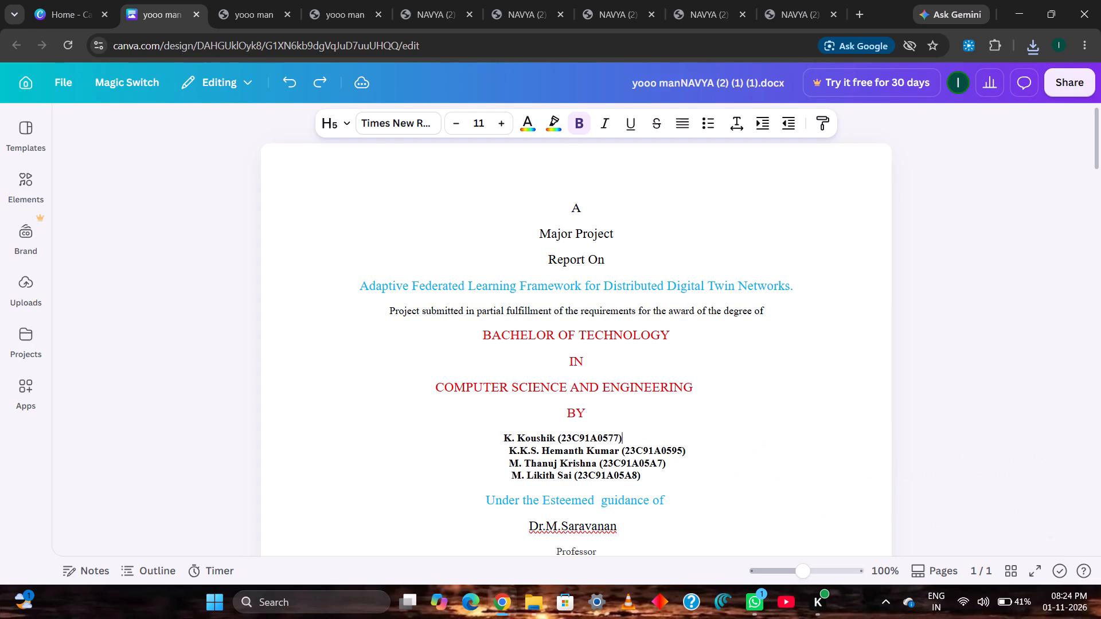
Undo the cover's student list entries below "BY" and the rewording of the project submission line.
key(ctrl+z)
key(ctrl+z)
key(ctrl+z)
key(ctrl+z)
key(ctrl+z)
key(ctrl+z)
key(ctrl+z)
key(ctrl+z)
key(ctrl+z)
key(ctrl+z)
key(ctrl+z)
key(ctrl+z)
key(ctrl+z)
key(ctrl+z)
key(ctrl+z)
key(ctrl+z)
key(ctrl+z)
key(ctrl+z)
key(ctrl+z)
key(ctrl+z)
key(ctrl+z)
key(ctrl+z)
key(ctrl+z)
key(ctrl+z)
key(ctrl+z)
key(ctrl+z)
key(ctrl+z)
key(ctrl+z)
key(ctrl+z)
key(ctrl+z)
key(ctrl+z)
key(ctrl+z)
key(ctrl+z)
key(ctrl+z)
key(ctrl+z)
key(ctrl+z)
key(ctrl+z)
key(ctrl+z)
key(ctrl+z)
key(ctrl+z)
key(ctrl+z)
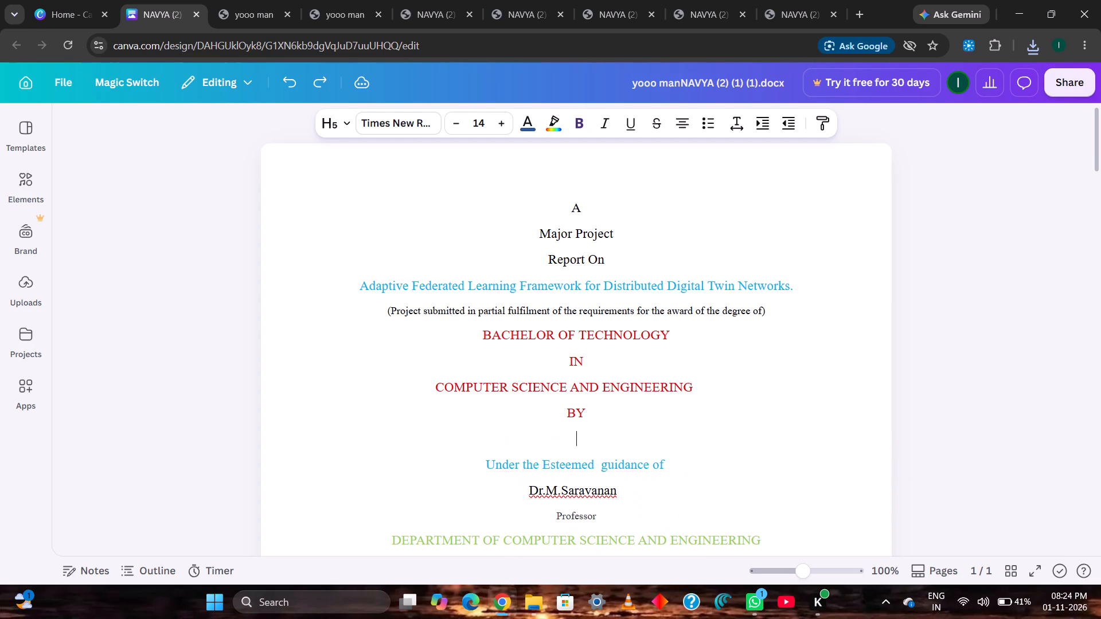
Undo the repositioning of the "COMPUTER SCIENCE AND ENGINEERING" line on the cover.
key(ctrl+z)
key(ctrl+z)
key(ctrl+z)
key(ctrl+z)
key(ctrl+z)
key(ctrl+z)
key(ctrl+z)
key(ctrl+z)
key(ctrl+z)
key(ctrl+z)
key(ctrl+z)
key(ctrl+z)
key(ctrl+z)
key(ctrl+z)
key(ctrl+z)
key(ctrl+z)
key(ctrl+z)
key(ctrl+z)
key(ctrl+z)
key(ctrl+z)
key(ctrl+z)
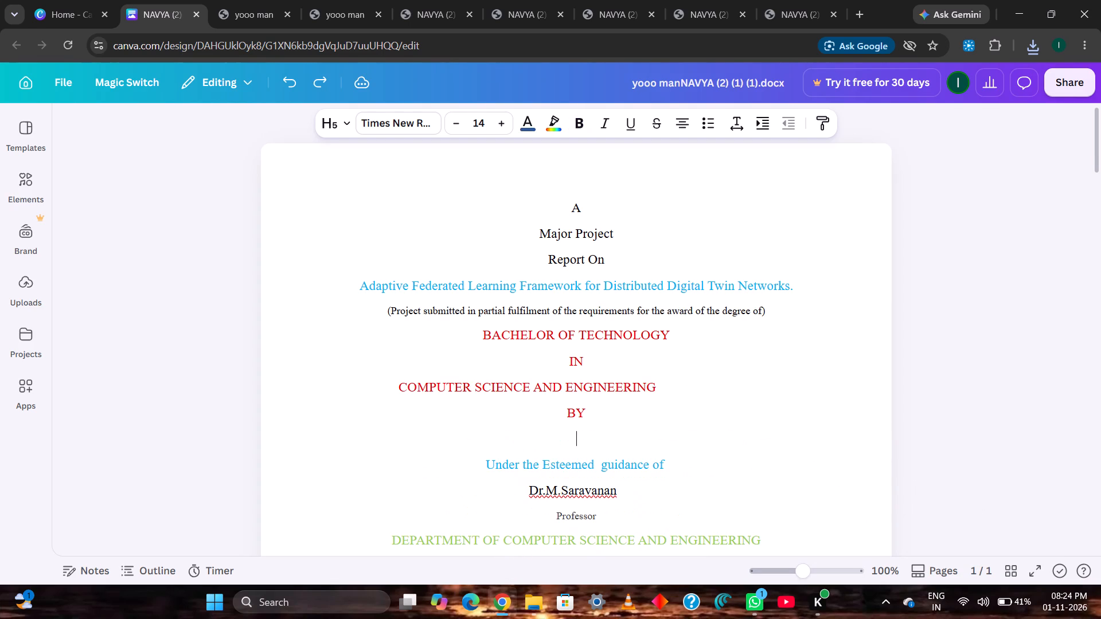
Undo the cover's guide name change and the replacement of the project title with the digital twin title.
key(ctrl+z)
key(ctrl+z)
key(ctrl+z)
key(ctrl+z)
key(ctrl+z)
key(ctrl+z)
key(ctrl+z)
key(ctrl+z)
key(ctrl+z)
key(ctrl+z)
key(ctrl+z)
key(ctrl+z)
key(ctrl+z)
key(ctrl+z)
key(ctrl+z)
key(ctrl+z)
key(ctrl+z)
key(ctrl+z)
key(ctrl+z)
key(ctrl+z)
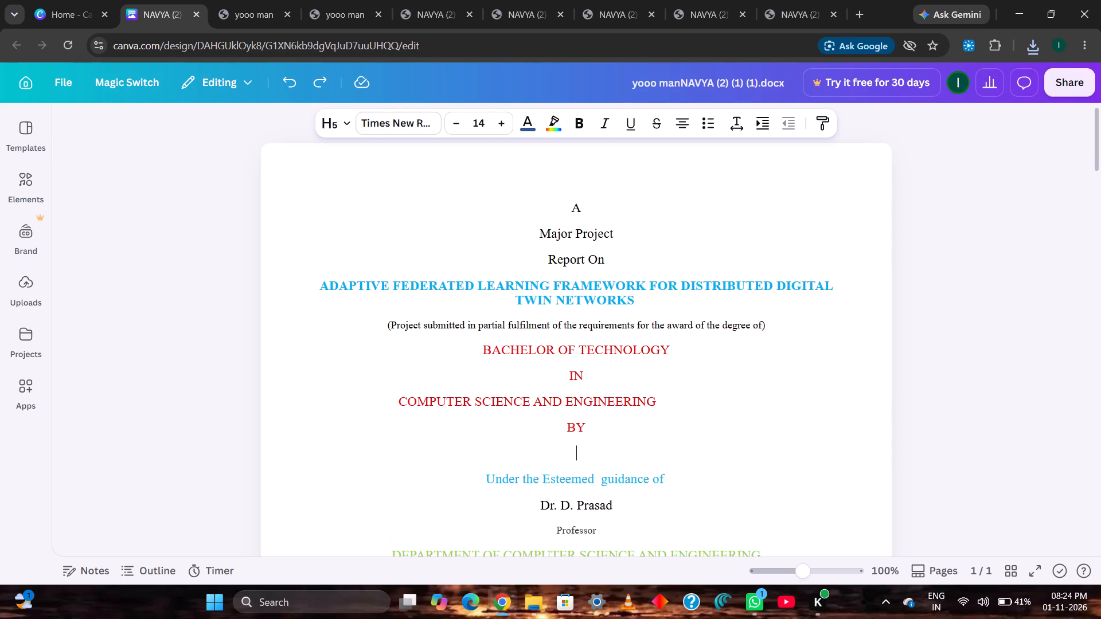
key(ctrl+z)
key(ctrl+z)
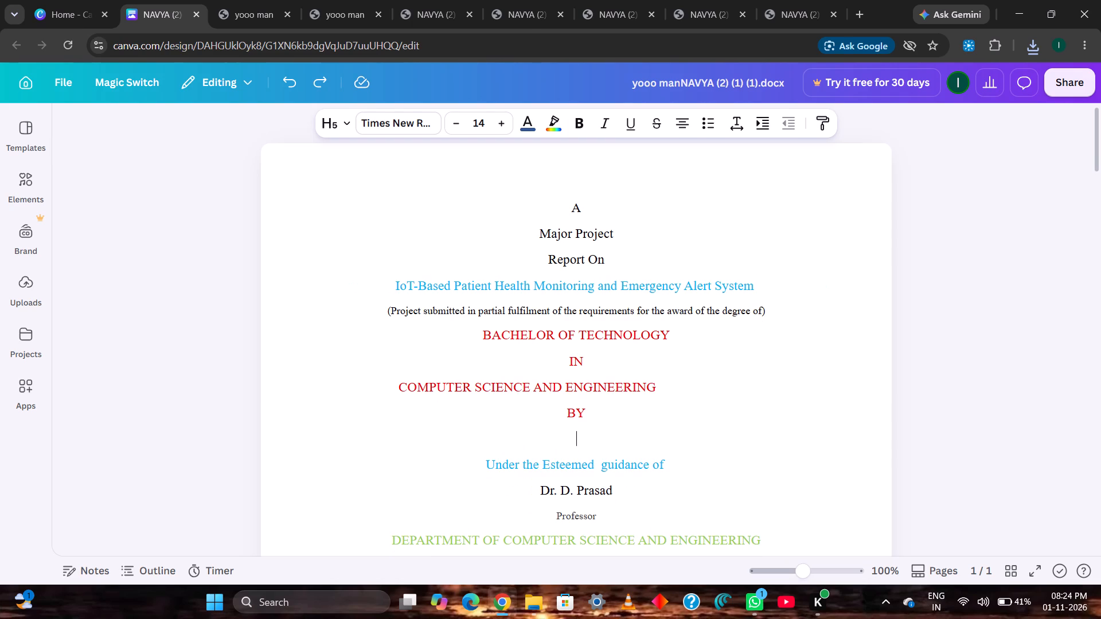
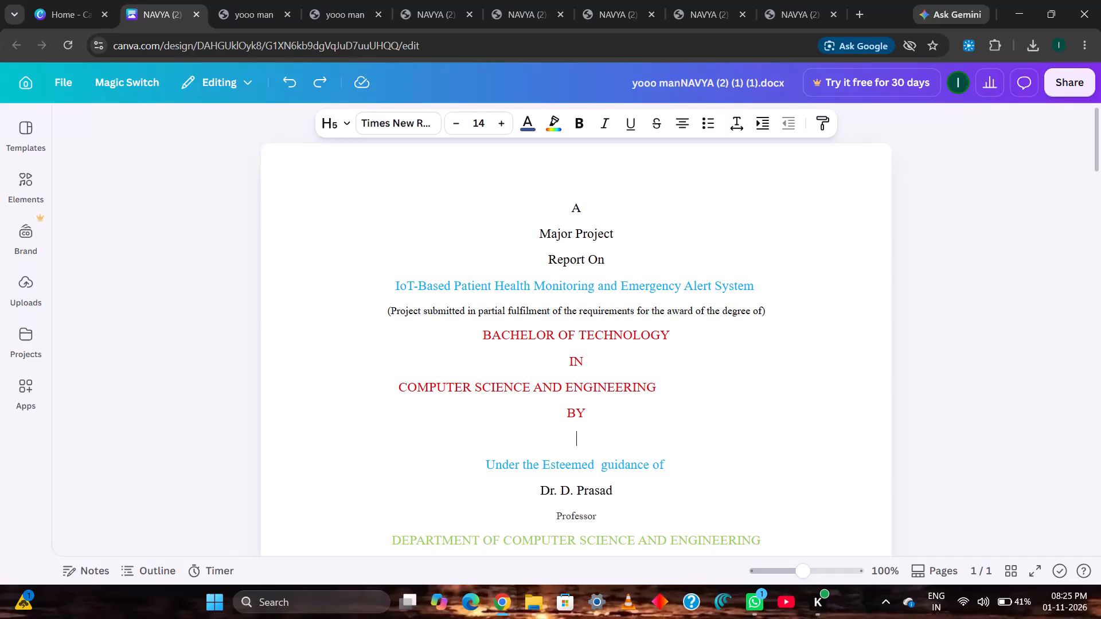
Shift the cover's "COMPUTER SCIENCE AND ENGINEERING" line below "IN" rightward with leading spaces to centre it.
click(396, 383)
key(space)
key(space)
key(space)
key(space)
key(space)
key(space)
key(space)
key(space)
key(space)
key(space)
key(space)
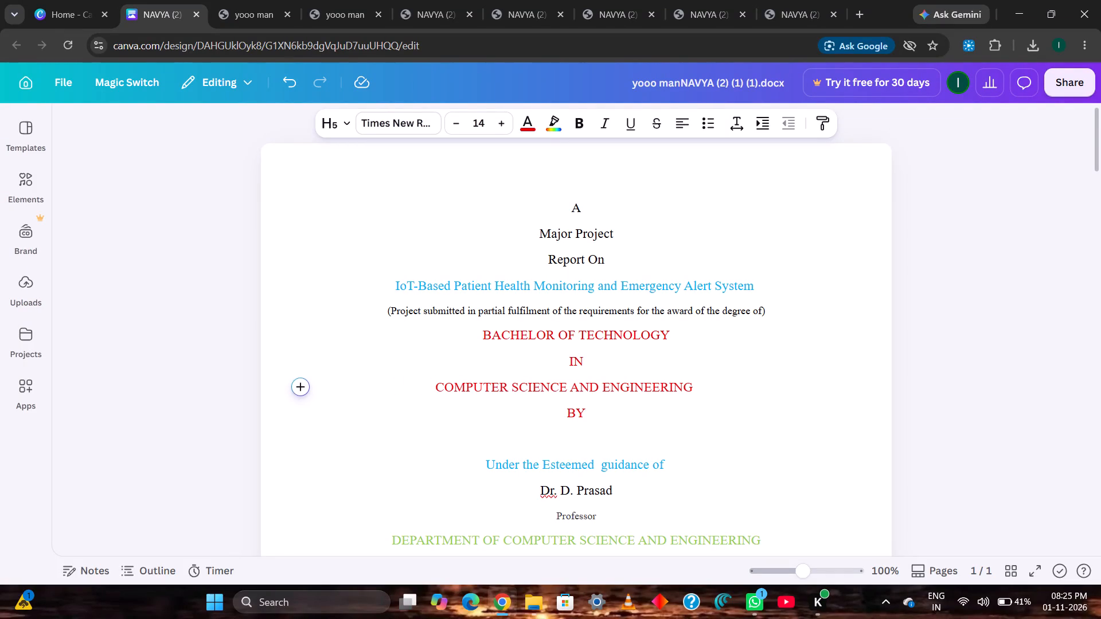
Replace the guide's name on the cover with the internal guide's name copied from the certificate page.
scroll(441, 290, down, 3)
scroll(484, 283, up, 2)
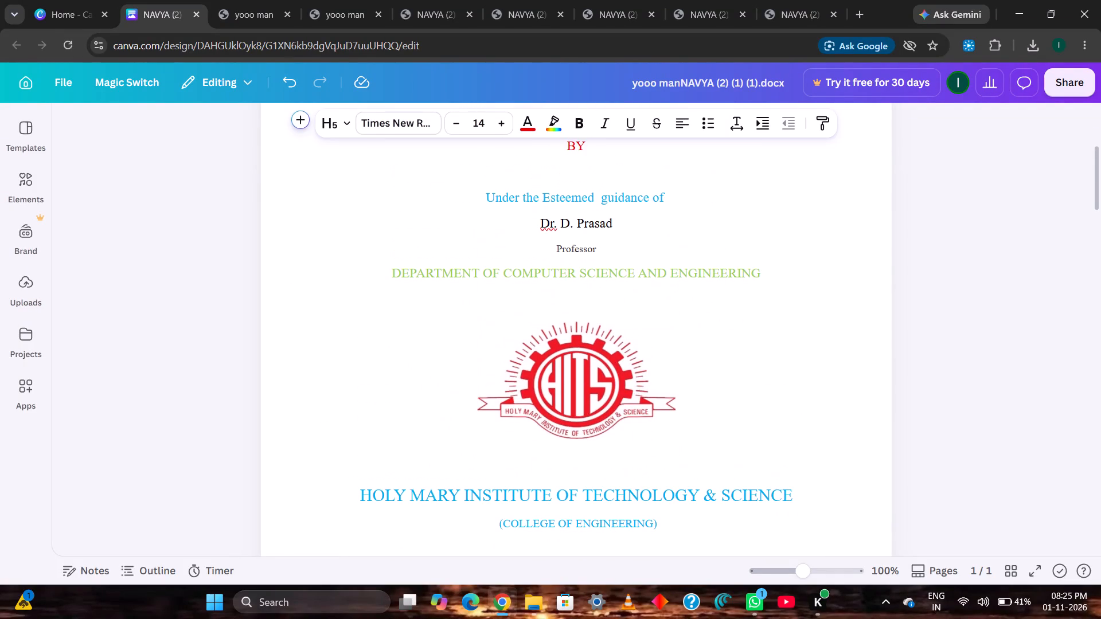
drag(619, 222, 536, 220)
key(BackSpace)
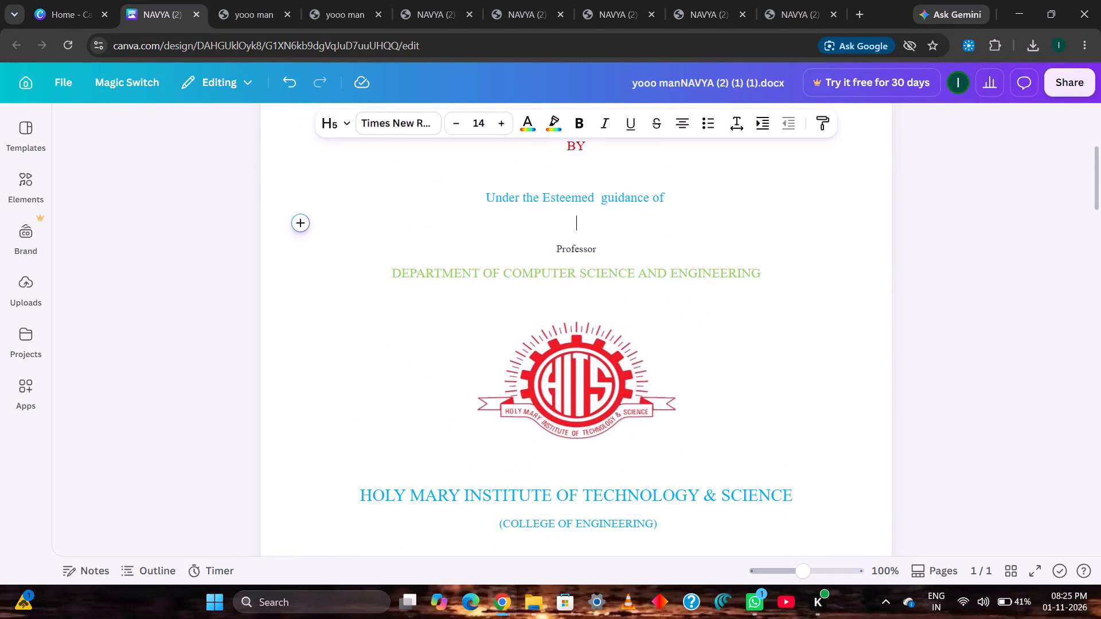
scroll(528, 389, down, 4)
click(528, 389)
scroll(528, 389, down, 4)
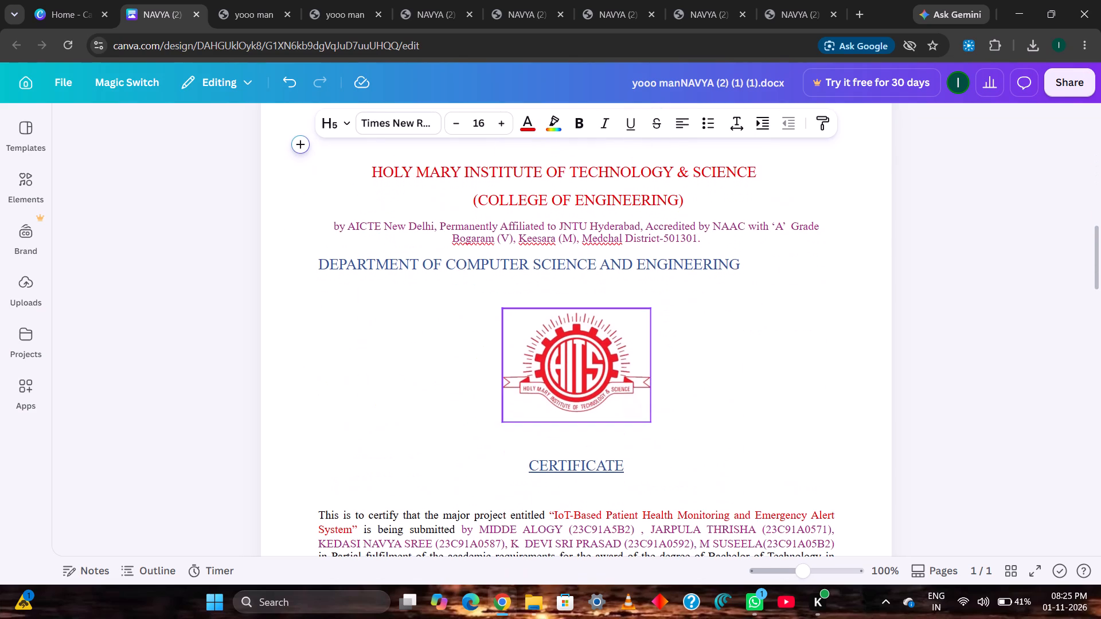
scroll(397, 451, down, 4)
drag(409, 351, 321, 348)
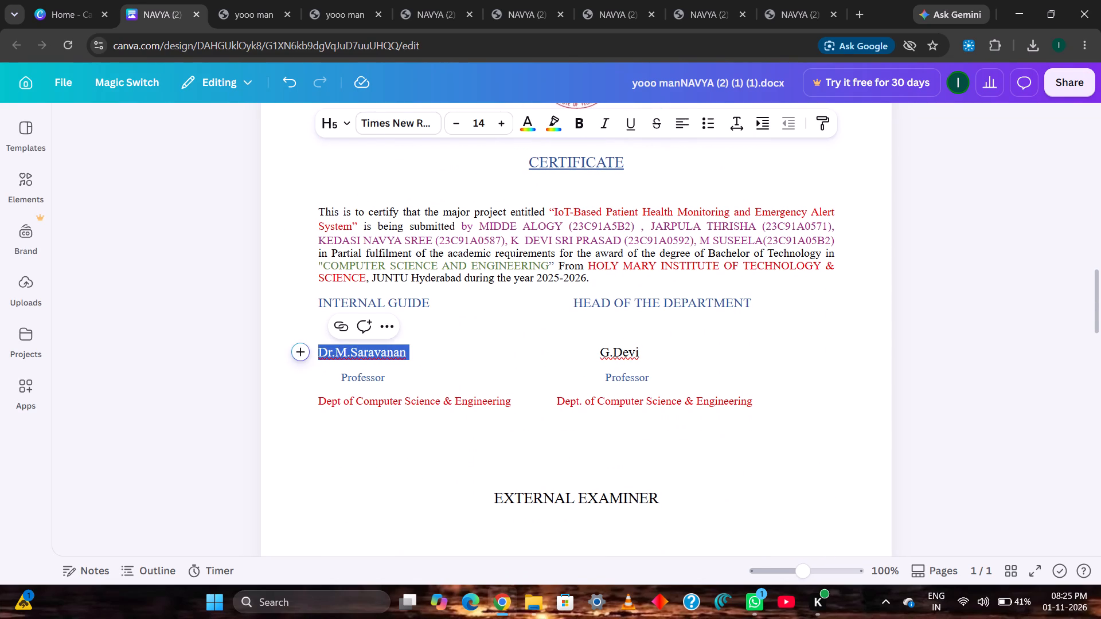
key(ctrl+c)
click(493, 314)
scroll(493, 314, up, 4)
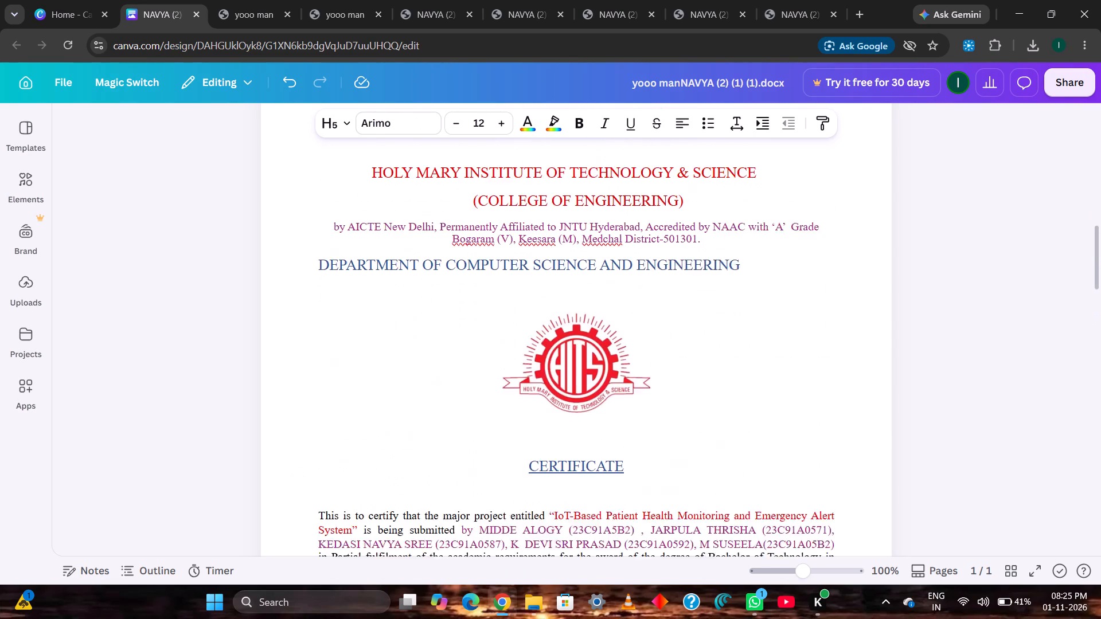
scroll(493, 314, up, 2)
scroll(563, 247, up, 1)
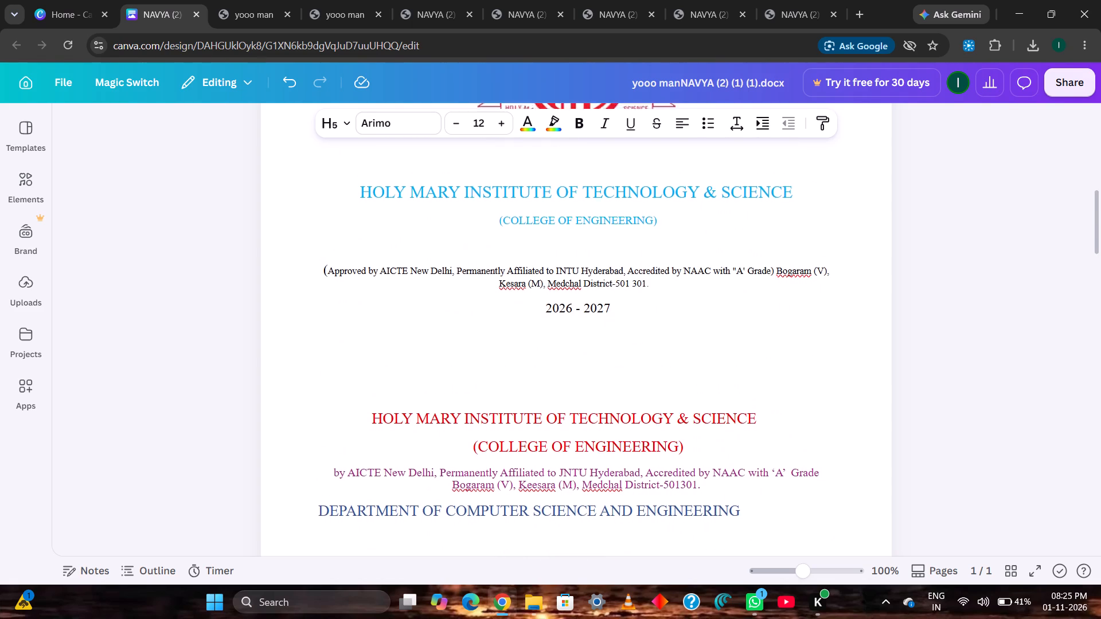
scroll(563, 247, up, 4)
click(571, 233)
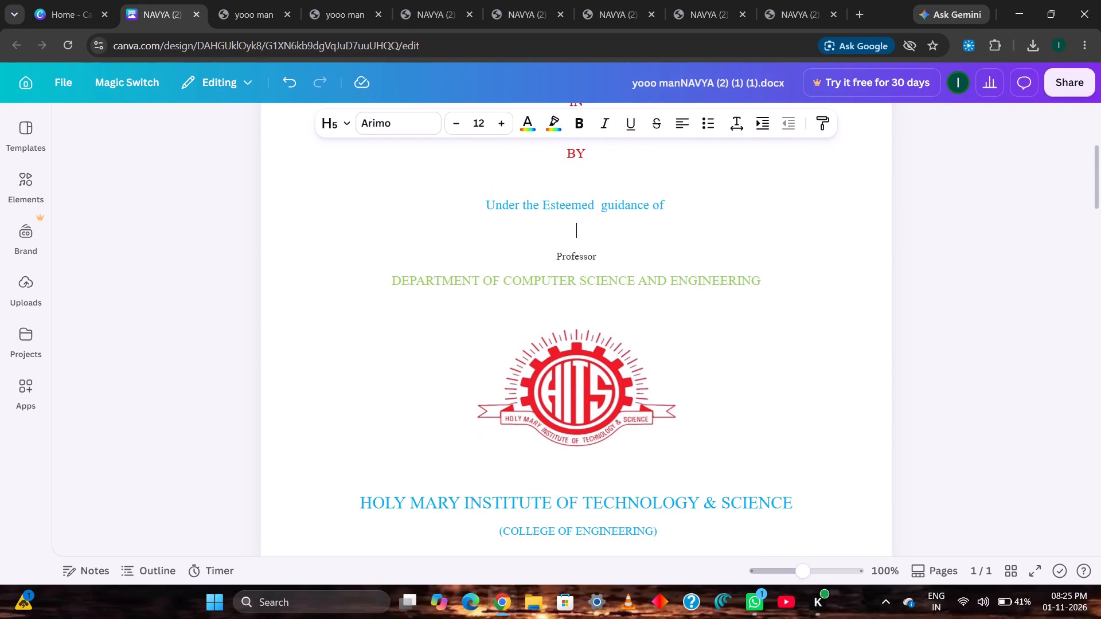
key(ctrl+v)
Indent the cover's new guide name with leading spaces so it sits centred under "Under the Esteemed guidance of".
key(Left)
key(Left)
key(Left)
key(Left)
key(Left)
key(Left)
key(Left)
key(Left)
key(Left)
key(Left)
key(Left)
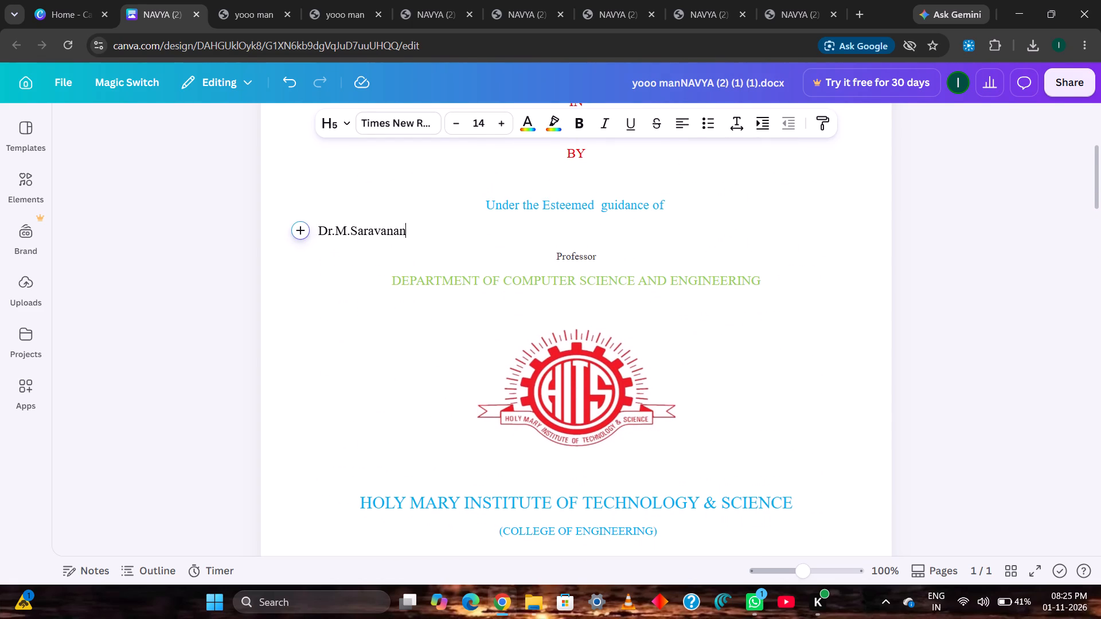
key(Left)
key(Left)
key(Left)
key(Left)
key(space)
key(space)
key(space)
key(space)
key(space)
key(space)
key(space)
key(space)
key(space)
key(space)
key(space)
key(space)
key(space)
key(space)
key(space)
key(space)
key(space)
key(space)
key(space)
key(space)
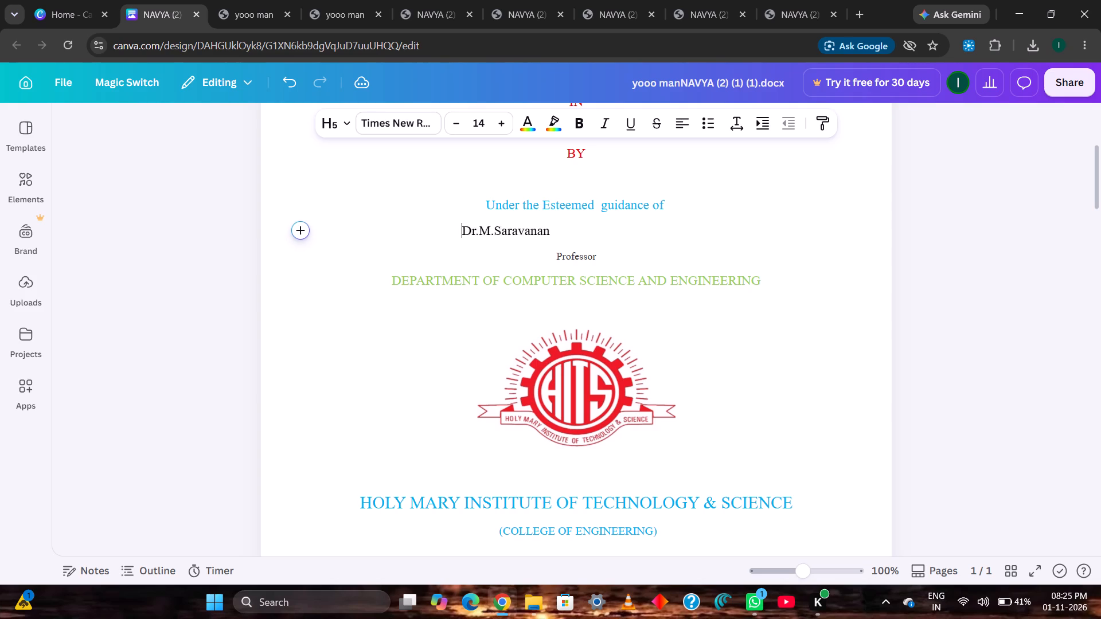
key(space)
key(space)
key(space)
key(space)
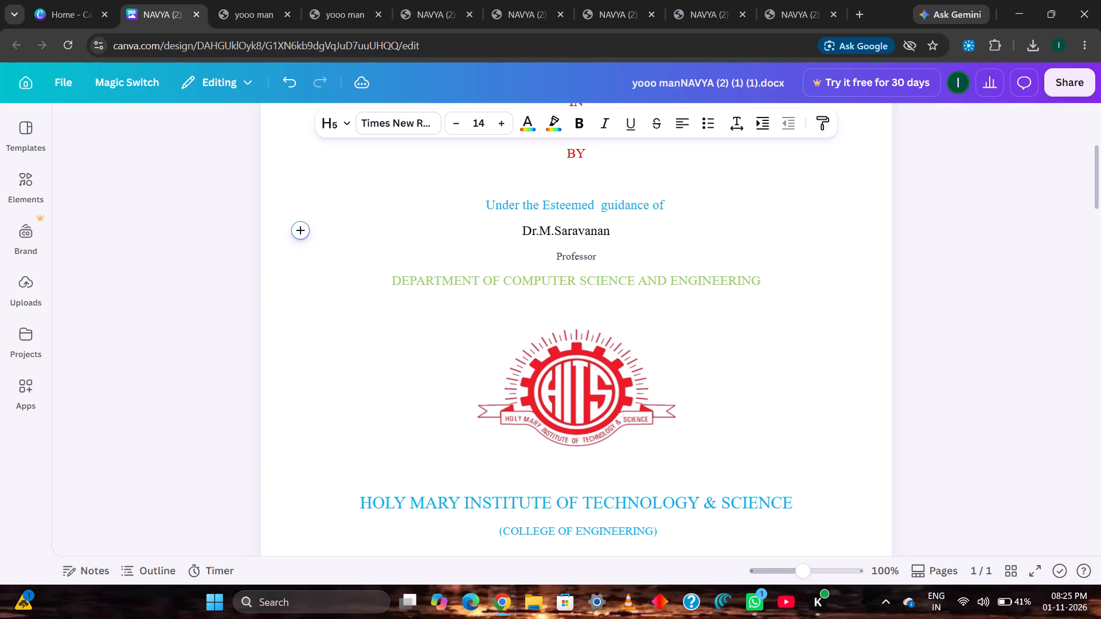
Correct "Kesara" to "Keesara" in the cover's AICTE approval and address line.
scroll(601, 374, down, 5)
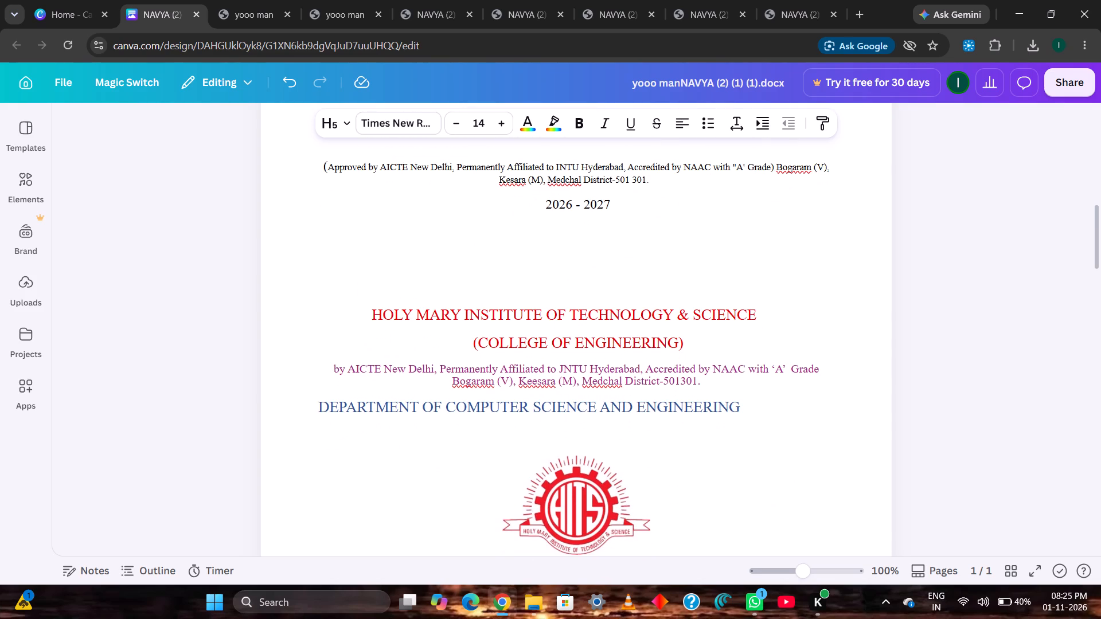
click(509, 181)
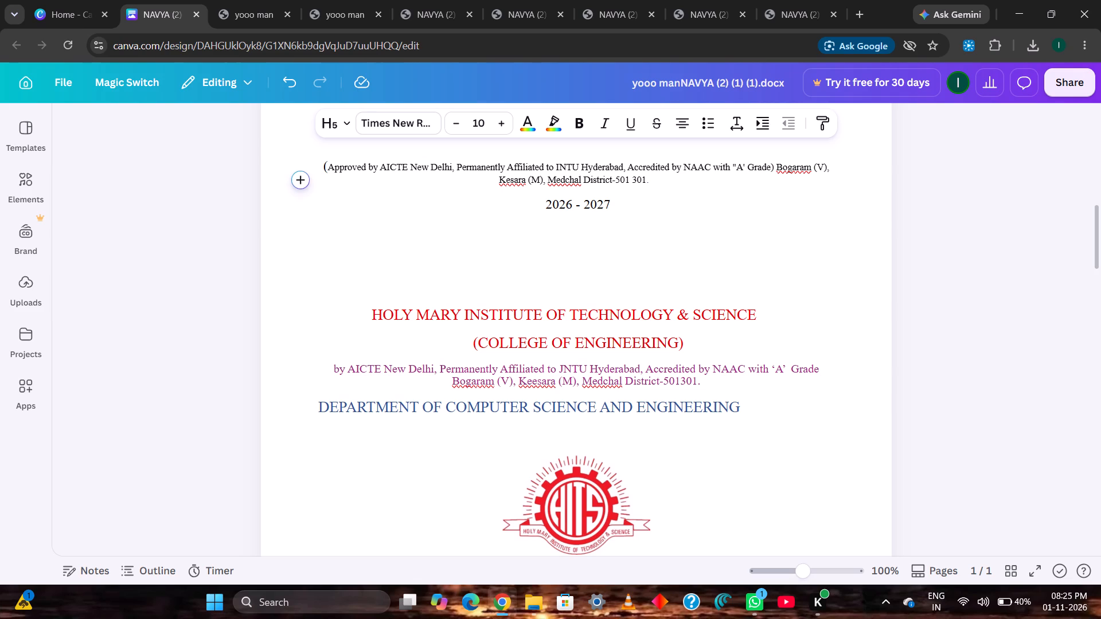
key(w)
key(BackSpace)
key(e)
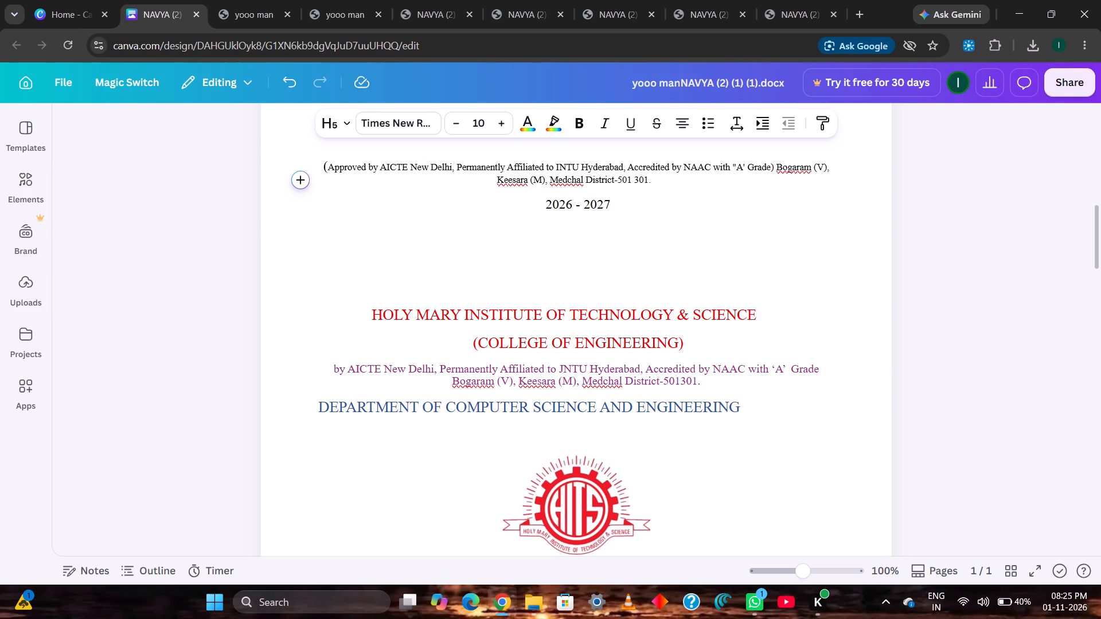
In the cover's project submission line, change "fulfilment" to "fulfillment" and remove the opening and closing parentheses.
scroll(444, 289, up, 9)
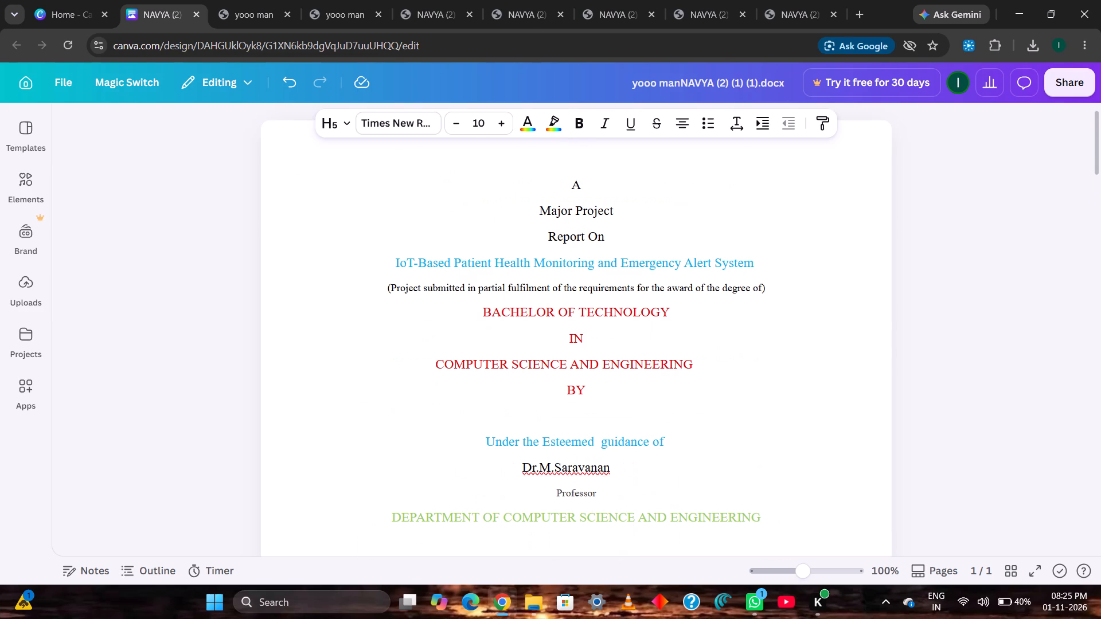
click(526, 309)
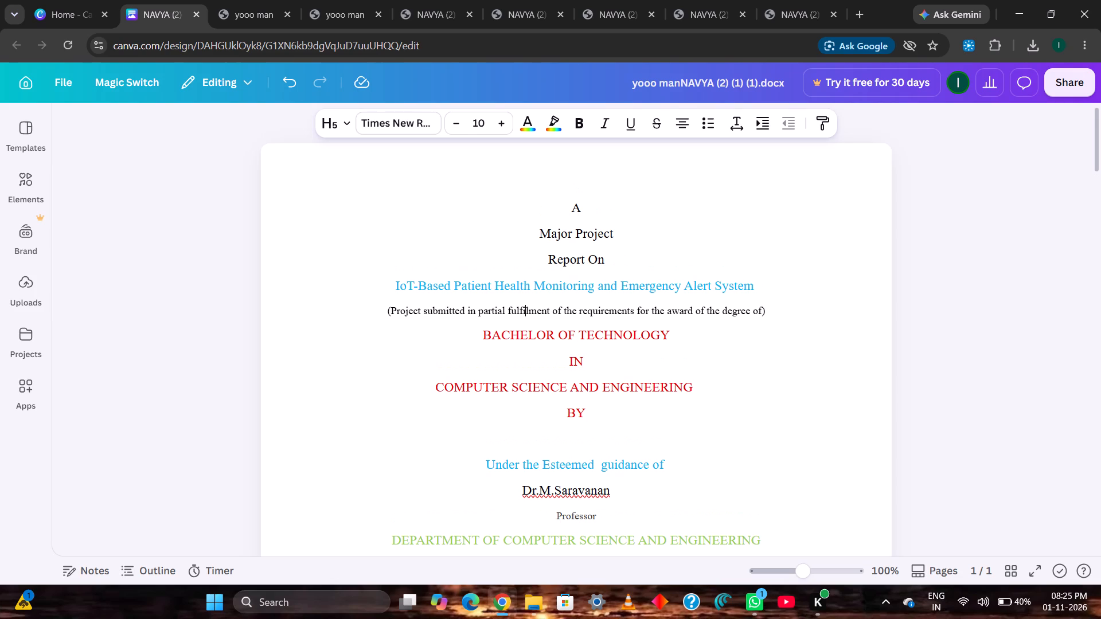
key(l)
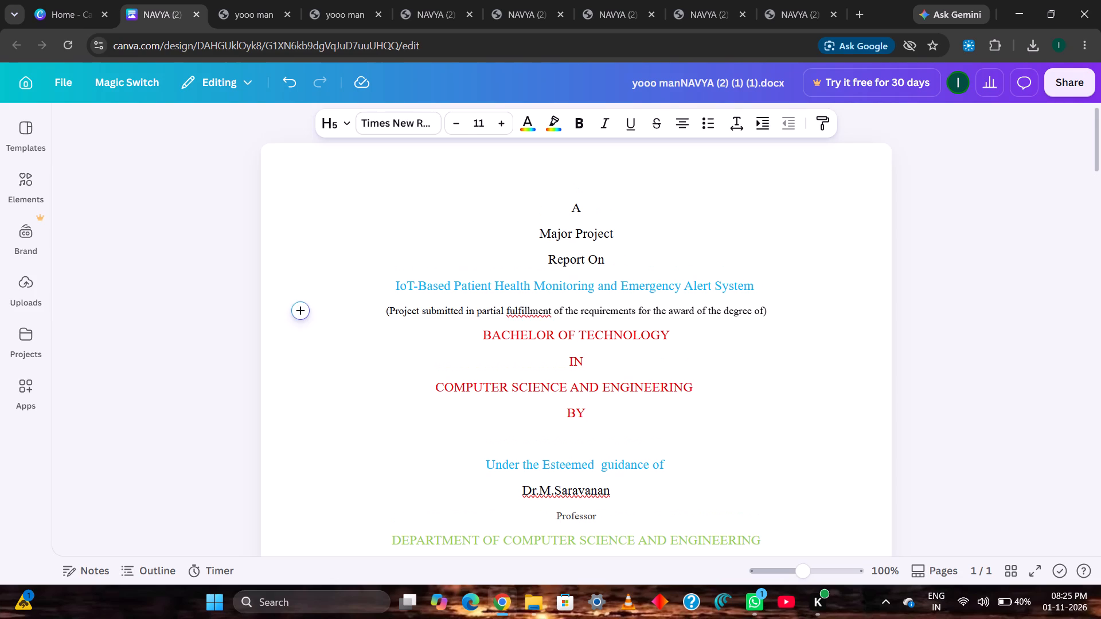
click(391, 310)
key(BackSpace)
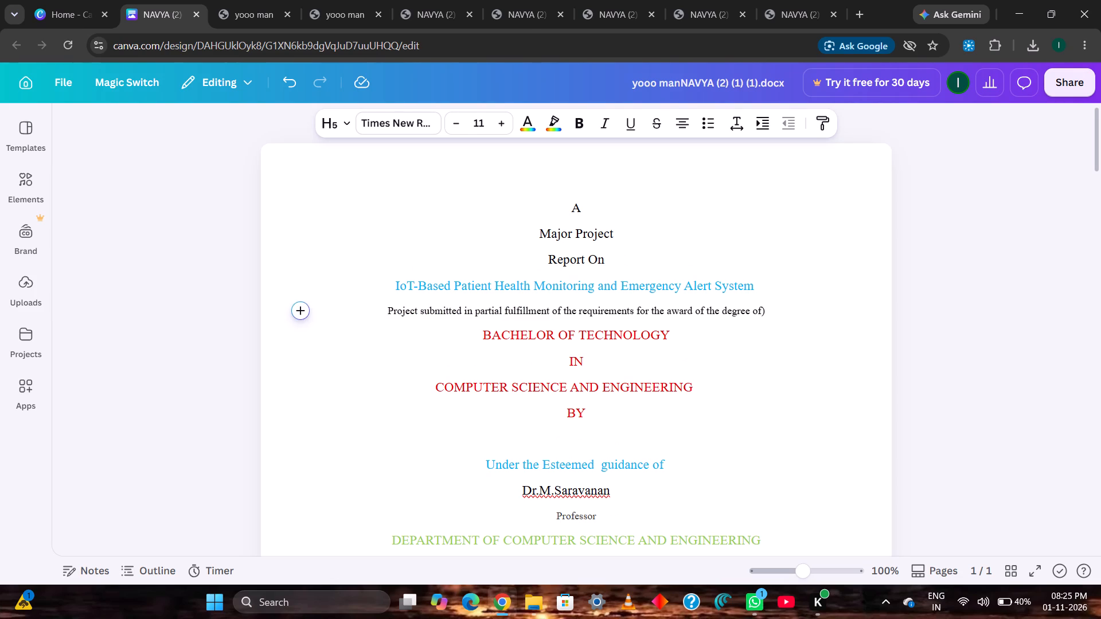
click(792, 306)
key(BackSpace)
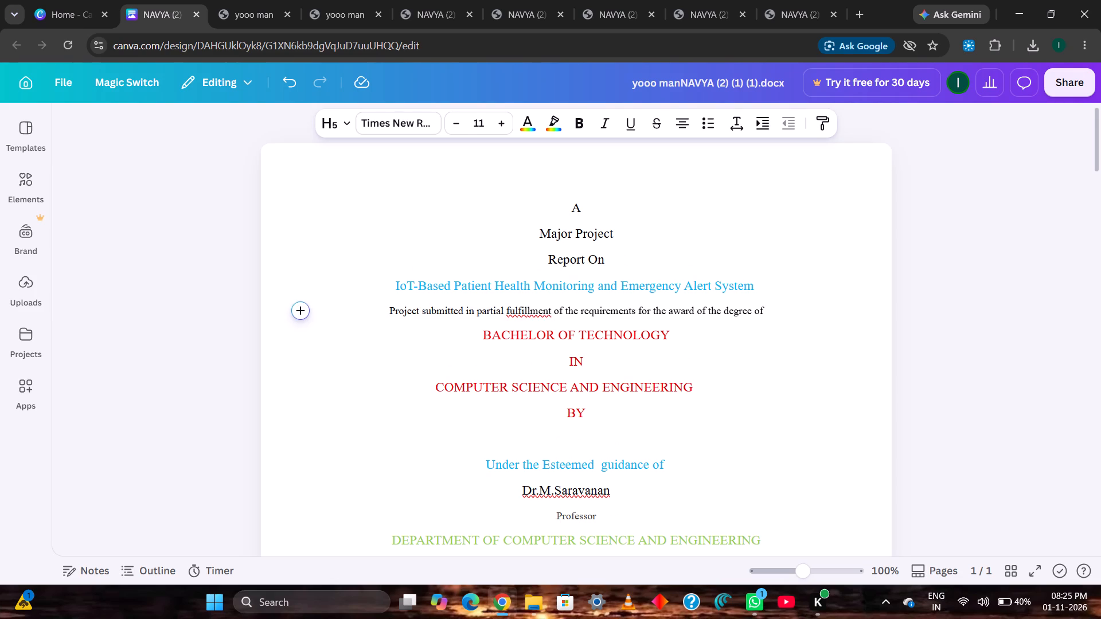
Nudge the cover's "COMPUTER SCIENCE AND ENGINEERING" line below "IN" one more space to the right.
click(430, 392)
key(space)
Make "EXTERNAL EXAMINER" on the certificate page bold and reduce its font size by one.
scroll(490, 425, down, 2)
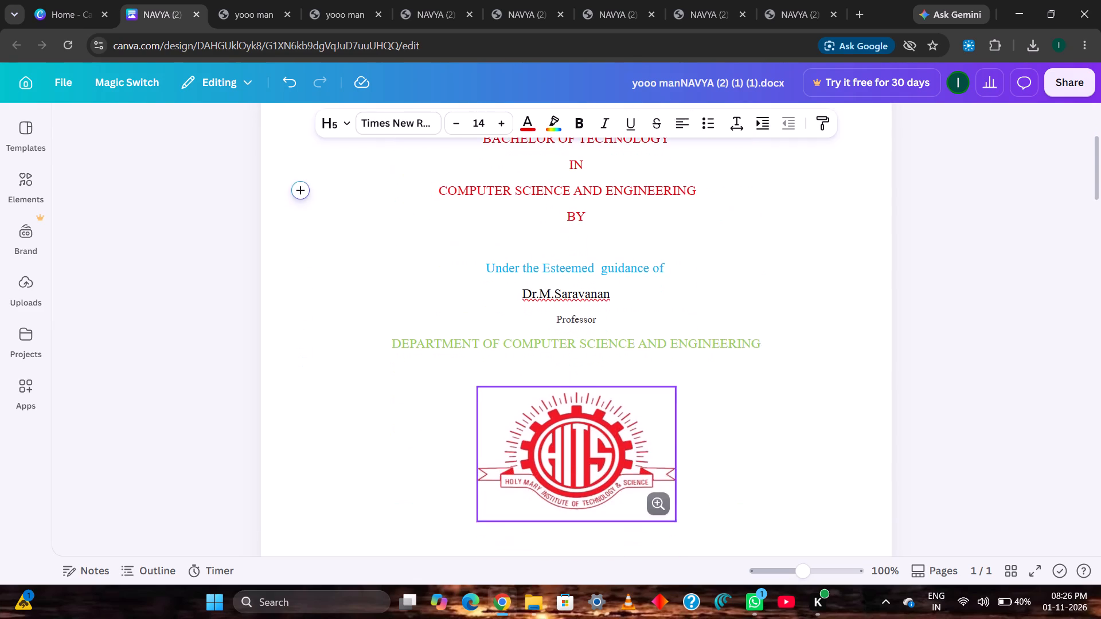
scroll(490, 425, down, 8)
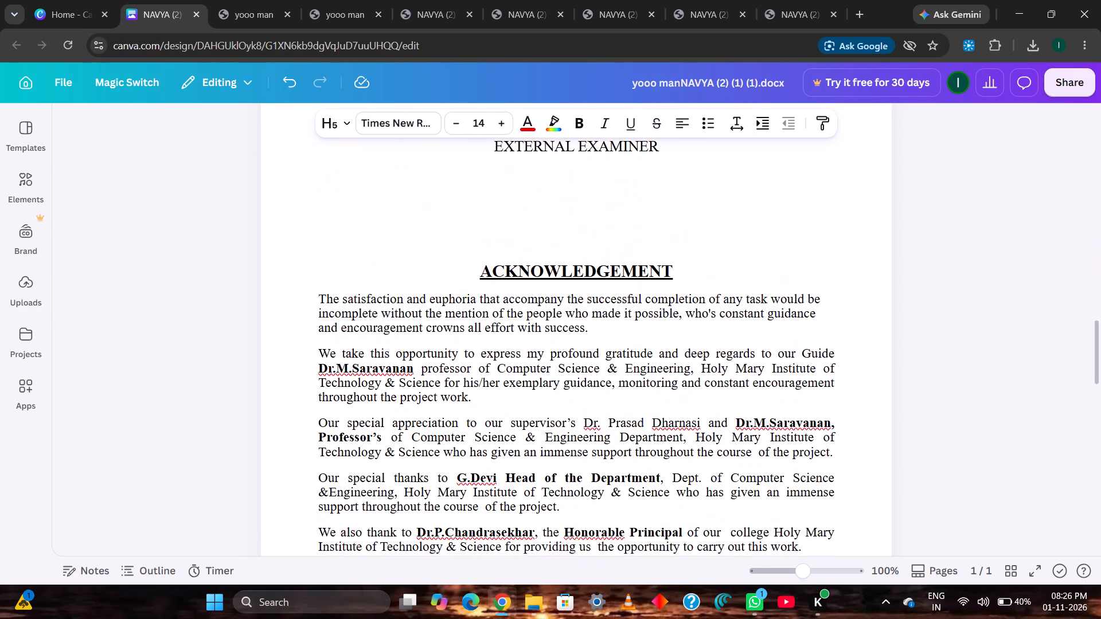
scroll(490, 425, up, 1)
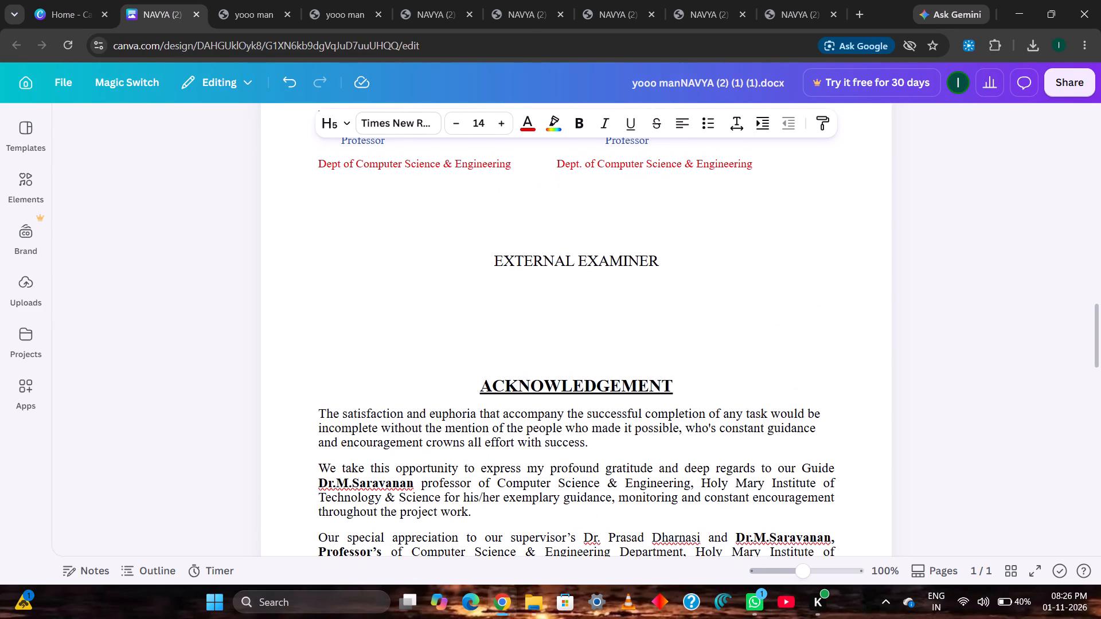
drag(490, 263, 681, 255)
click(579, 125)
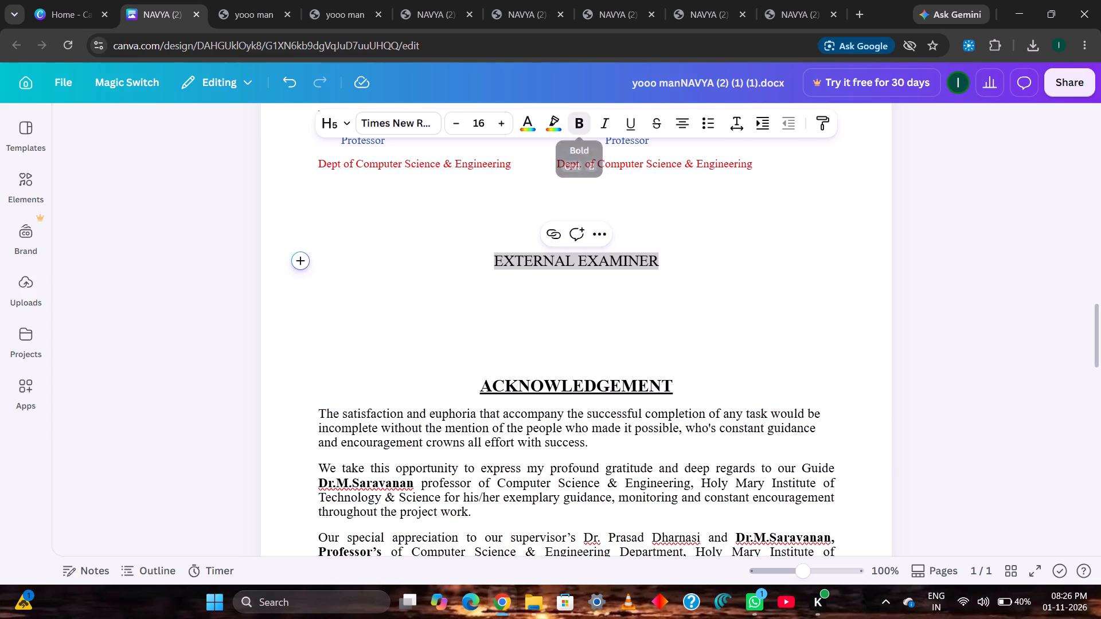
click(457, 119)
click(404, 236)
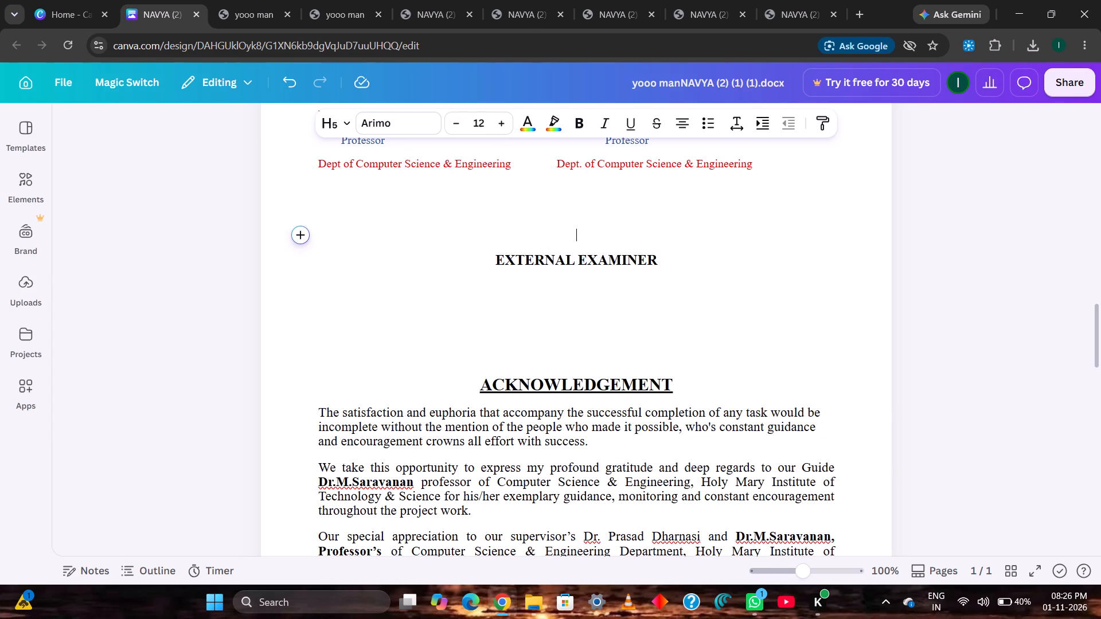
Indent the certificate's "INTERNAL GUIDE" and "HEAD OF THE DEPARTMENT" line by four spaces and the names line below by five.
scroll(404, 236, up, 2)
click(314, 223)
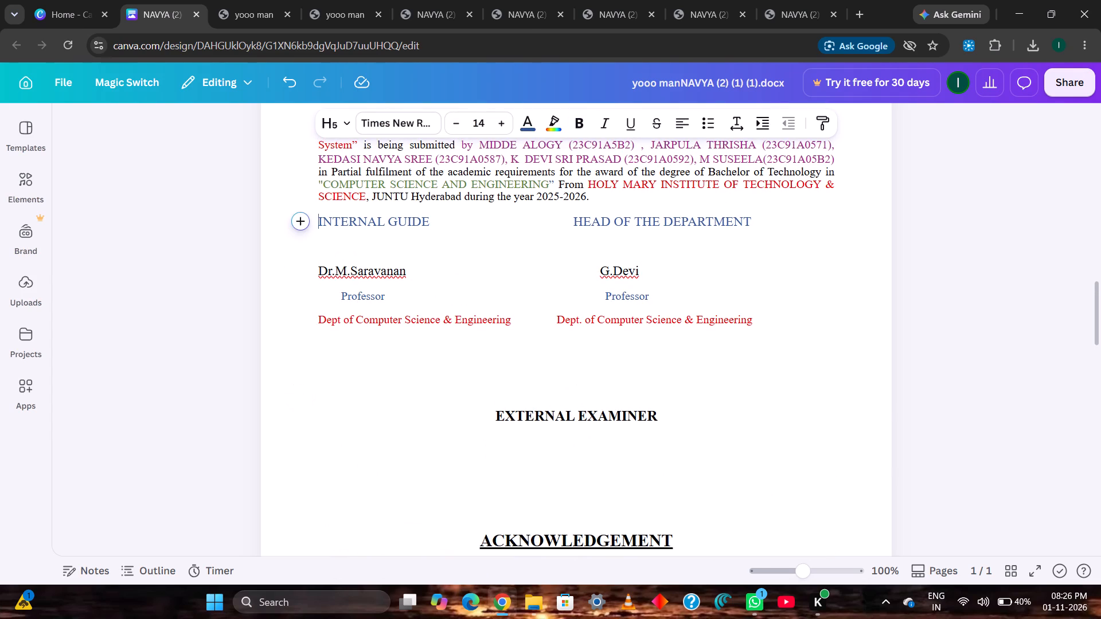
key(space)
key(space)
key(space)
key(space)
click(311, 272)
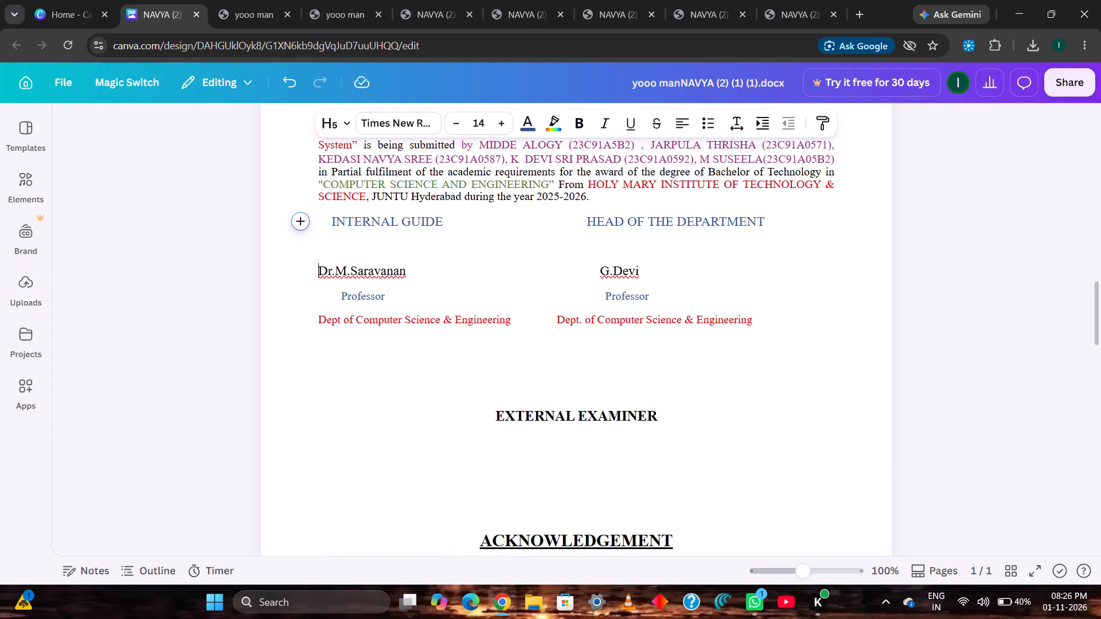
key(space)
key(space)
key(space)
key(space)
key(space)
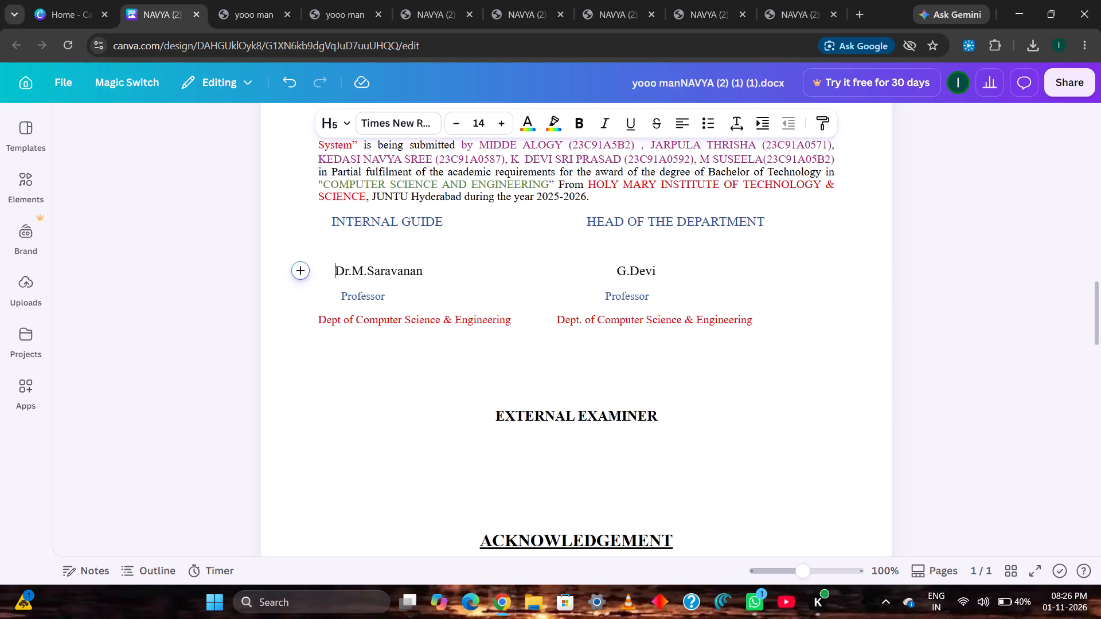
Indent the certificate's "Professor" line by four more spaces and the department line below it by one space.
click(338, 295)
key(space)
key(space)
key(space)
key(space)
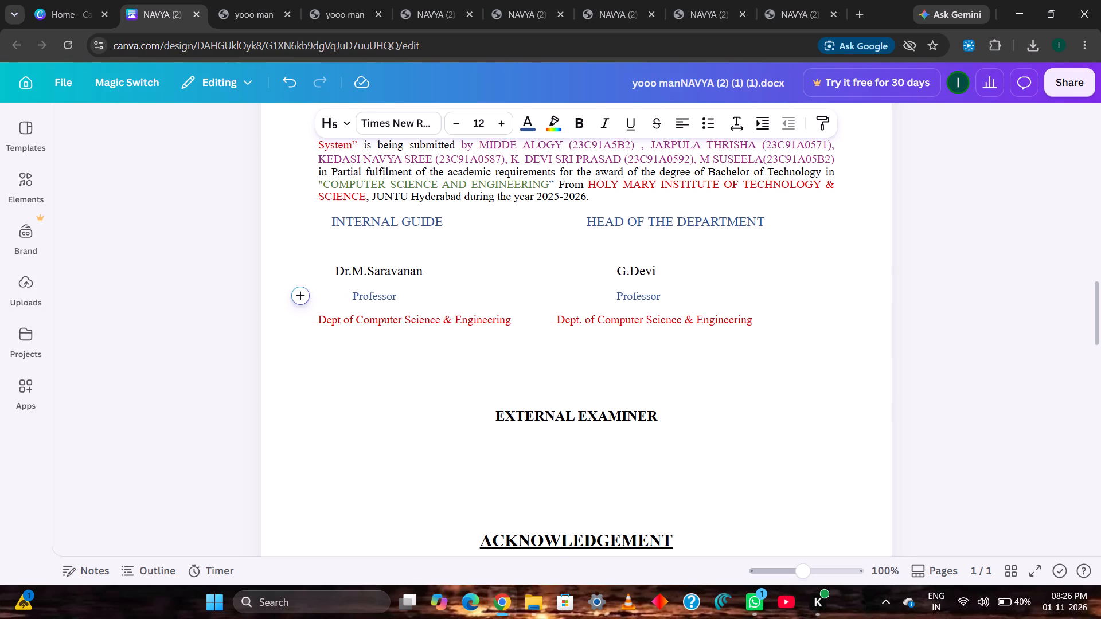
click(317, 315)
key(space)
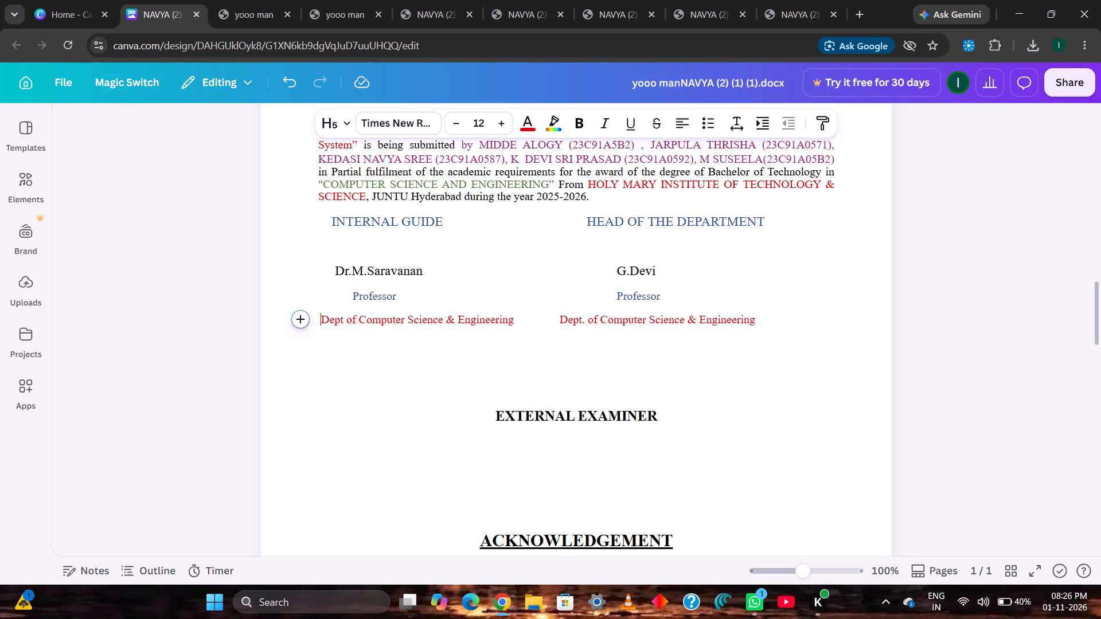
click(467, 382)
Copy the five student names with roll numbers from the end of the acknowledgement into the cover's blank line under "BY".
scroll(467, 382, down, 7)
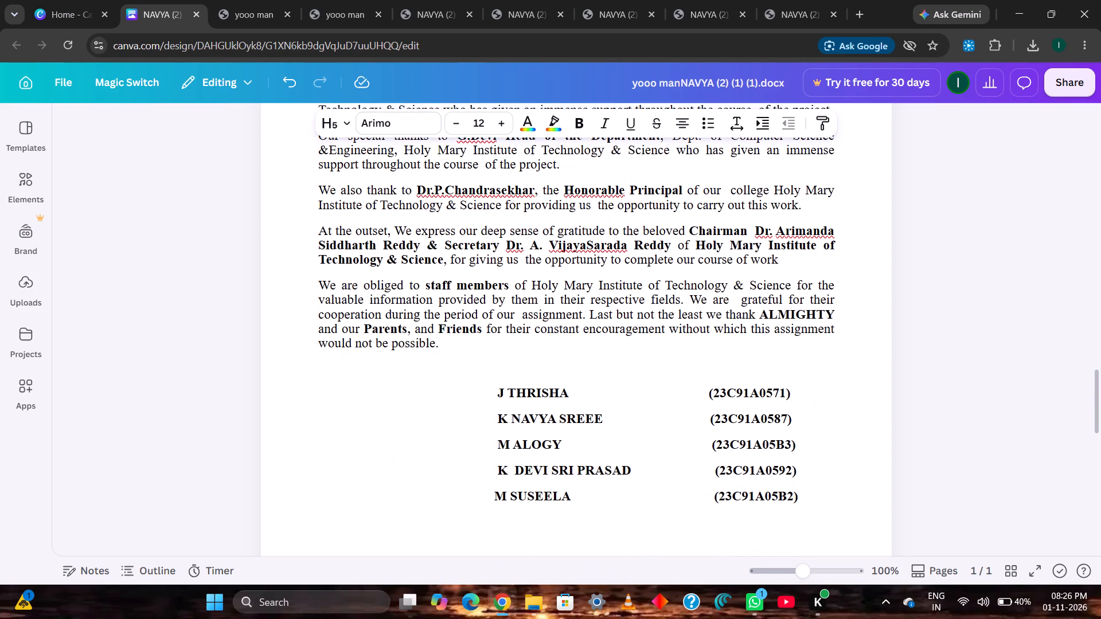
drag(490, 391, 805, 496)
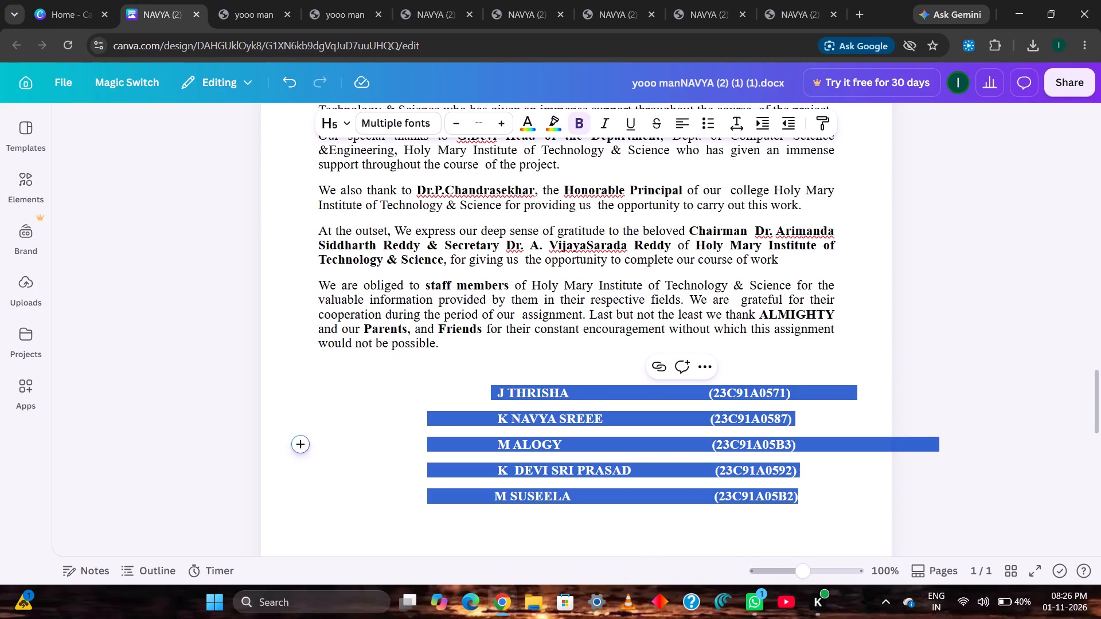
key(ctrl+c)
scroll(399, 318, up, 10)
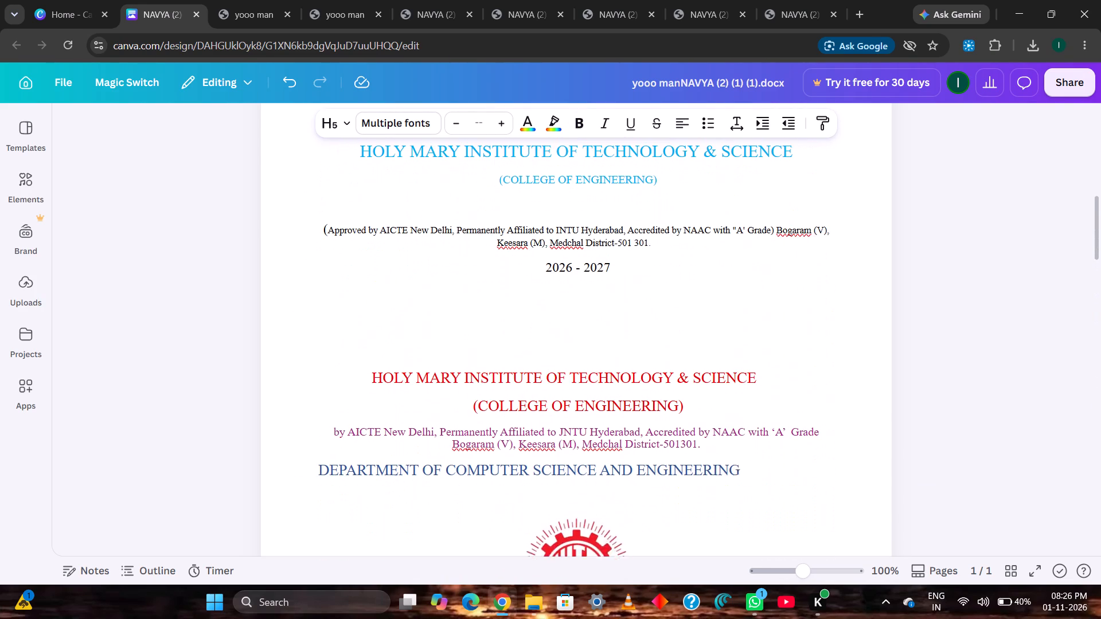
scroll(554, 299, up, 5)
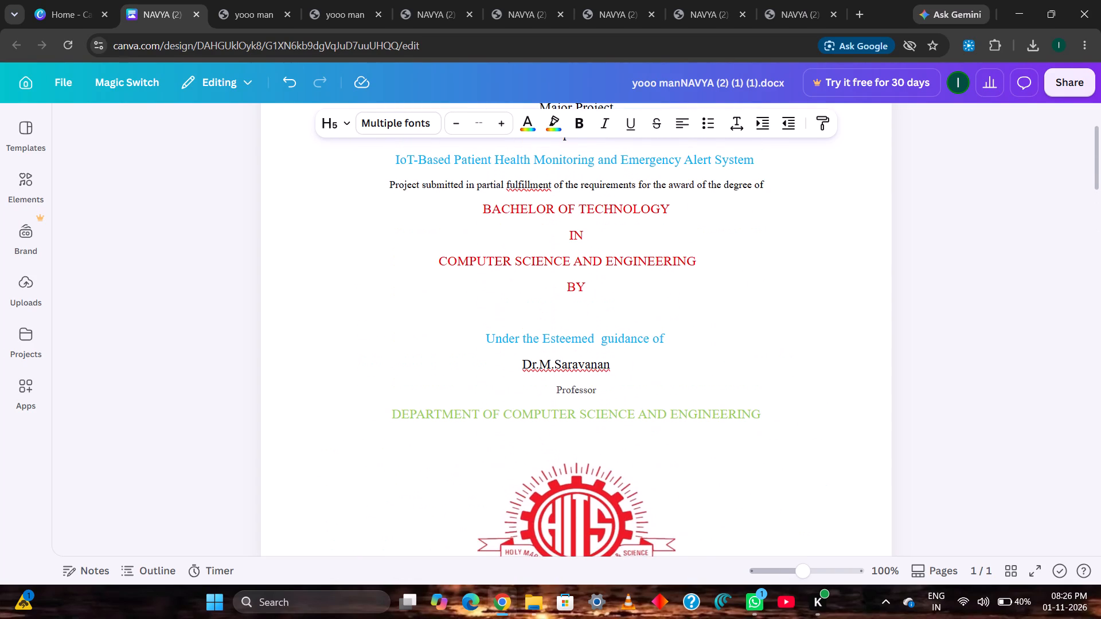
click(572, 316)
key(ctrl+v)
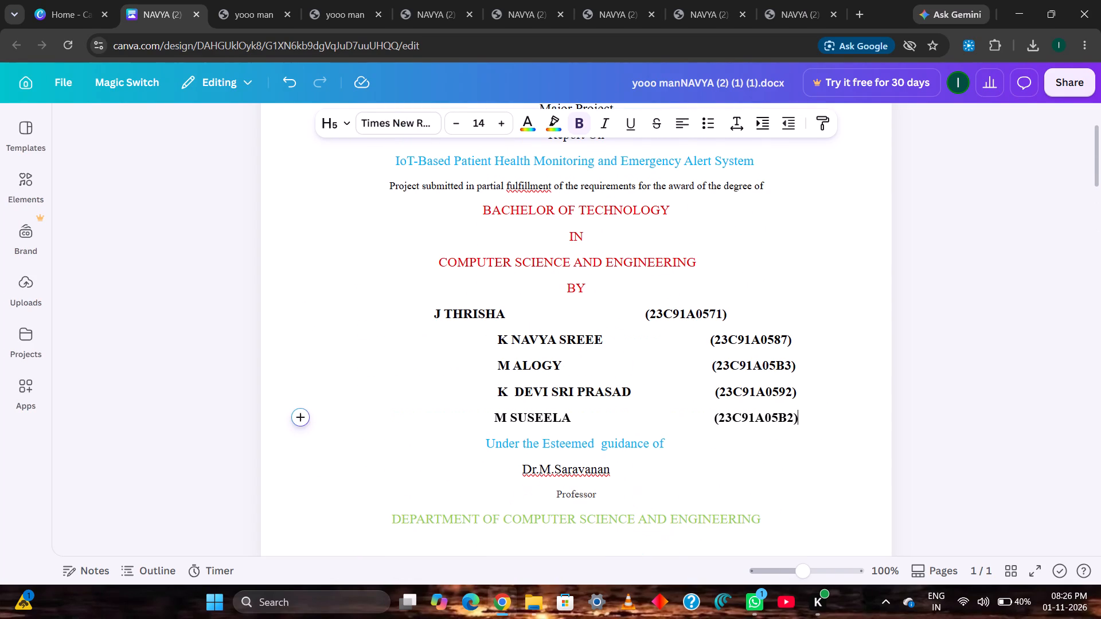
Reduce the font size of the five student lines under "BY" on the cover to 10.
drag(422, 304, 879, 409)
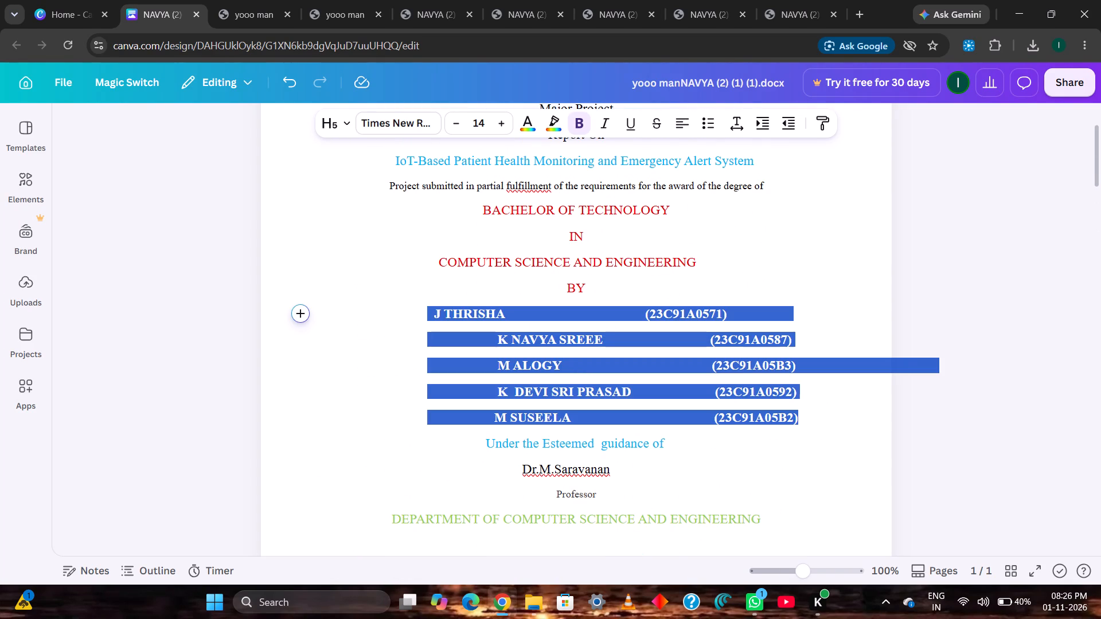
drag(879, 409, 841, 421)
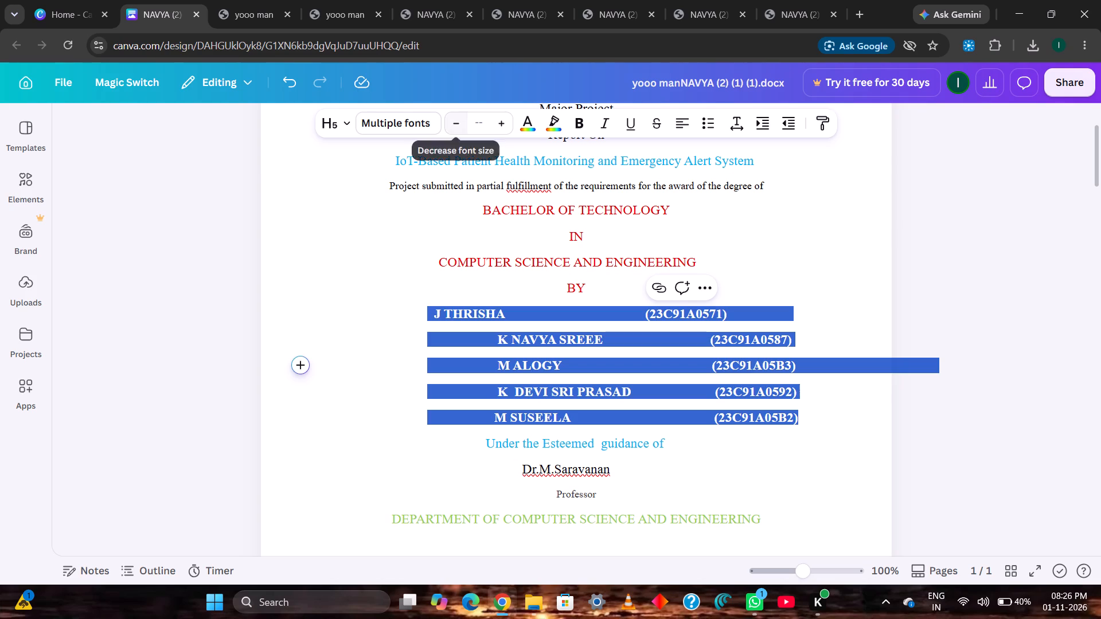
click(454, 128)
click(455, 127)
click(455, 127)
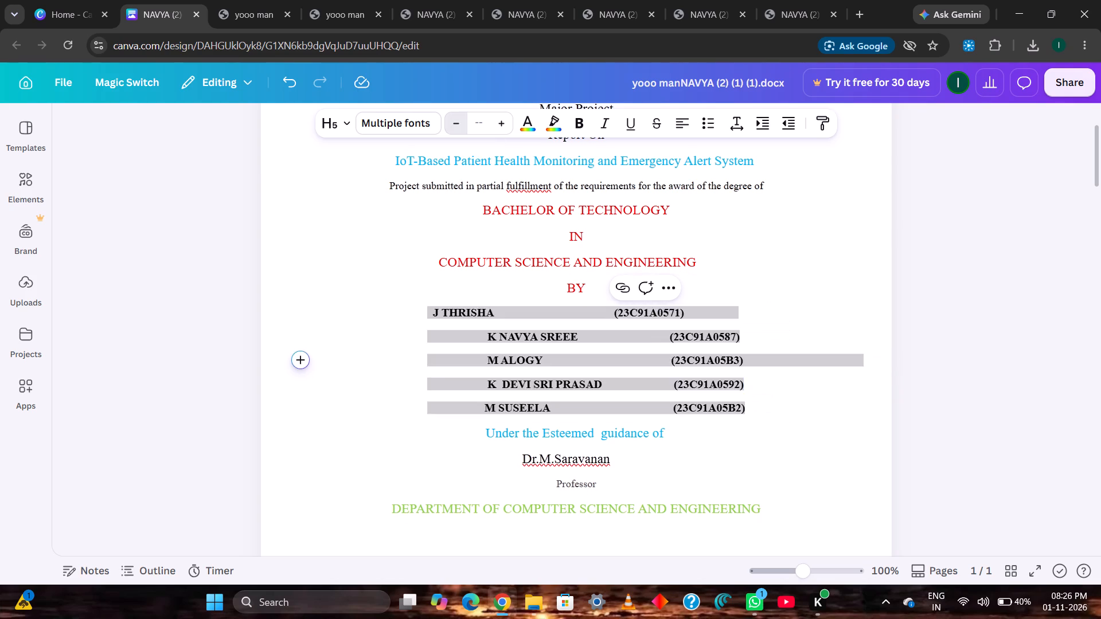
click(455, 127)
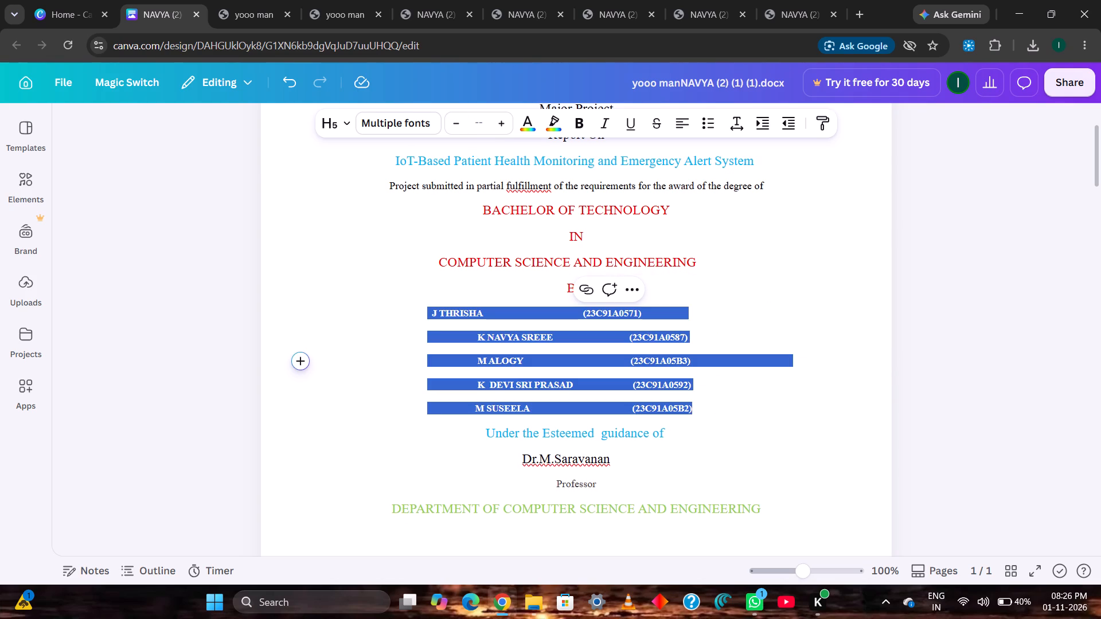
Trim the leading spaces of the cover's second student line and replace the paragraph gap above it with a single line break.
click(380, 318)
click(465, 332)
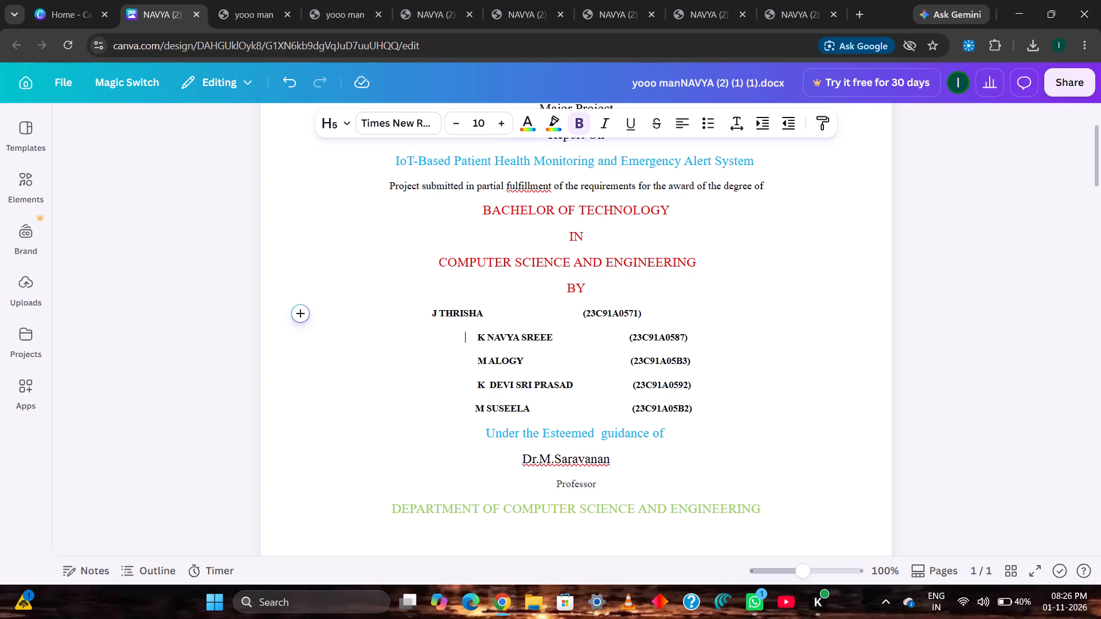
key(BackSpace)
key(BackSpace)
key(BackSpace)
key(BackSpace)
key(BackSpace)
key(BackSpace)
key(BackSpace)
key(BackSpace)
key(BackSpace)
key(BackSpace)
key(BackSpace)
key(BackSpace)
key(BackSpace)
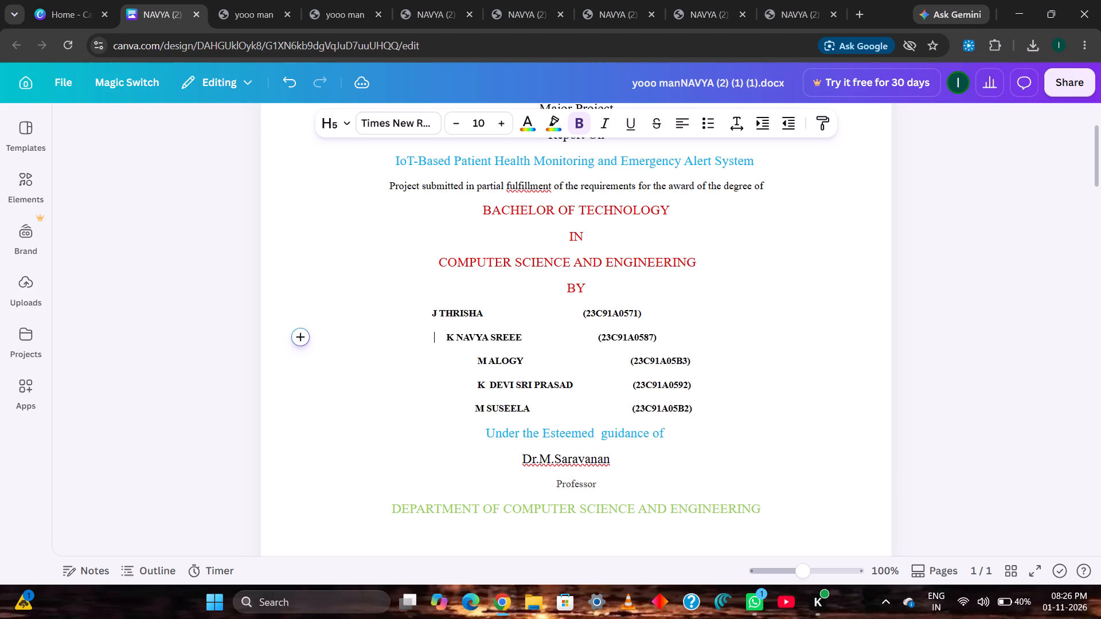
key(BackSpace)
key(BackSpace)
key(BackSpace)
key(BackSpace)
key(BackSpace)
key(BackSpace)
key(BackSpace)
key(BackSpace)
key(BackSpace)
key(BackSpace)
key(BackSpace)
key(BackSpace)
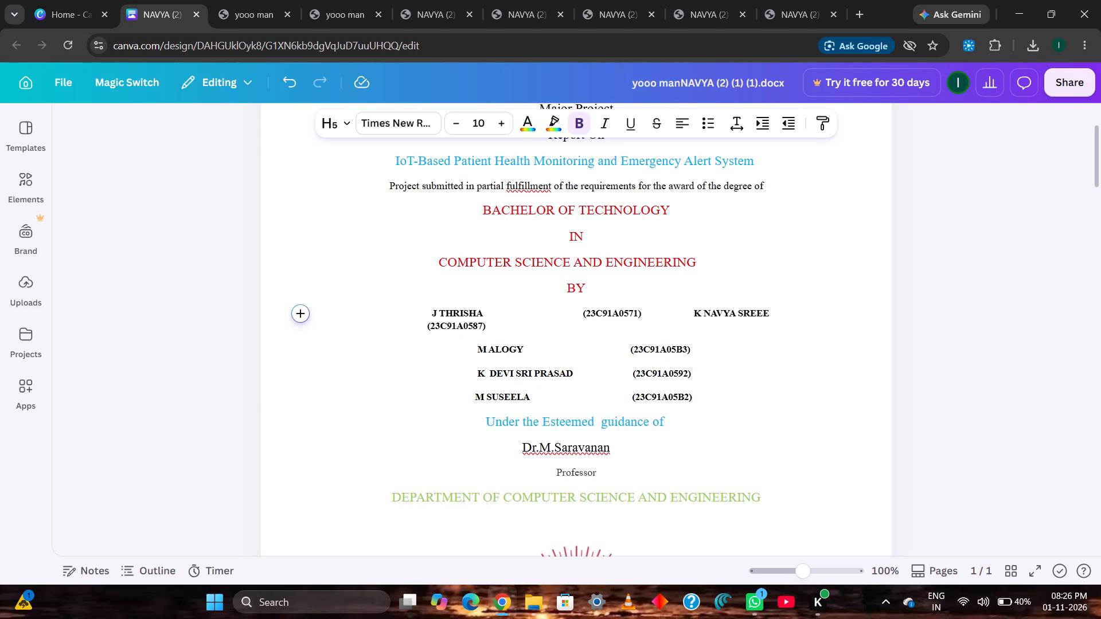
key(ctrl+z)
key(BackSpace)
key(BackSpace)
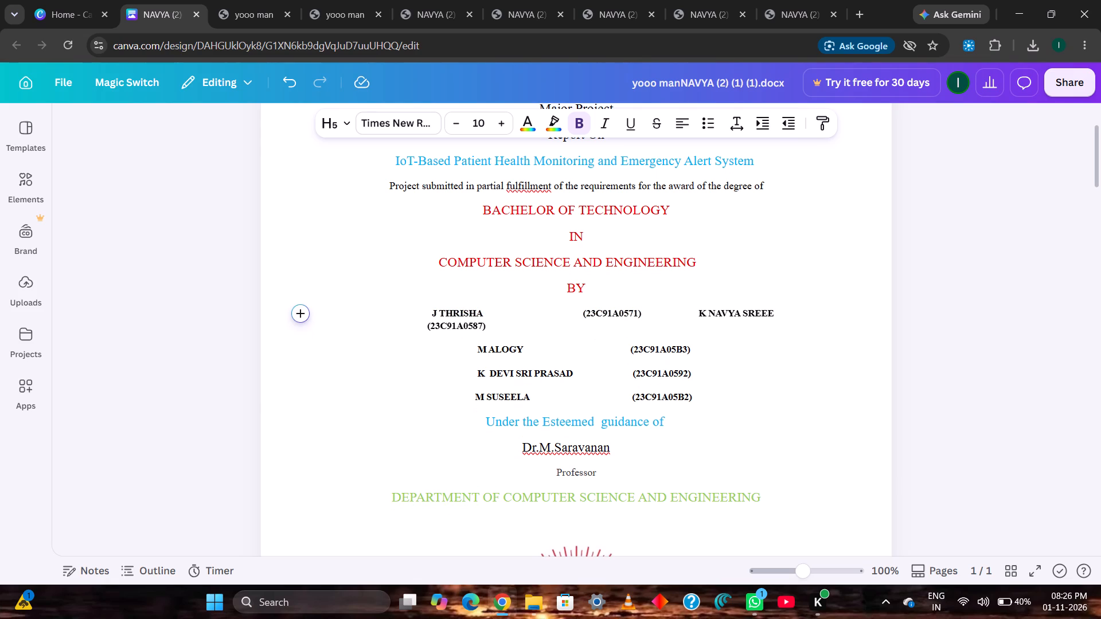
key(shift+Return)
Replace the paragraph gap above the cover's third student line with a single line break.
key(Down)
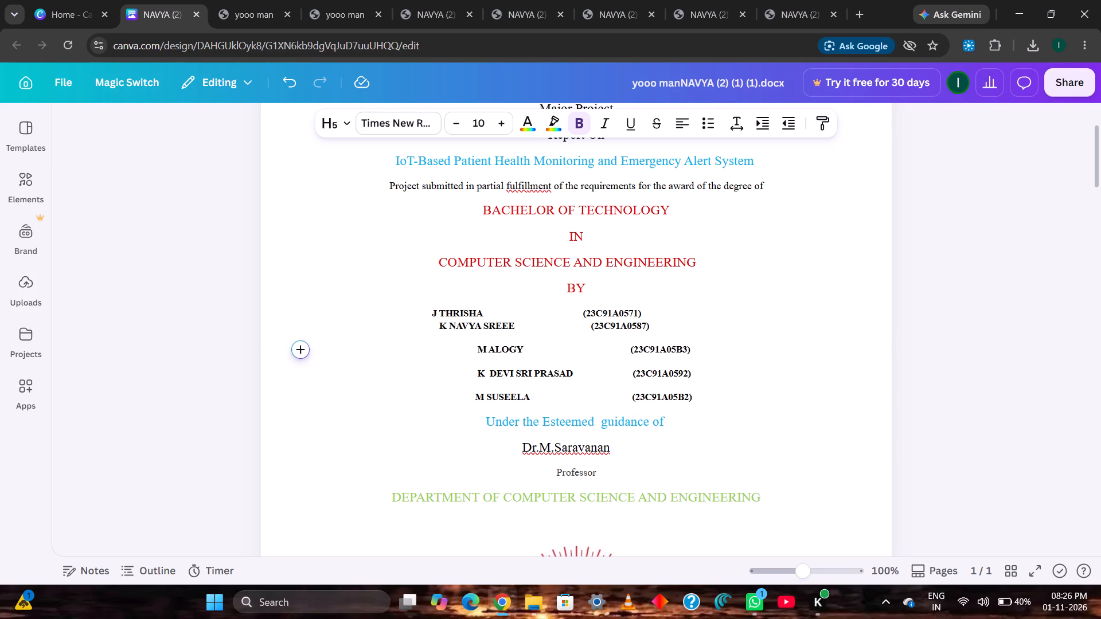
key(BackSpace)
key(BackSpace)
key(BackSpace)
key(BackSpace)
key(BackSpace)
key(BackSpace)
key(BackSpace)
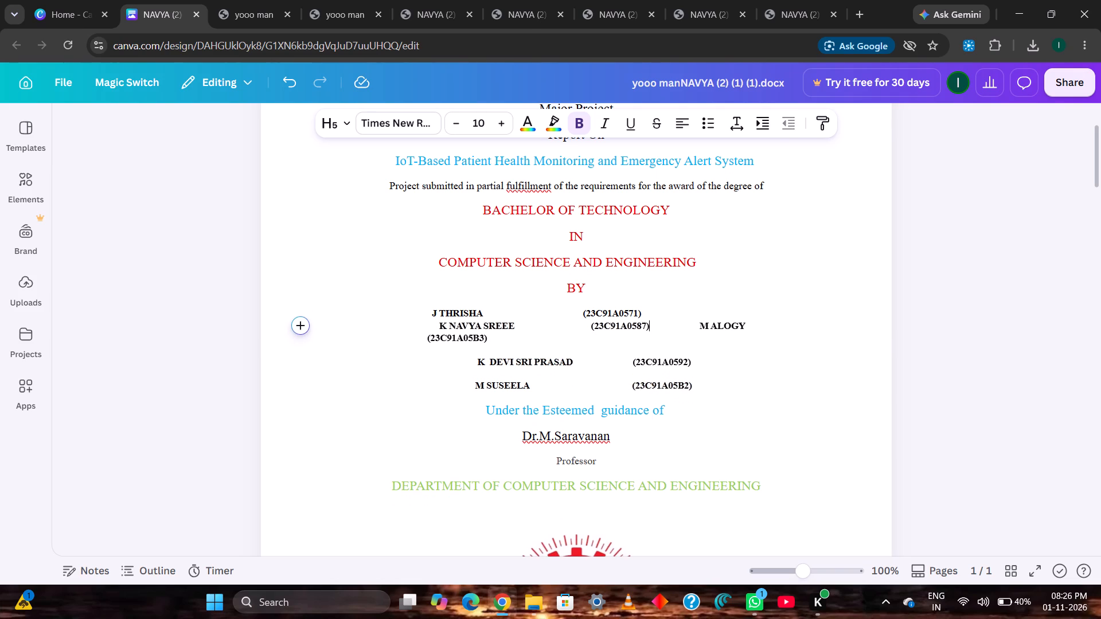
key(shift+Return)
Replace the paragraph gap above the cover's fourth student line with a single line break.
key(Down)
key(Up)
key(Down)
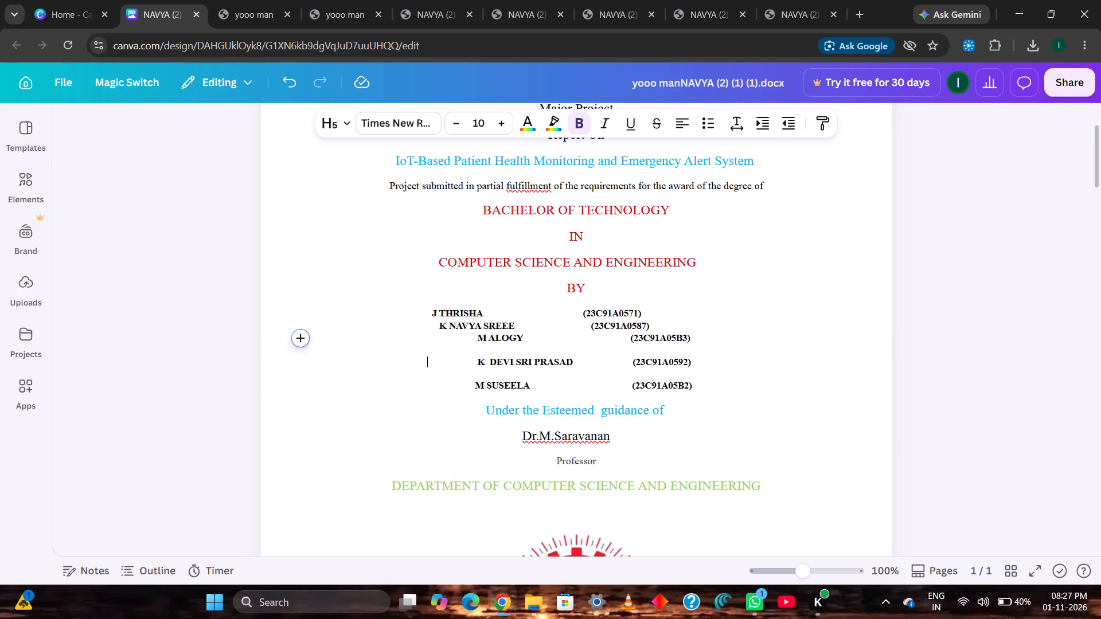
key(BackSpace)
key(BackSpace)
key(BackSpace)
key(BackSpace)
key(BackSpace)
key(BackSpace)
key(BackSpace)
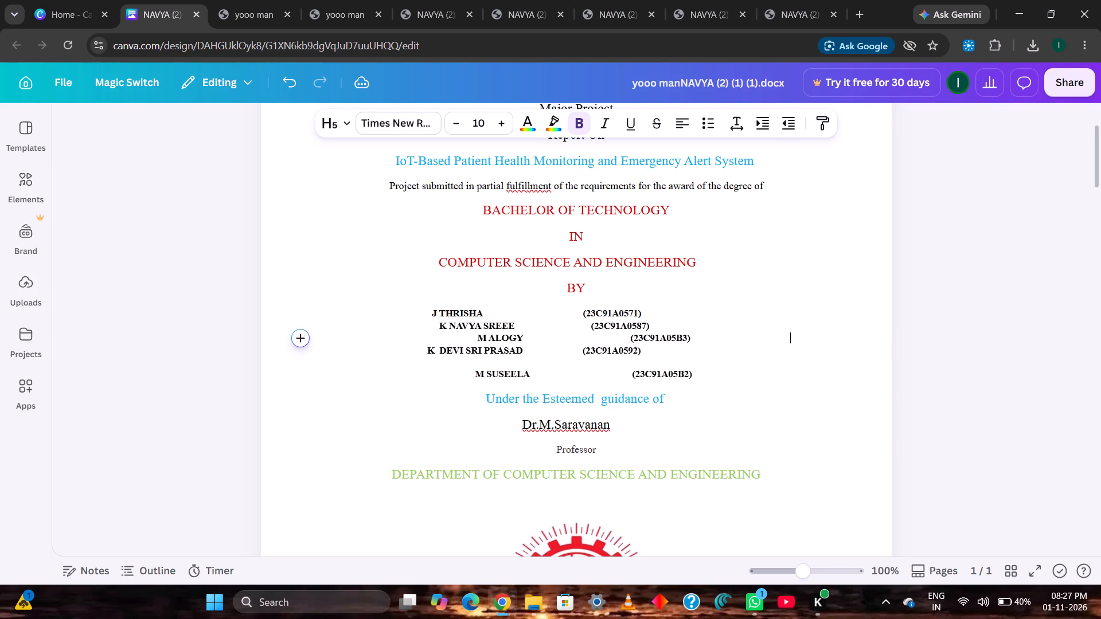
key(shift+Return)
Replace the paragraph gap above the cover's fifth student line with a single line break.
key(Down)
key(BackSpace)
key(BackSpace)
key(BackSpace)
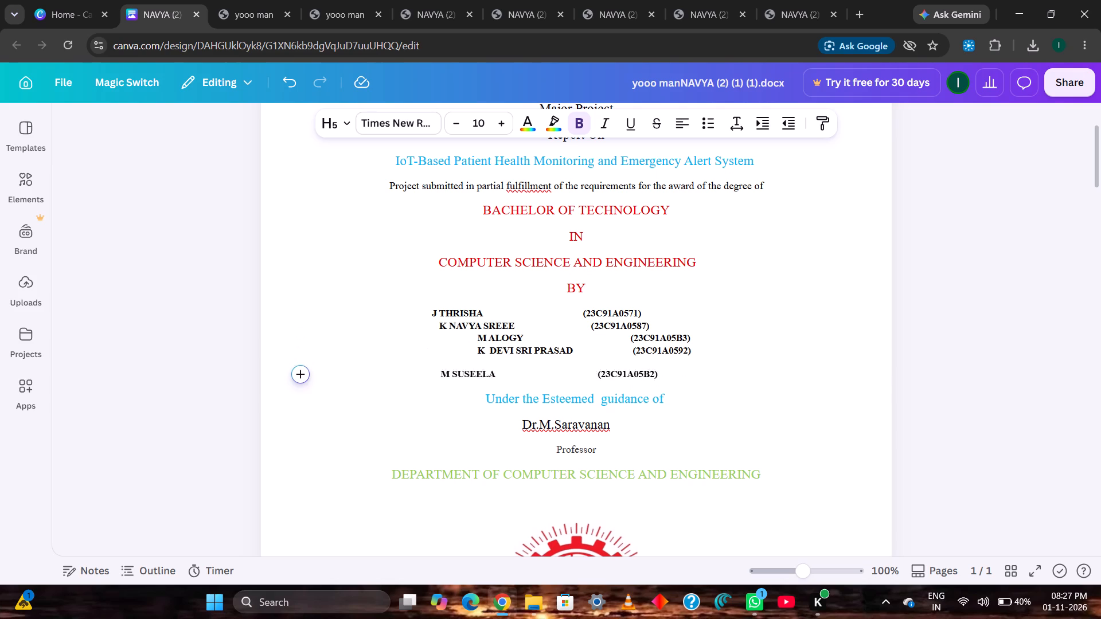
key(BackSpace)
key(BackSpace)
key(BackSpace)
key(BackSpace)
key(shift+Return)
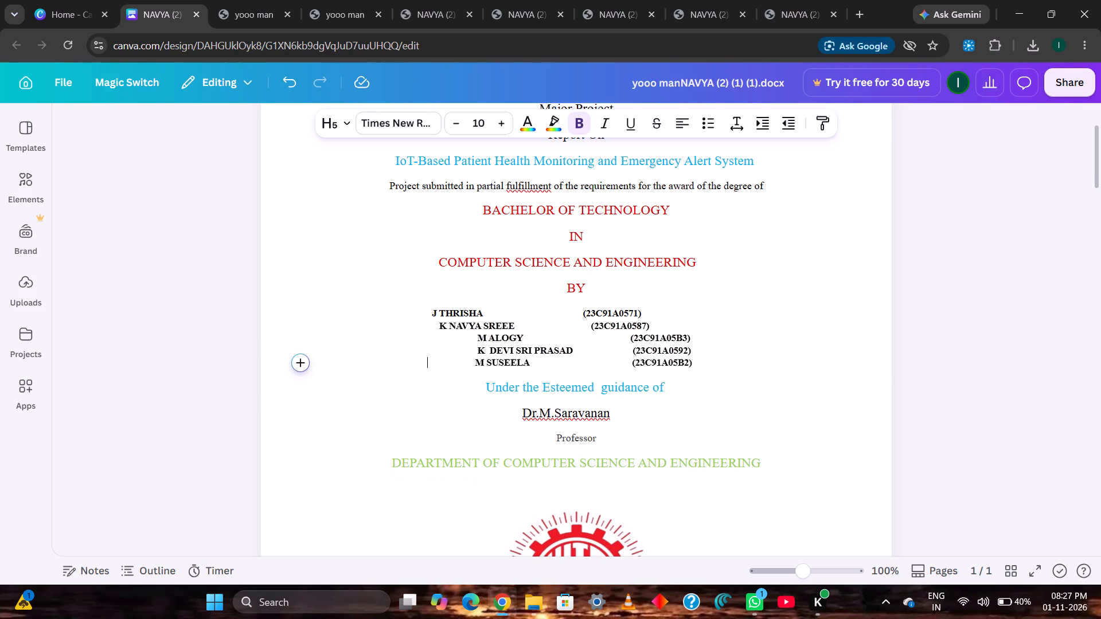
Indent the cover's second student line by fifteen spaces to line it up with the names below.
key(Up)
key(Up)
key(Up)
key(space)
key(space)
key(space)
key(space)
key(space)
key(space)
key(space)
key(space)
key(space)
key(space)
key(space)
key(space)
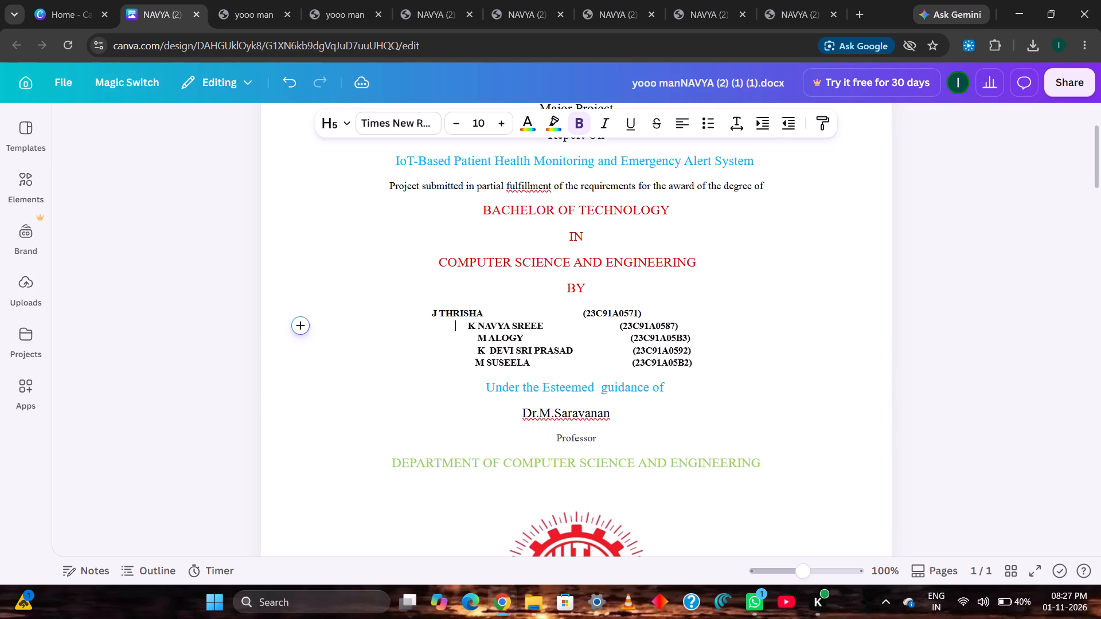
key(space)
key(space)
key(space)
Indent the cover's first student line by eighteen spaces to line it up with the second name.
key(Up)
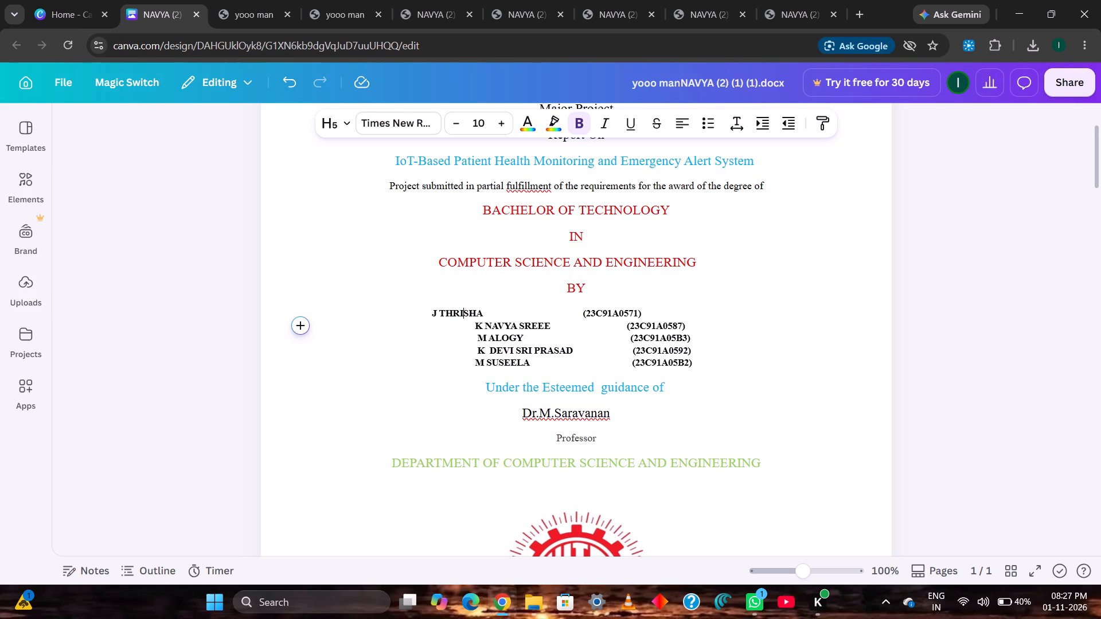
key(Left)
key(Left)
key(Left)
key(Left)
key(Left)
key(Left)
key(space)
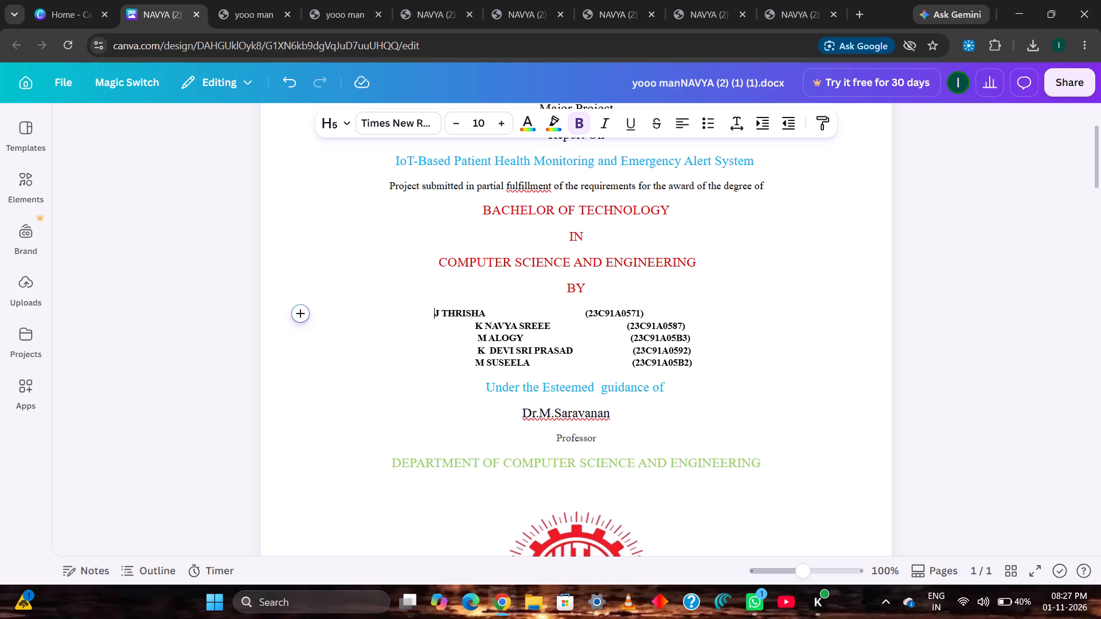
key(space)
key(space)
key(space)
key(space)
key(space)
key(space)
key(space)
key(space)
key(space)
key(space)
key(space)
key(space)
key(space)
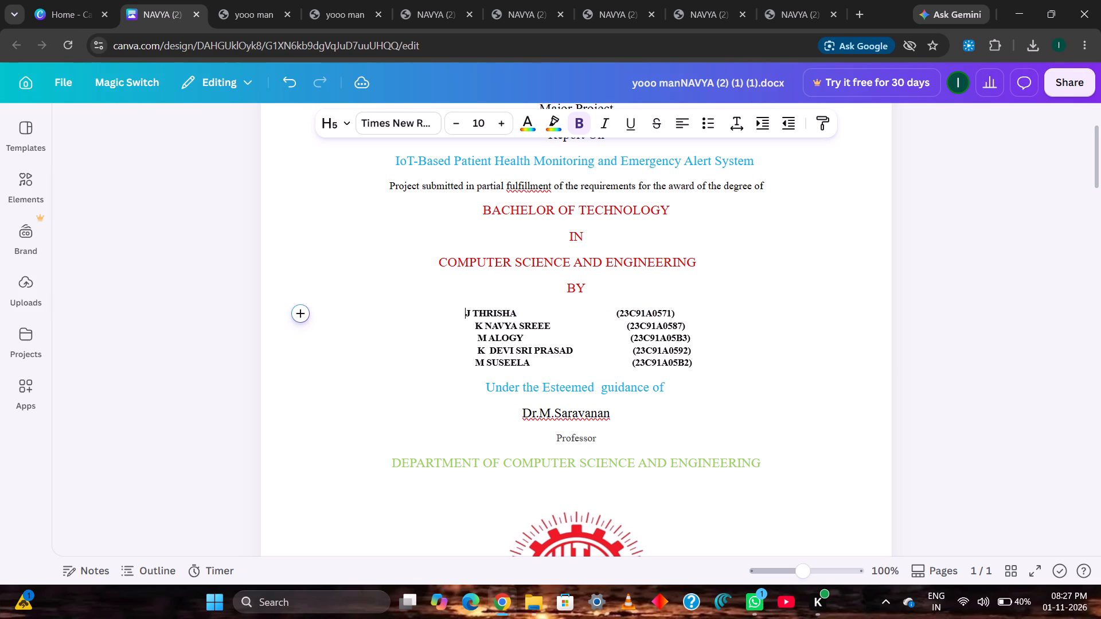
key(space)
key(space)
key(space)
key(space)
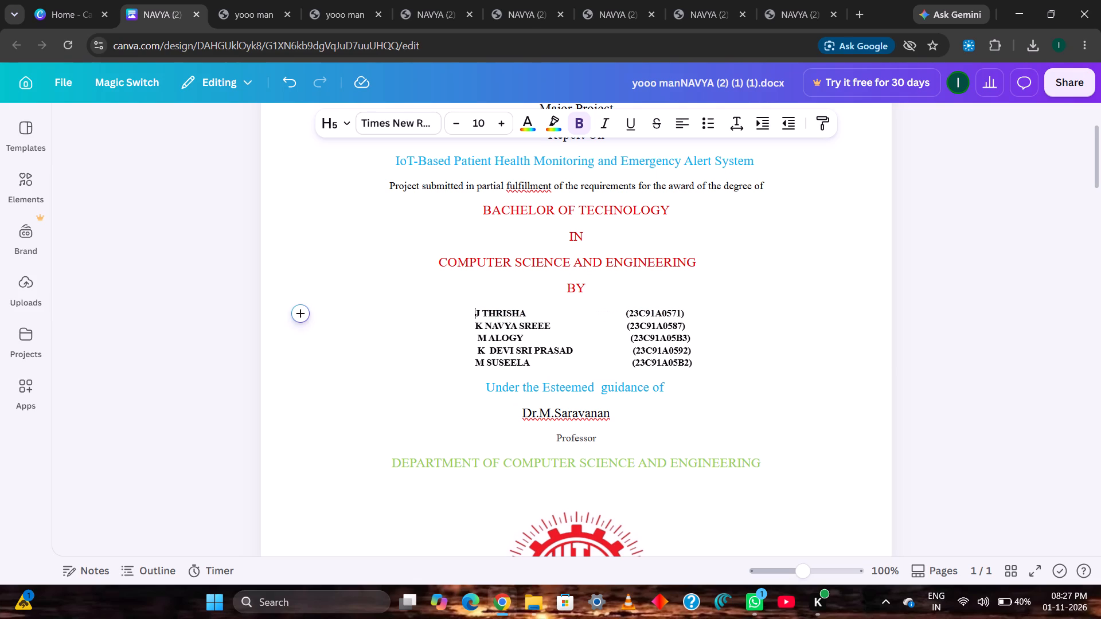
Indent the cover's fifth student line by one more space to line it up with the fourth name.
click(468, 361)
key(space)
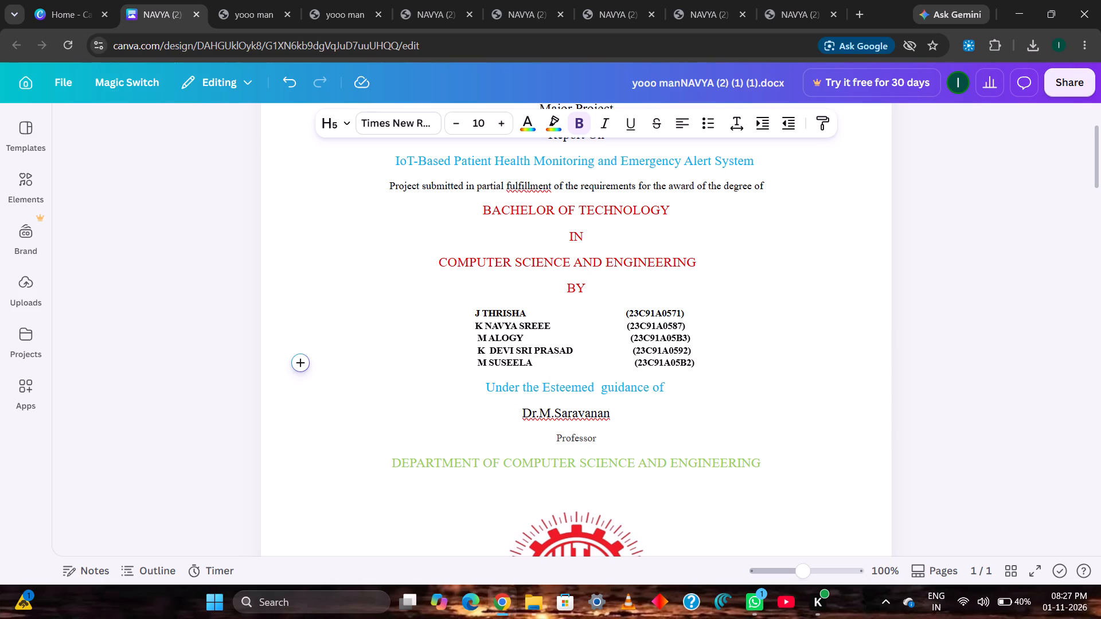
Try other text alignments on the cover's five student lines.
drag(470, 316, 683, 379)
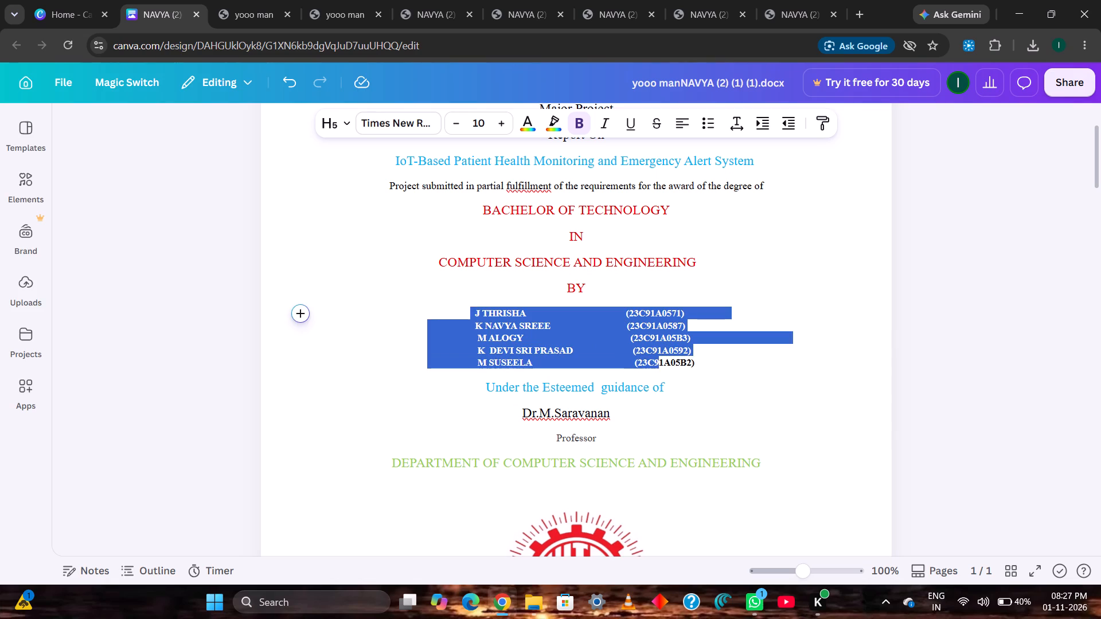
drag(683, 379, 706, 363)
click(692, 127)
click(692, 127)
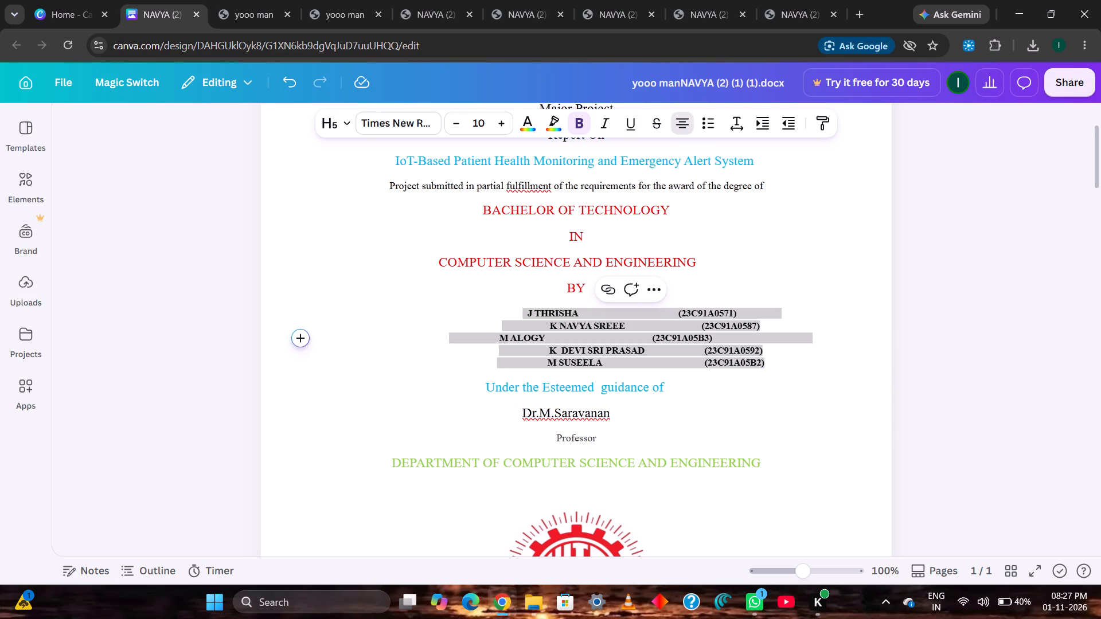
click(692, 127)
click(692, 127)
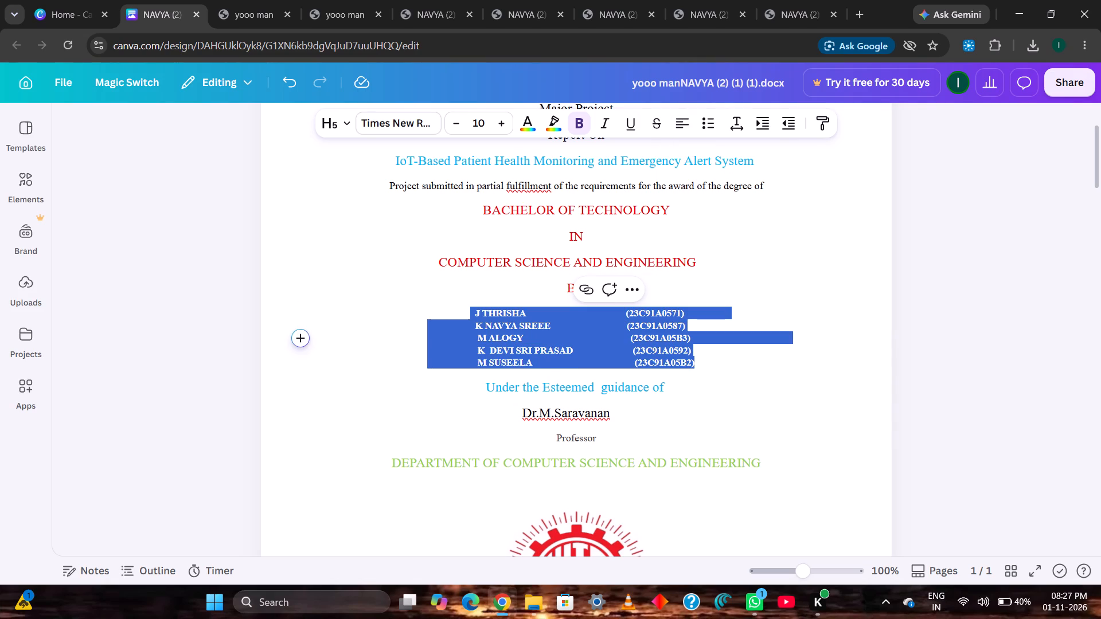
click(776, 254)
Indent the guide's name under "Under the Esteemed guidance of" on the cover by three spaces.
scroll(733, 340, down, 3)
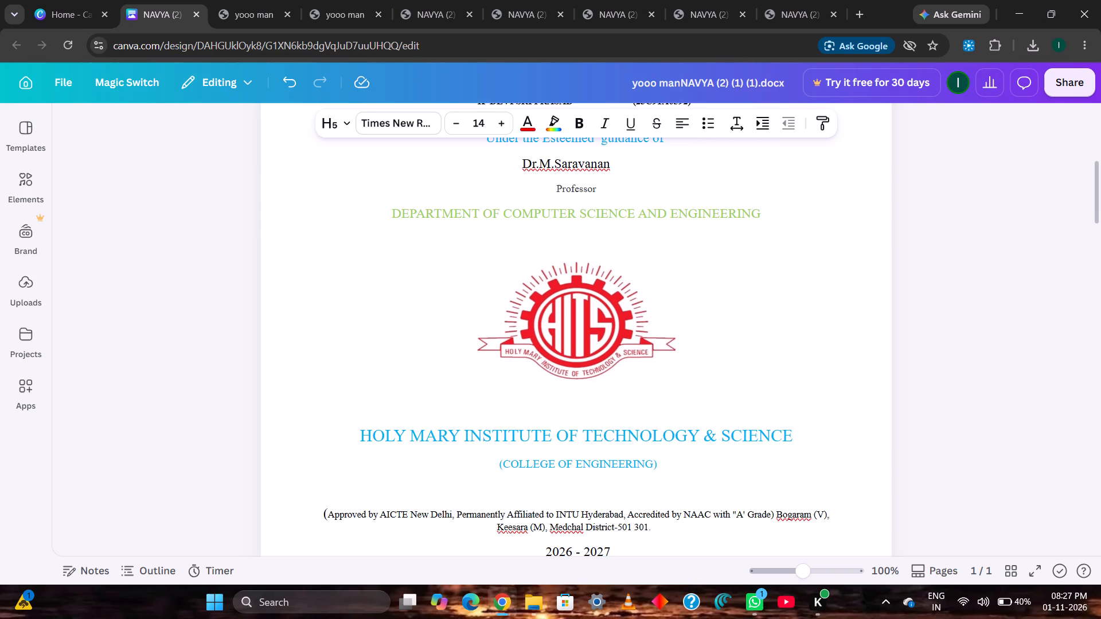
click(518, 154)
key(space)
key(space)
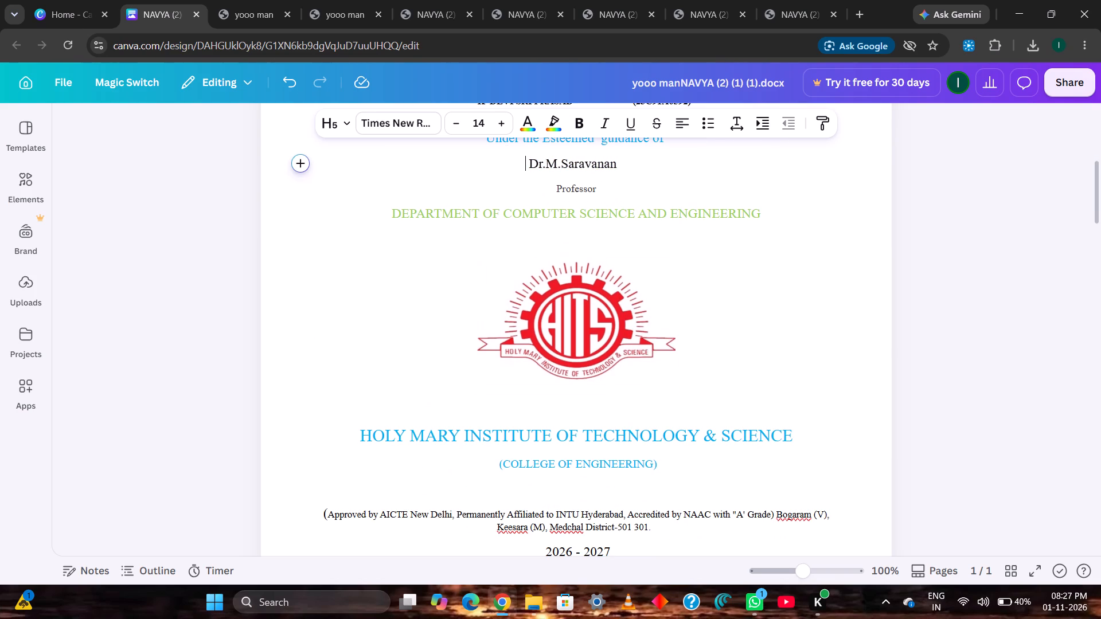
key(space)
Shift the cover's "2026 - 2027" line by deleting its existing leading gap and inserting six spaces before it.
scroll(517, 162, down, 4)
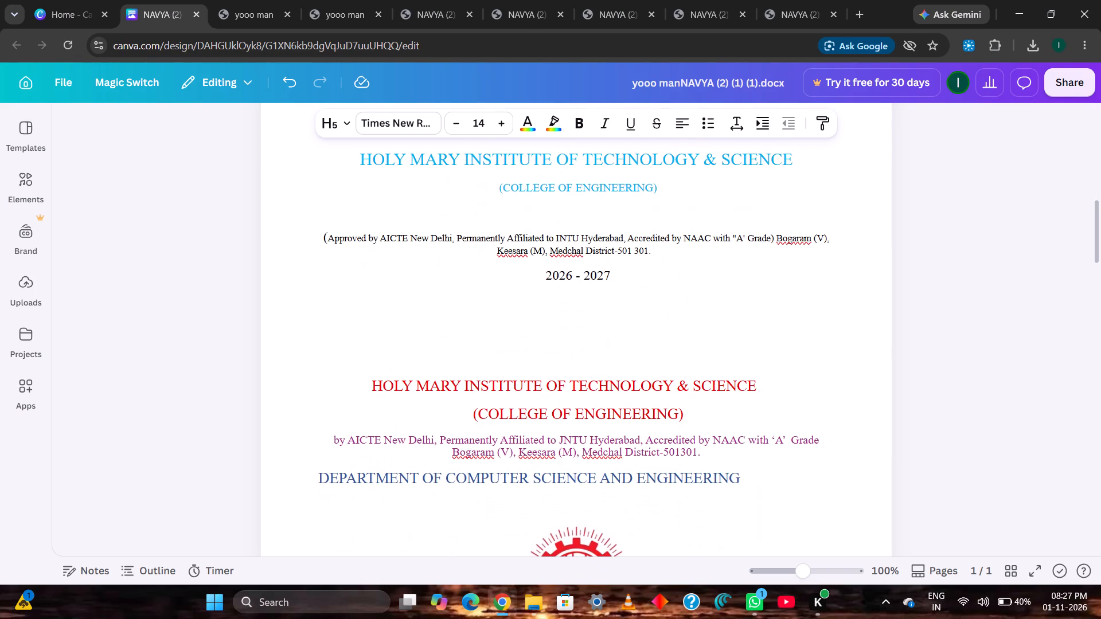
click(540, 274)
key(BackSpace)
key(space)
key(space)
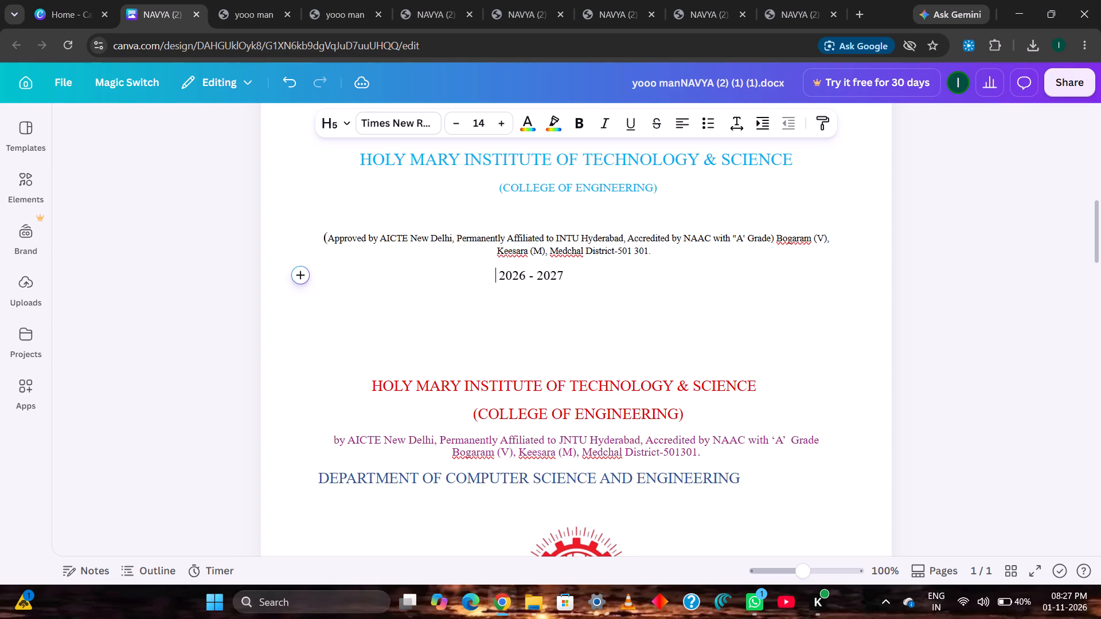
key(space)
key(space)
key(space)
key(space)
Indent the "DEPARTMENT OF COMPUTER SCIENCE AND ENGINEERING" heading above the certificate's logo by seven spaces.
scroll(688, 421, down, 4)
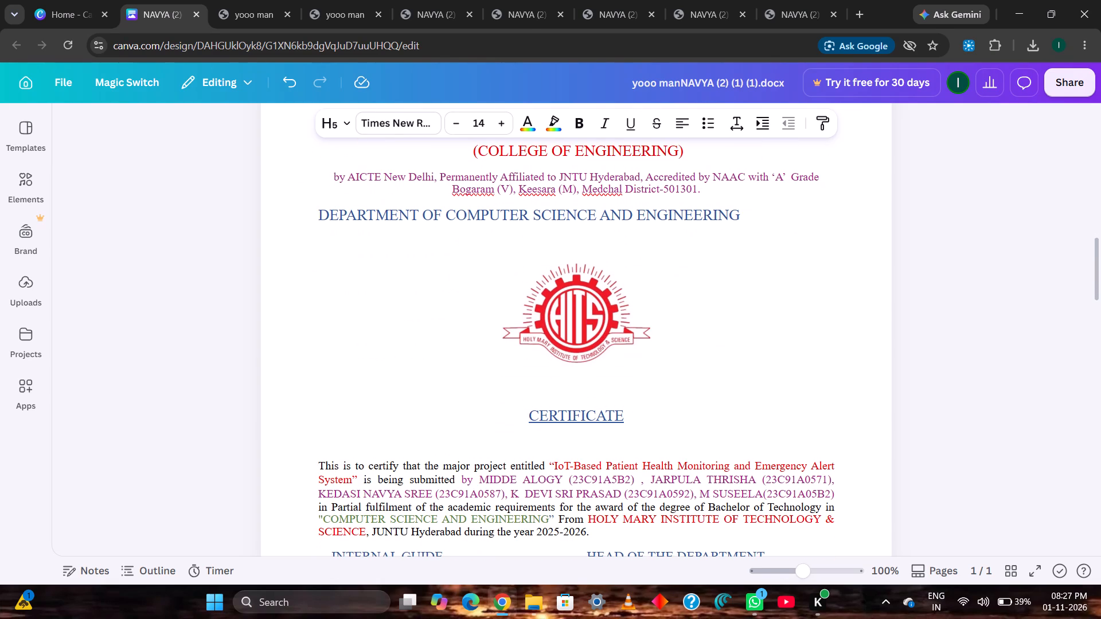
click(313, 217)
key(space)
key(space)
key(space)
key(space)
key(space)
key(space)
key(space)
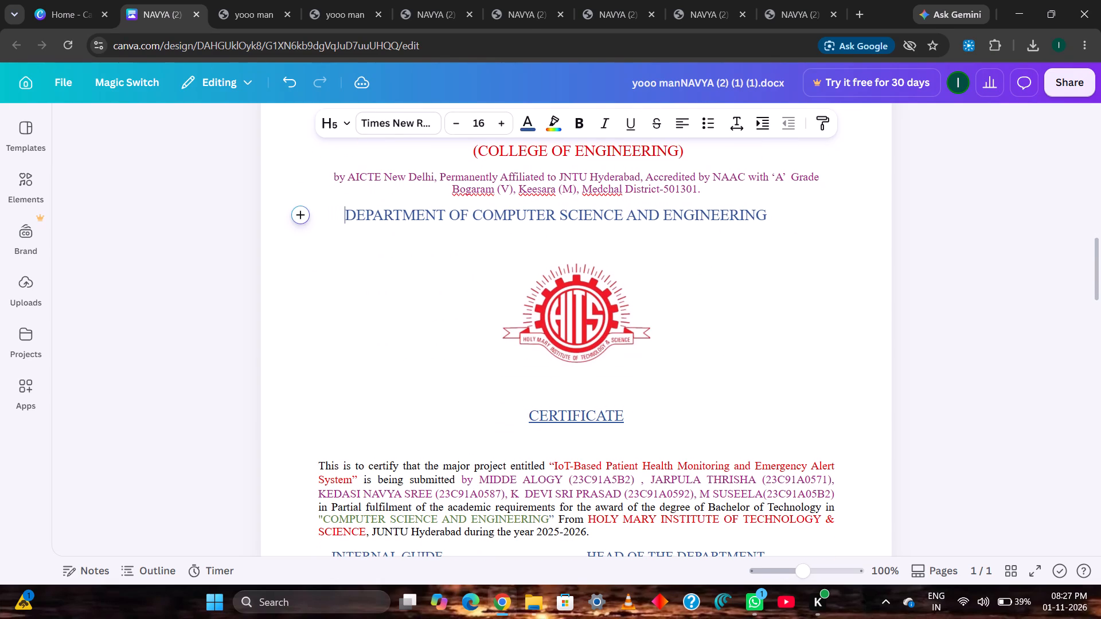
Download the whole report as a PDF using the Digital preset.
scroll(486, 375, down, 4)
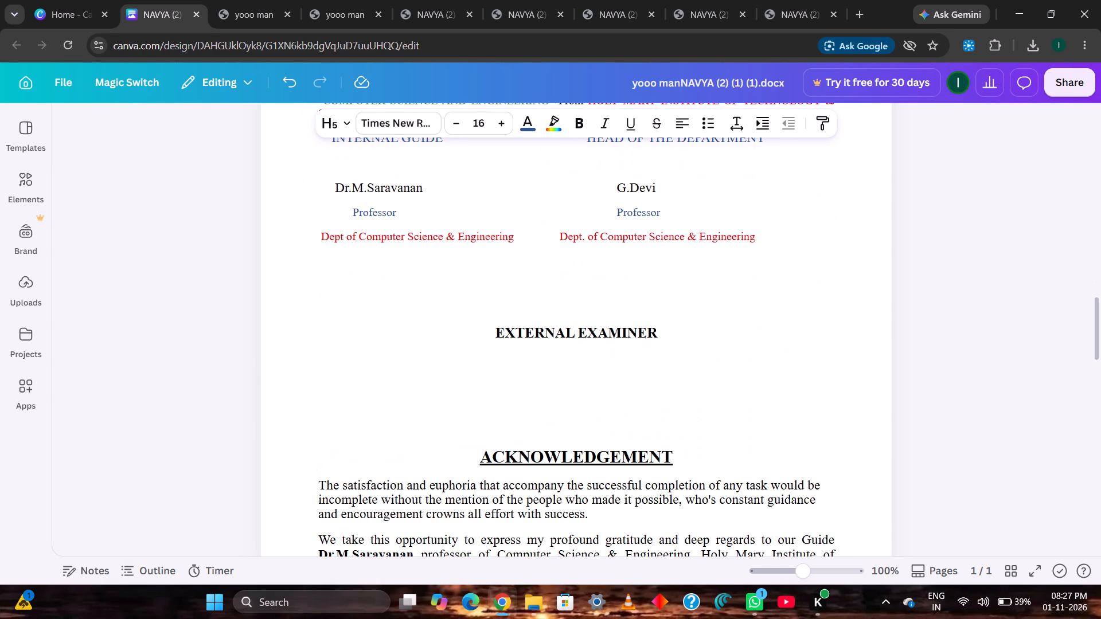
scroll(566, 321, down, 9)
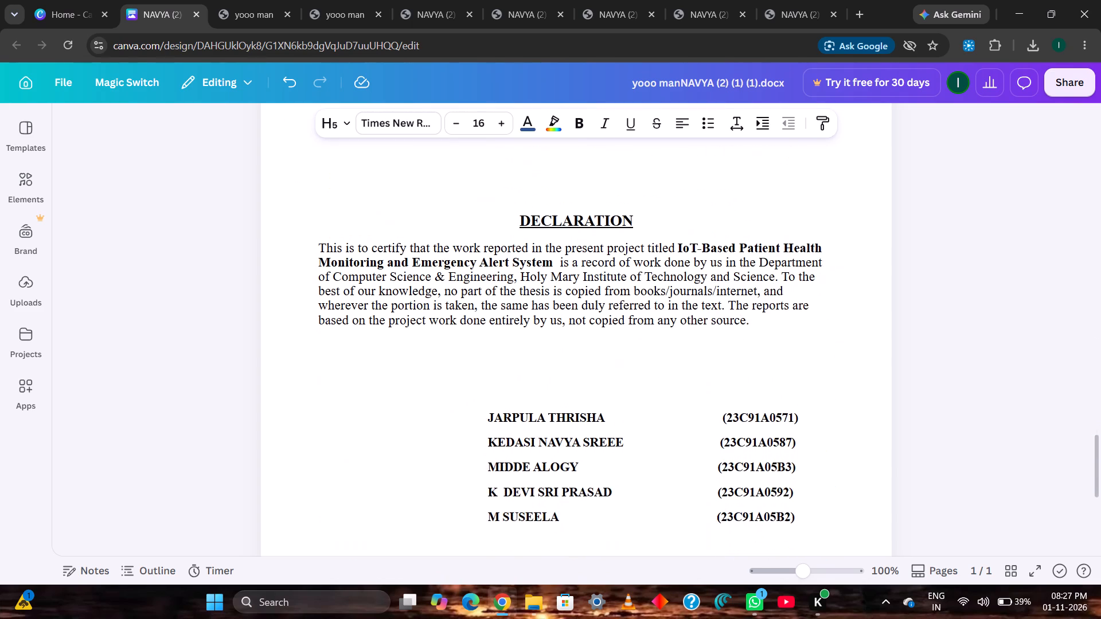
scroll(566, 321, down, 2)
click(1082, 88)
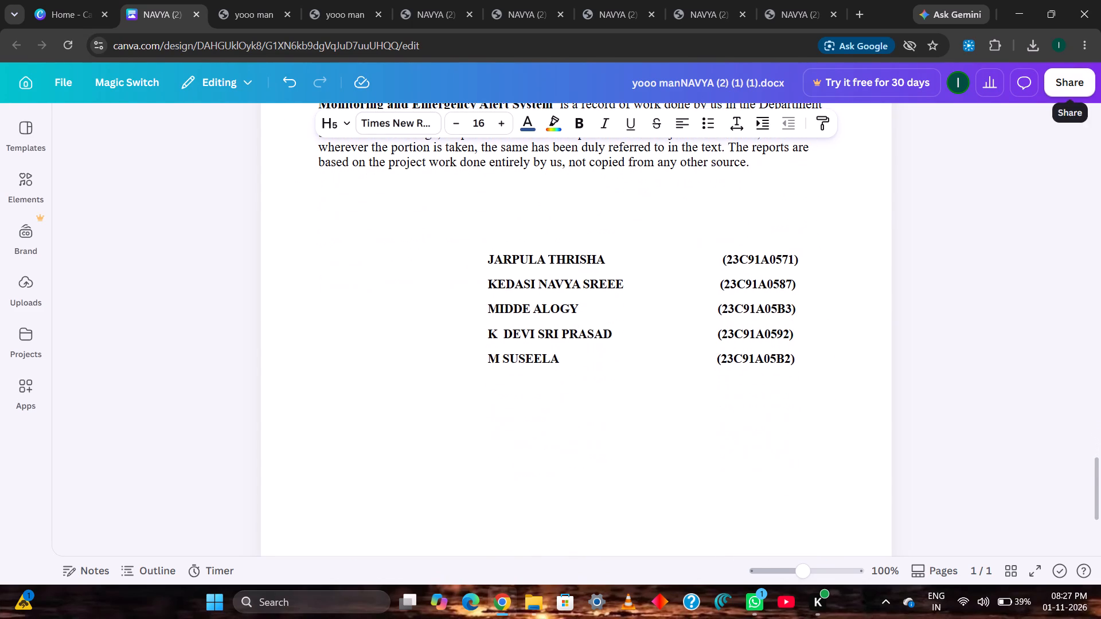
click(846, 422)
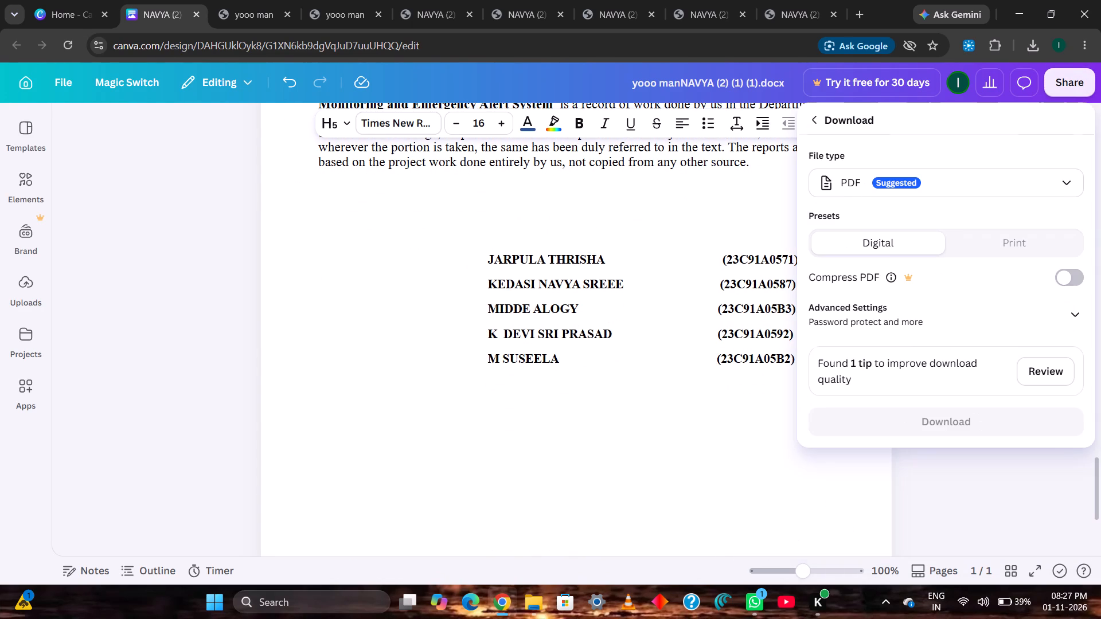
click(887, 420)
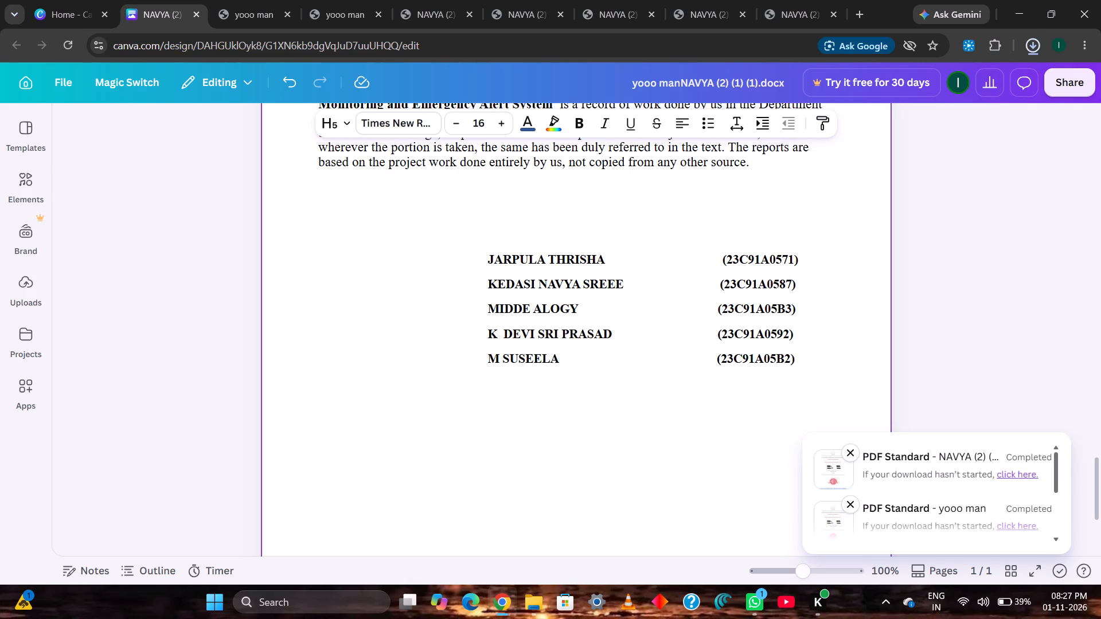
Open the downloaded PDF and examine the alignment of the cover and certificate headings.
click(907, 92)
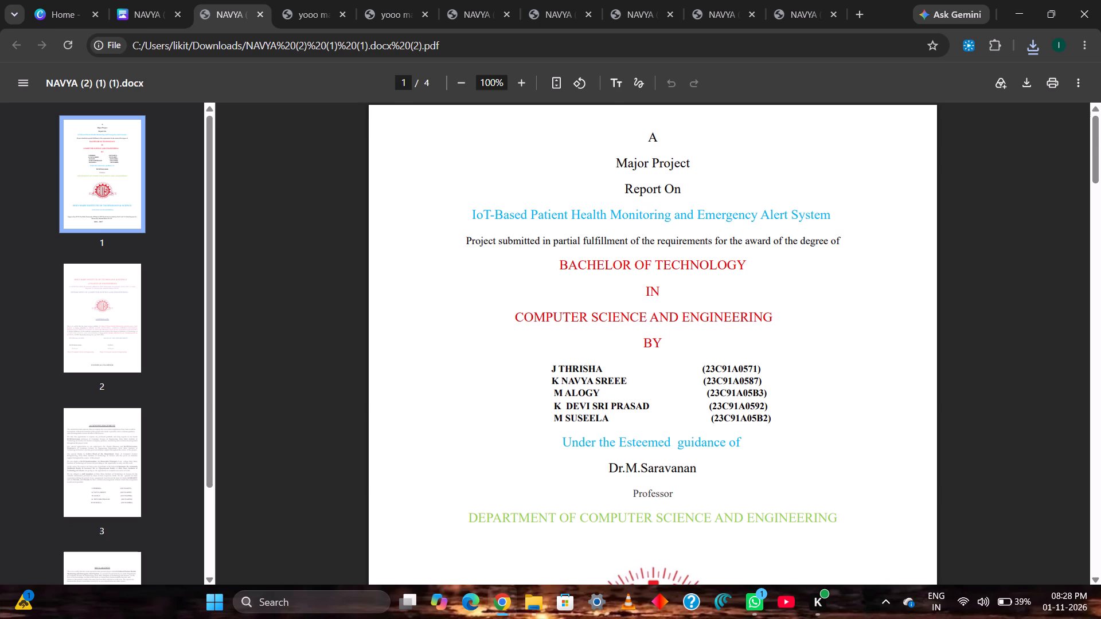
scroll(681, 409, down, 4)
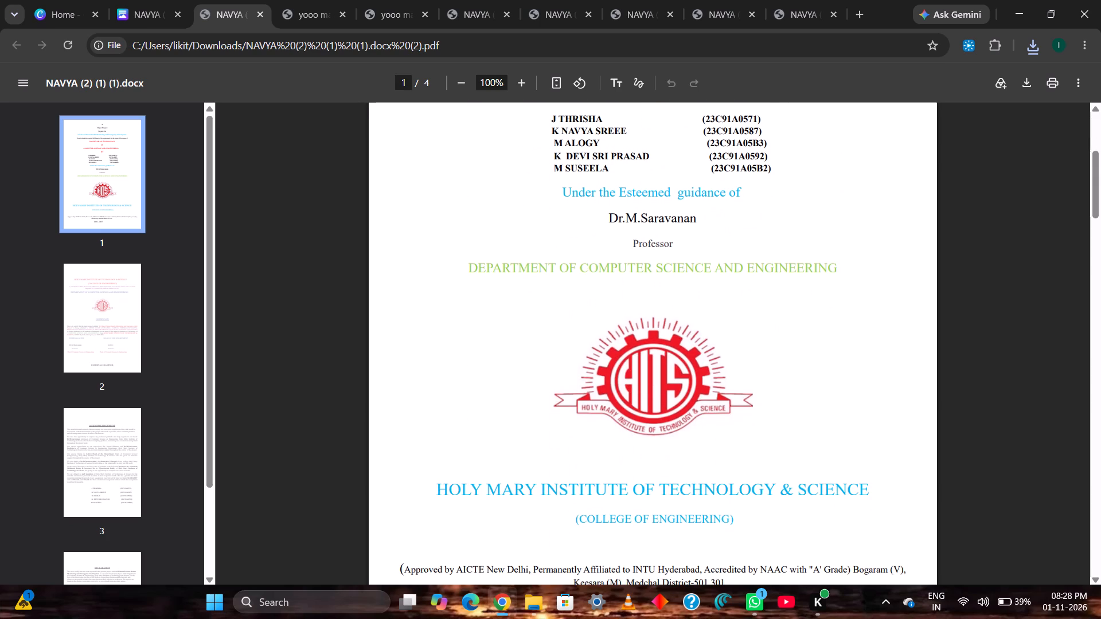
scroll(681, 409, down, 2)
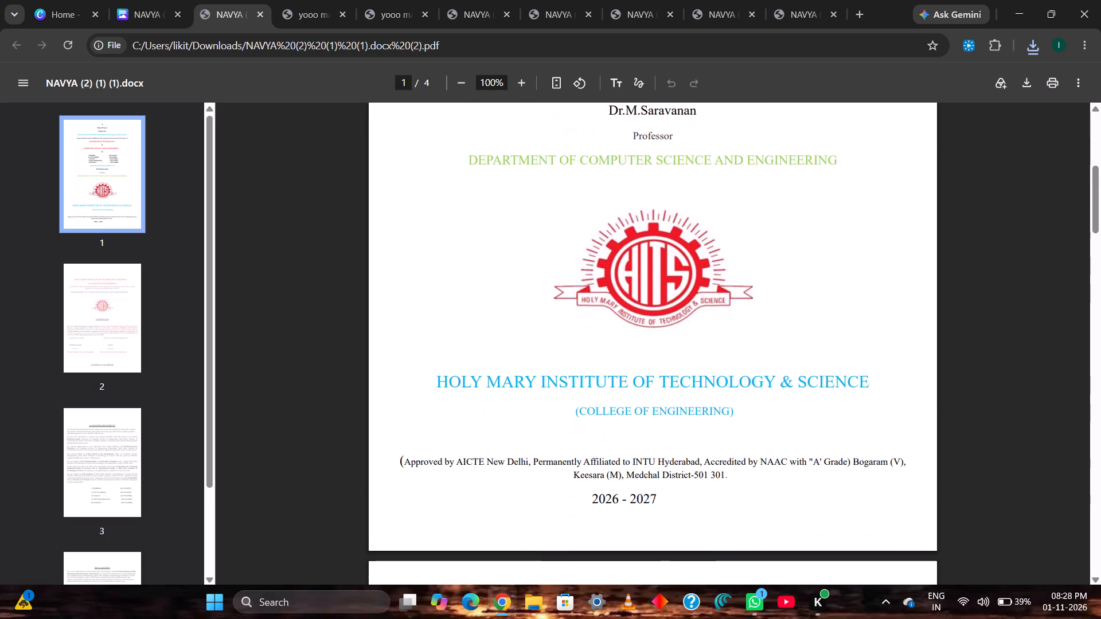
scroll(681, 409, down, 1)
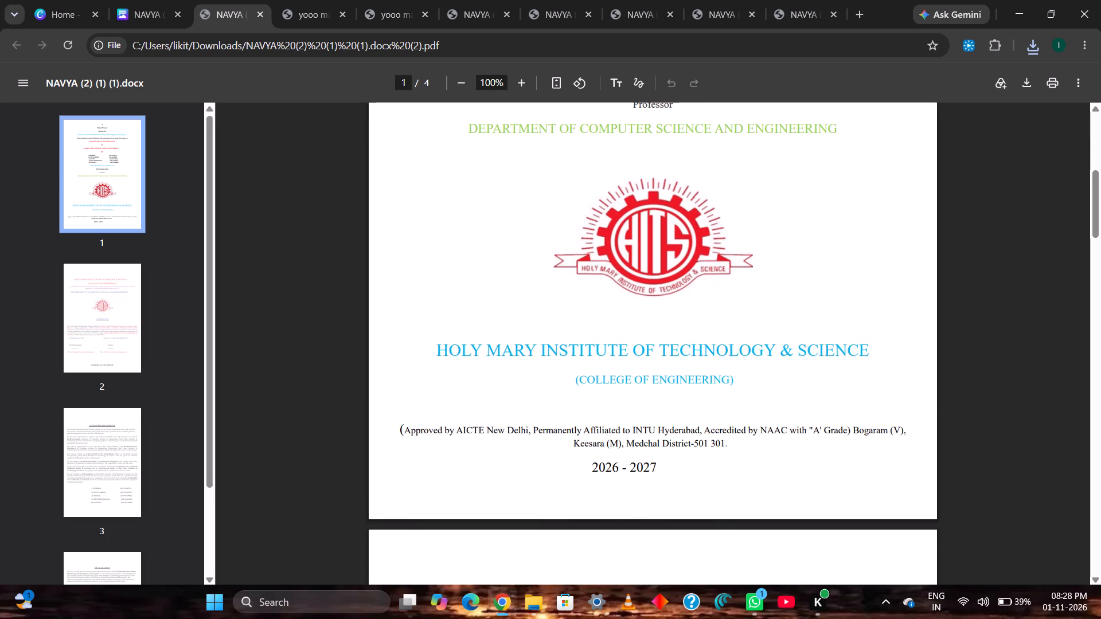
scroll(598, 483, down, 4)
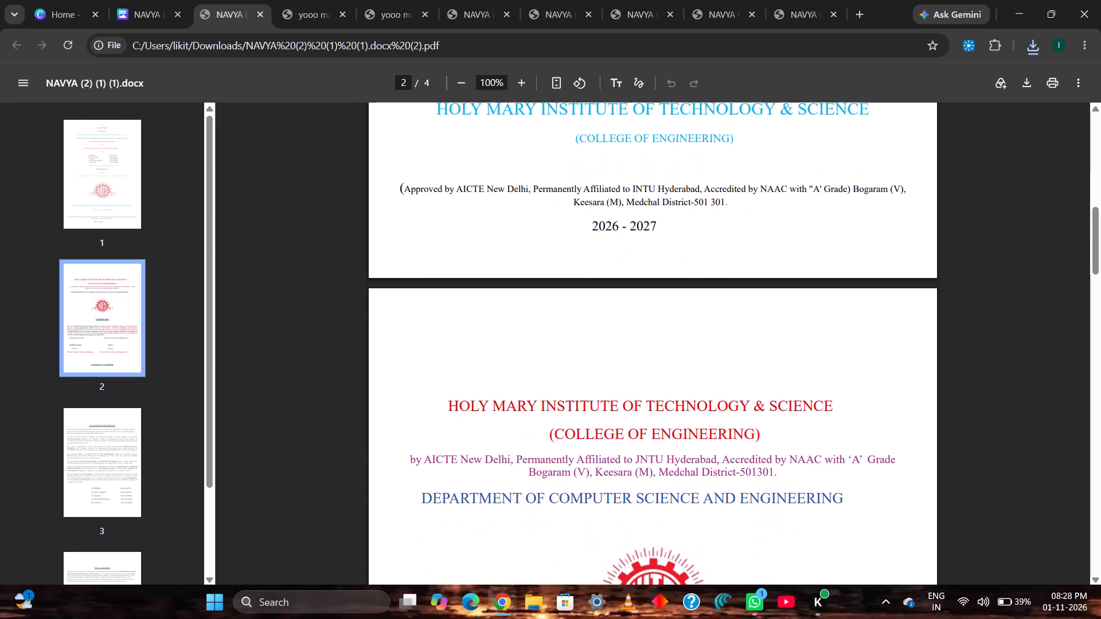
scroll(598, 483, down, 1)
Back in the Canva document, shift the cover's "2026 - 2027" line toward the page centre by inserting three more spaces before it.
click(149, 7)
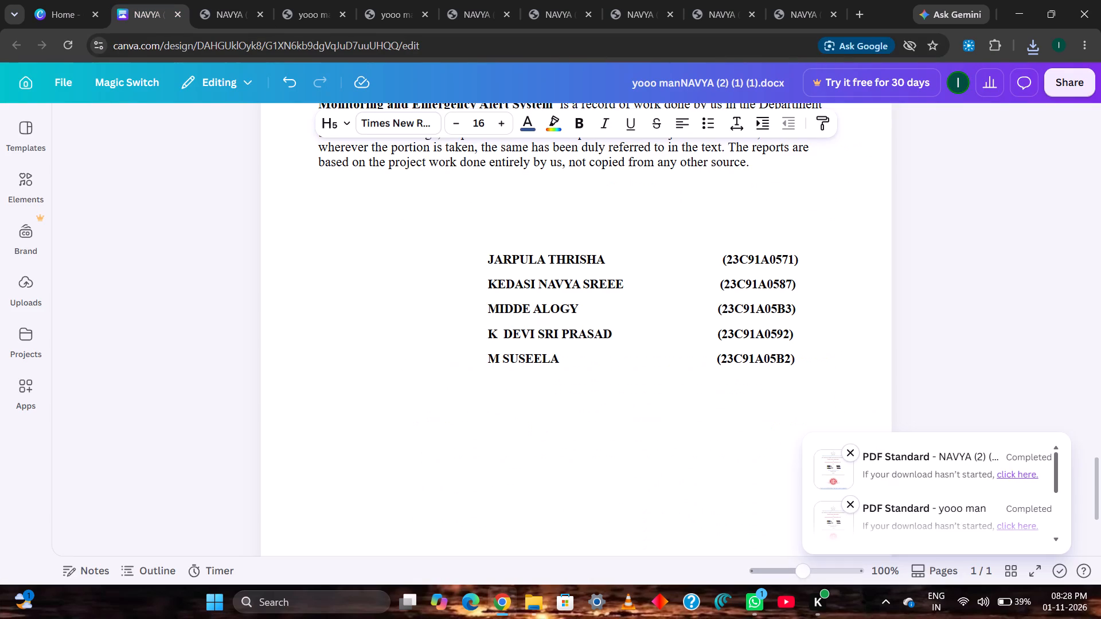
scroll(510, 479, up, 11)
scroll(510, 479, down, 3)
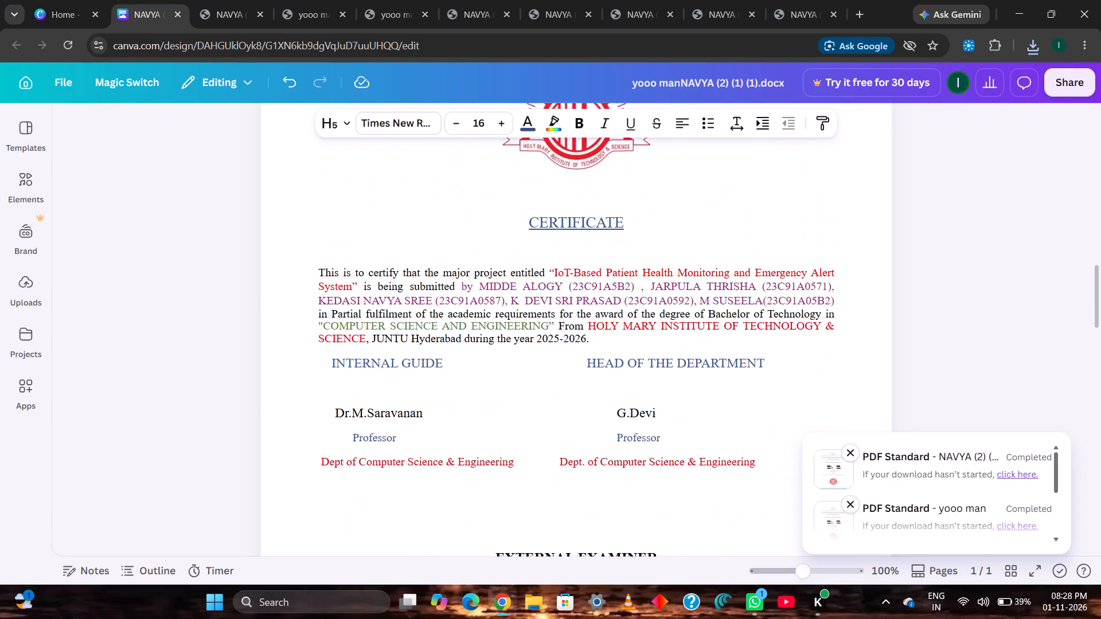
scroll(510, 479, down, 3)
scroll(510, 479, up, 7)
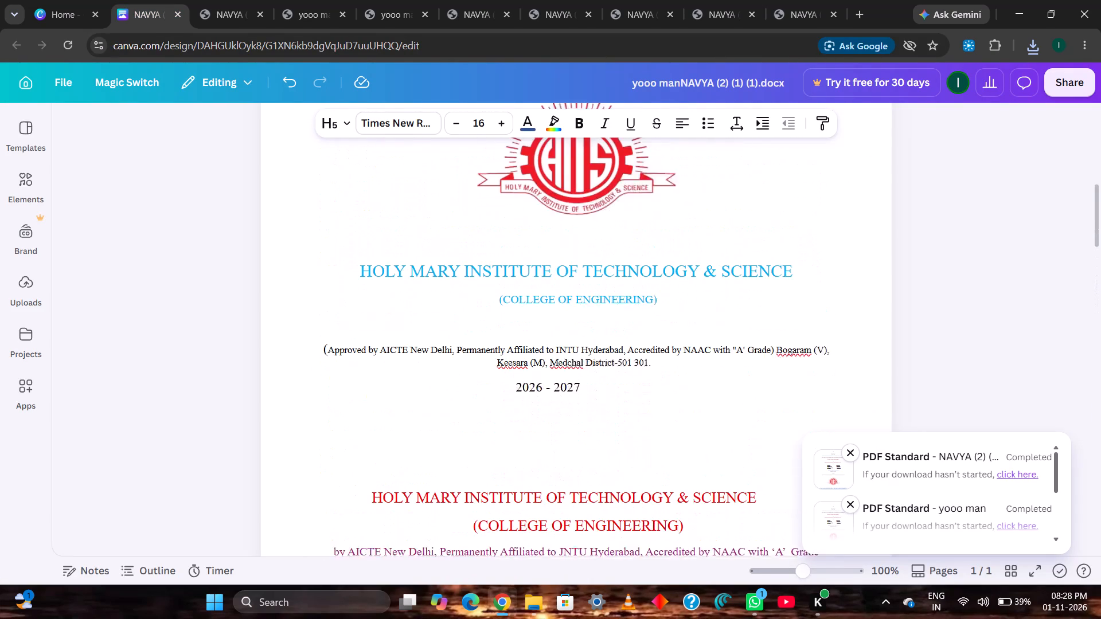
scroll(510, 479, up, 1)
click(495, 405)
key(space)
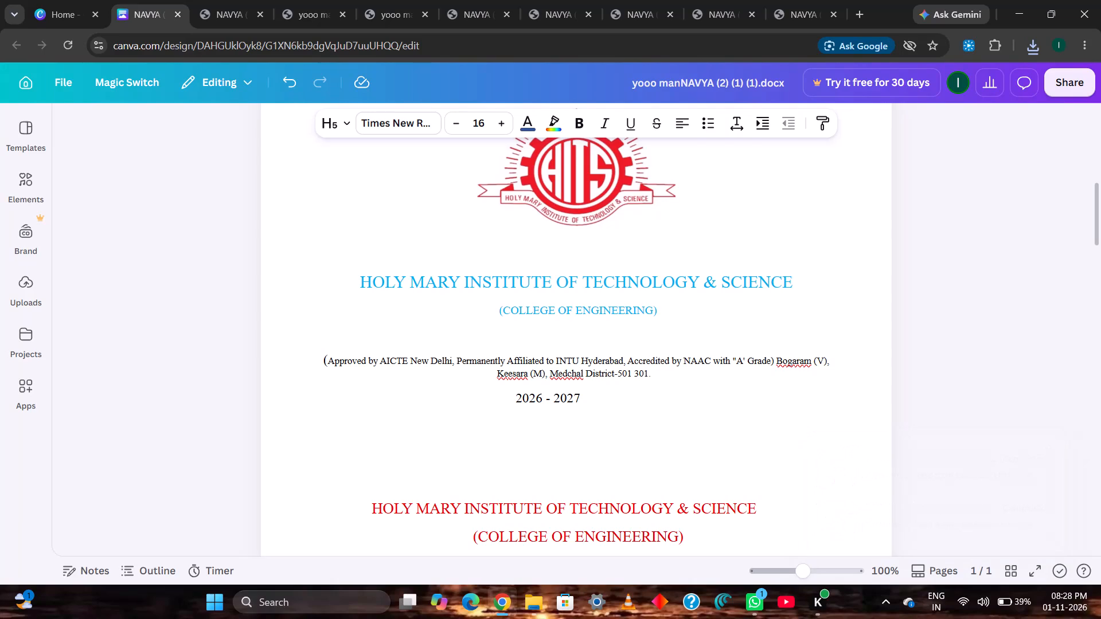
click(497, 403)
key(space)
key(space)
key(space)
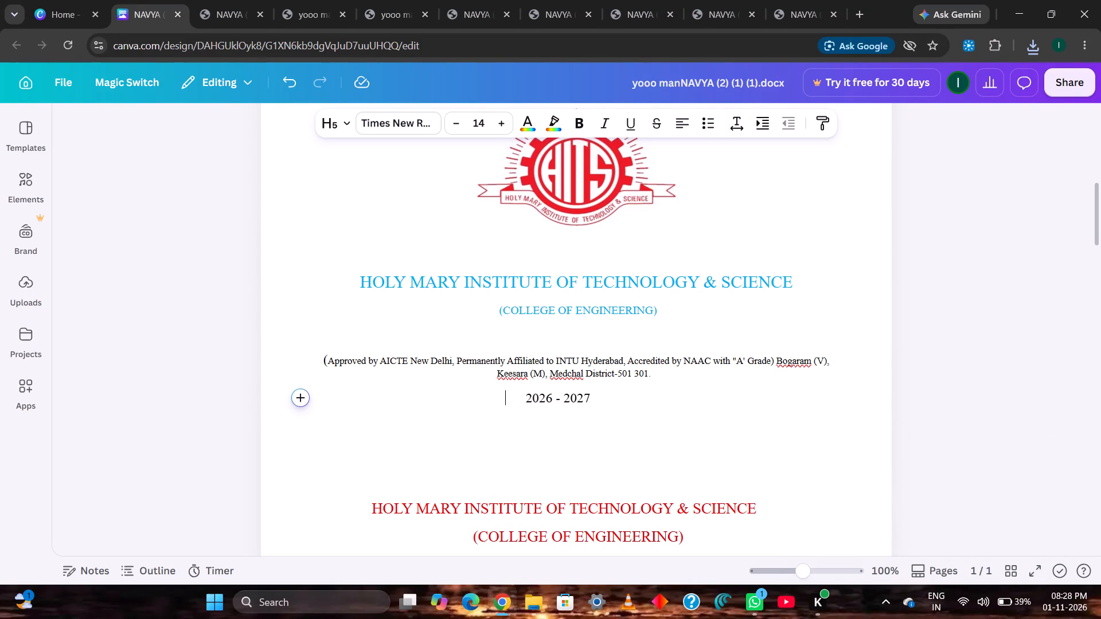
Review the certificate, acknowledgement and declaration pages in the previously downloaded PDF of the report.
click(206, 3)
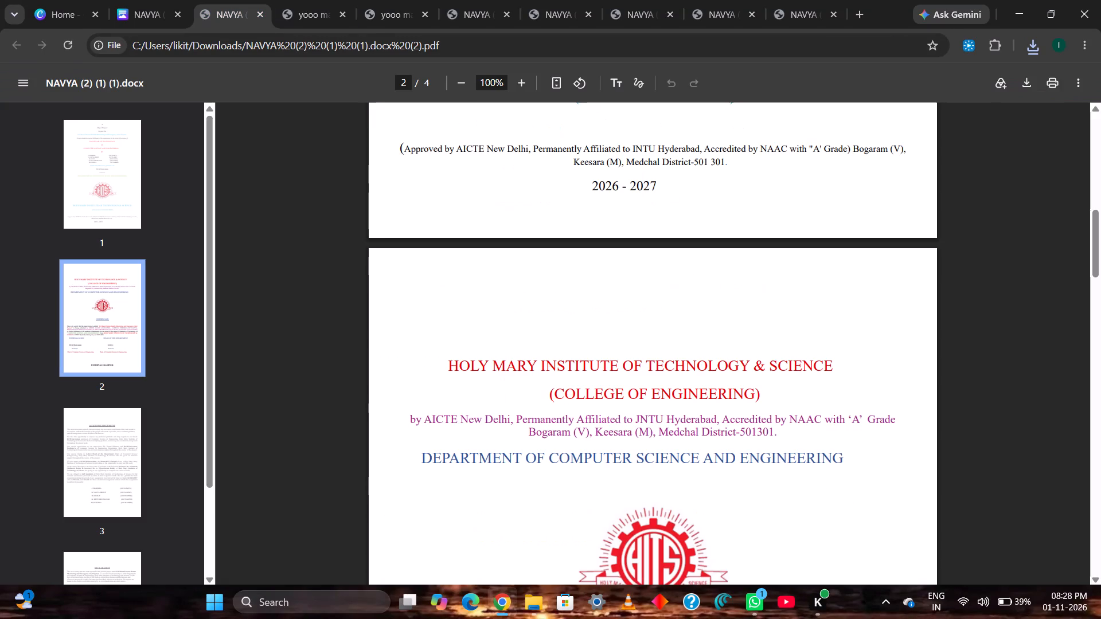
scroll(478, 247, down, 4)
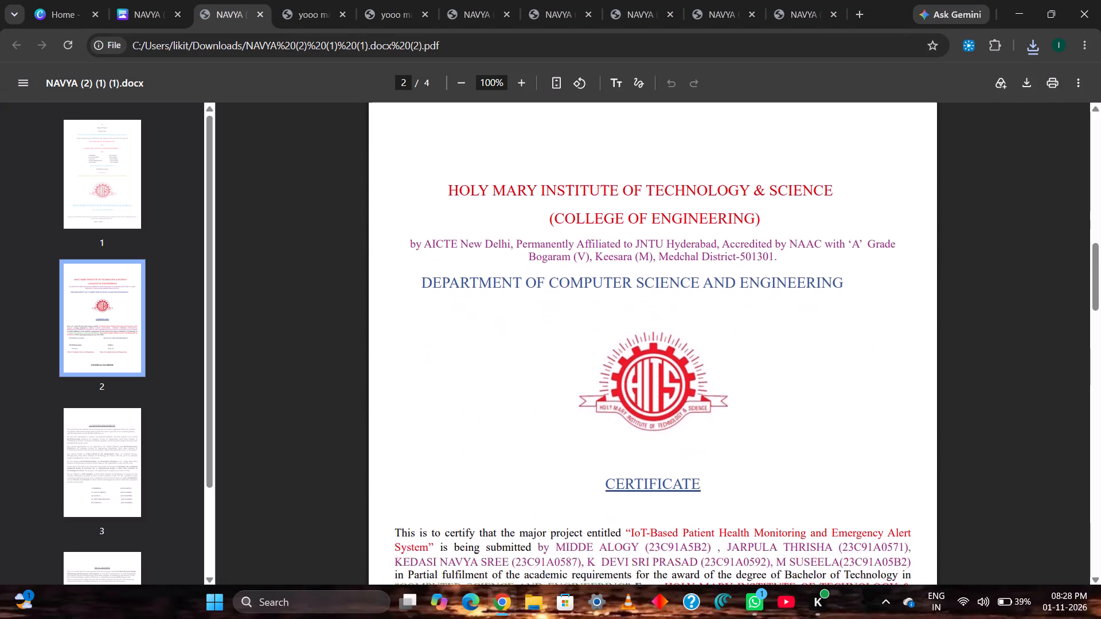
scroll(478, 247, down, 4)
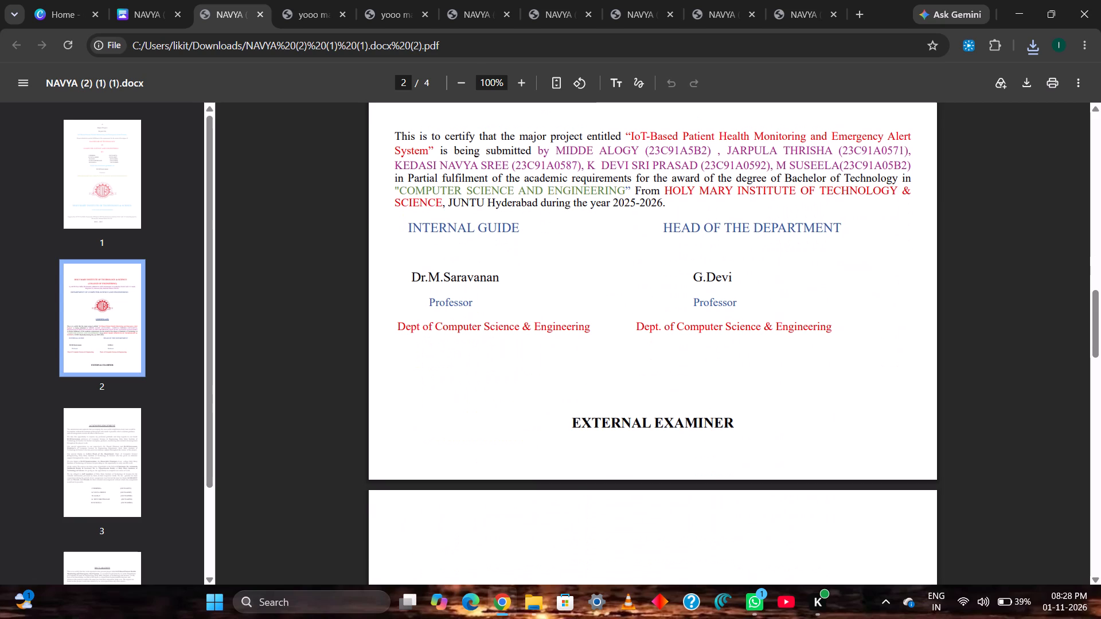
scroll(478, 247, down, 5)
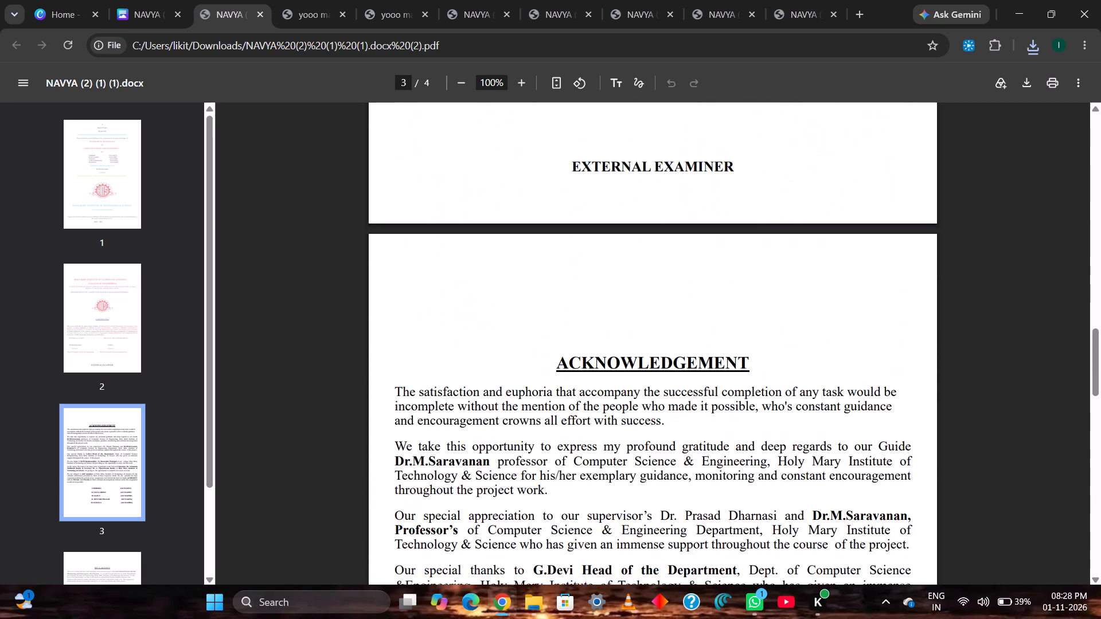
scroll(478, 247, down, 5)
scroll(478, 247, up, 1)
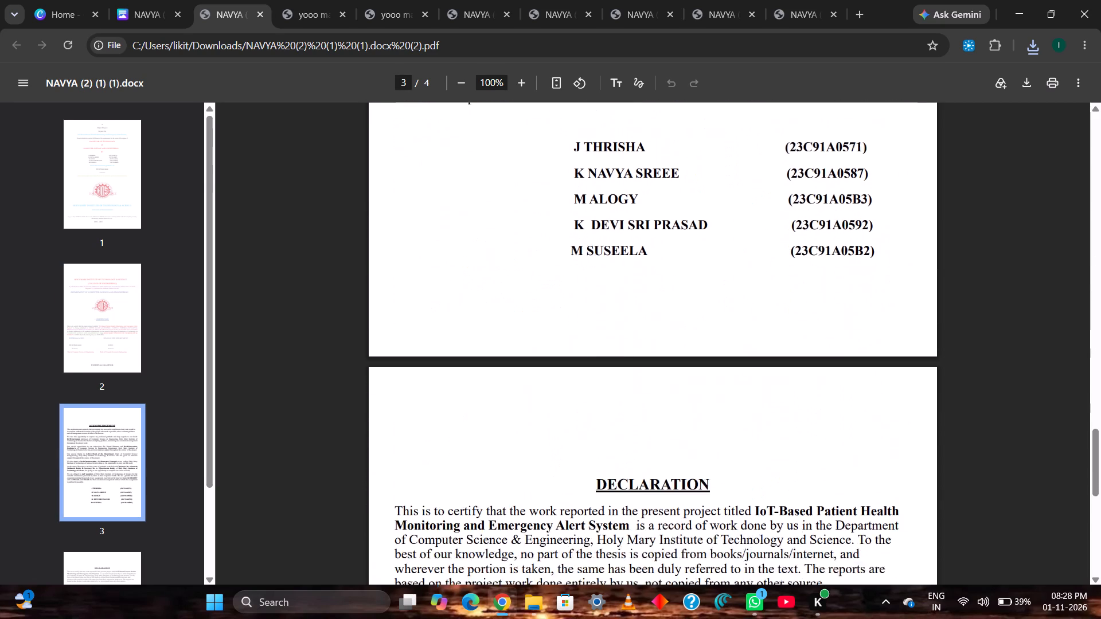
scroll(478, 247, up, 3)
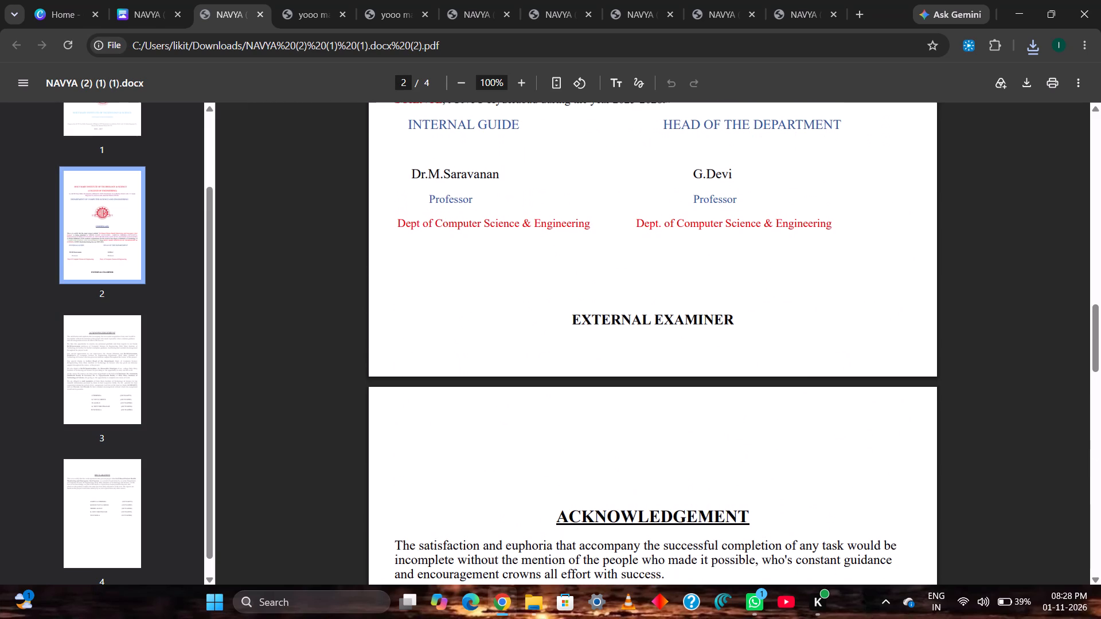
Return to the Canva document and download the updated report as a PDF with the Digital preset.
click(170, 3)
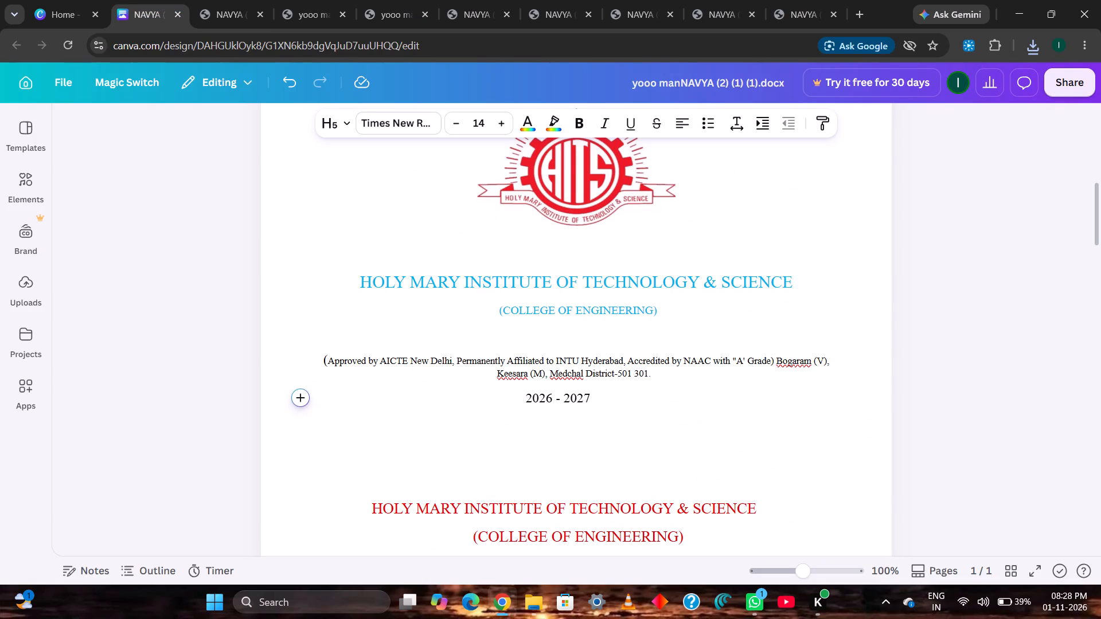
click(1082, 84)
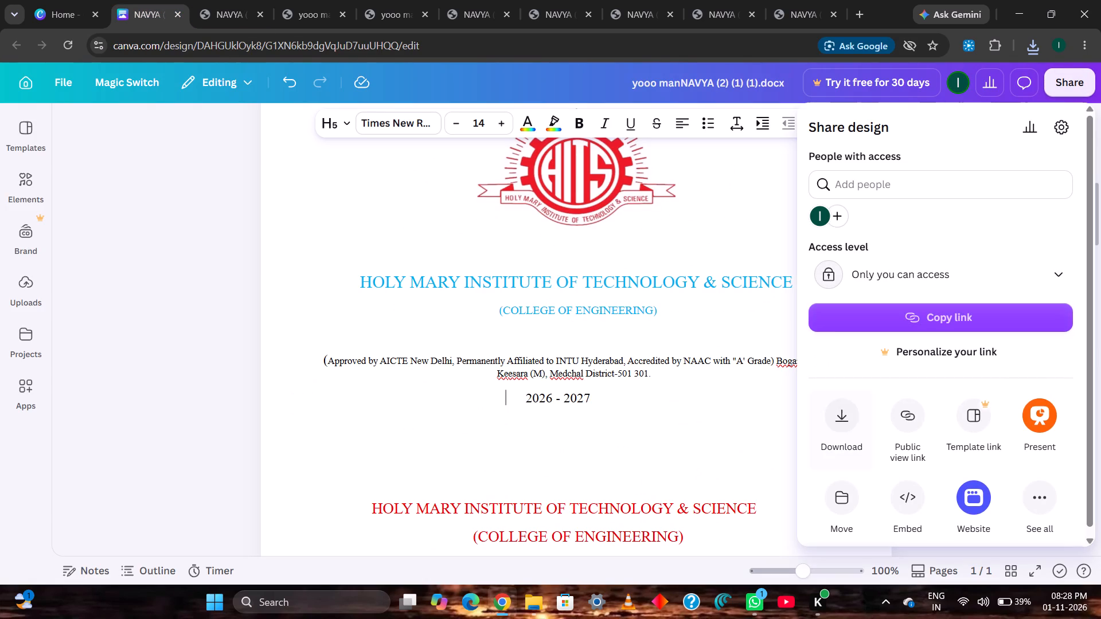
click(838, 425)
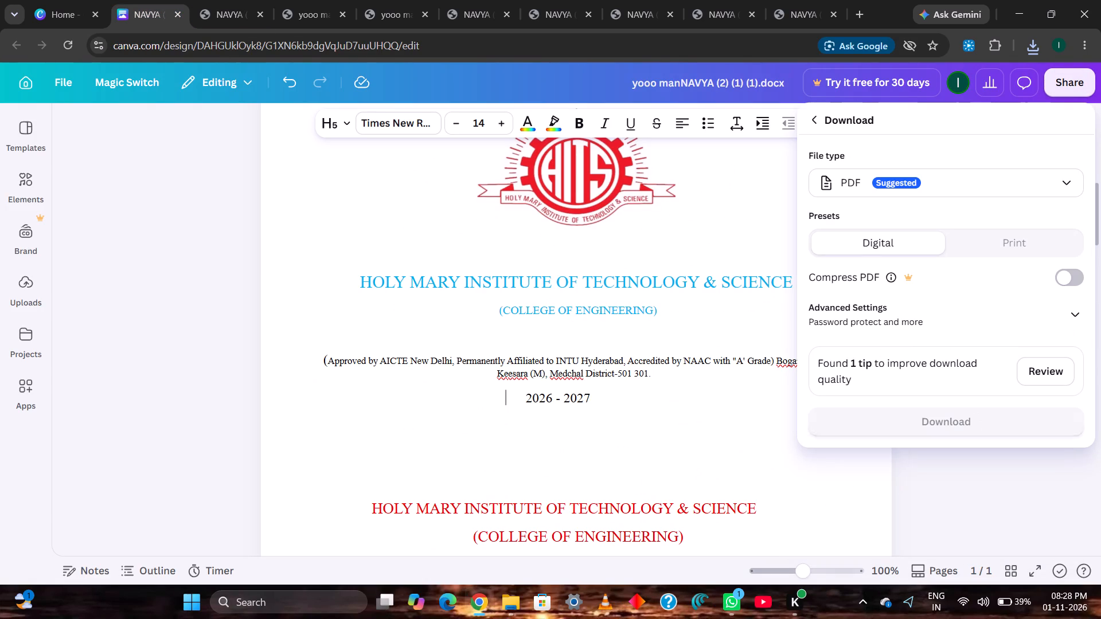
click(881, 419)
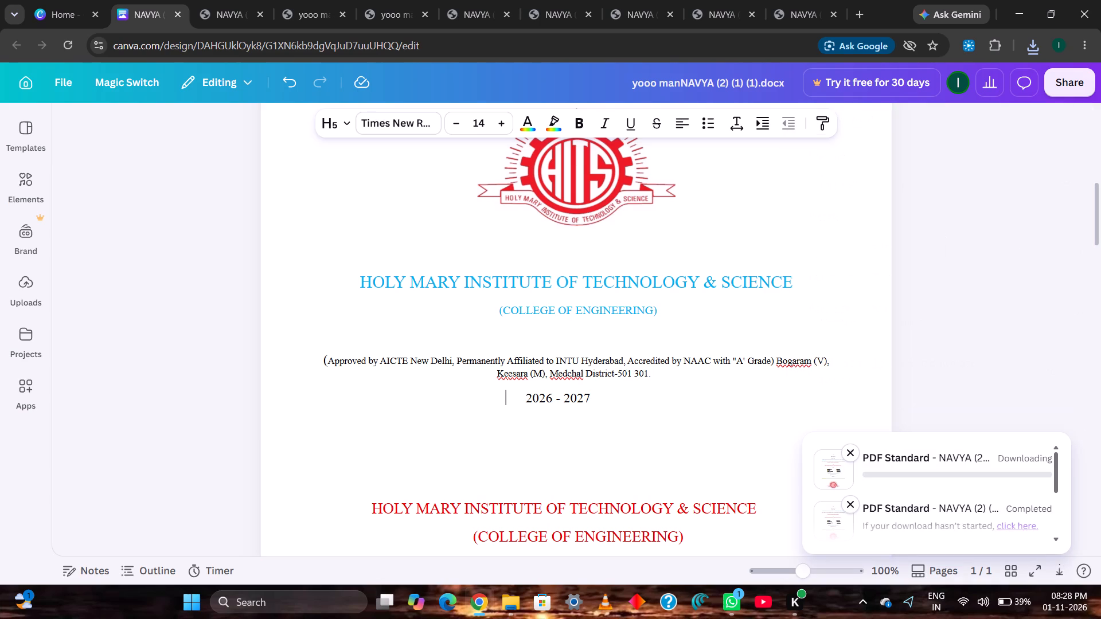
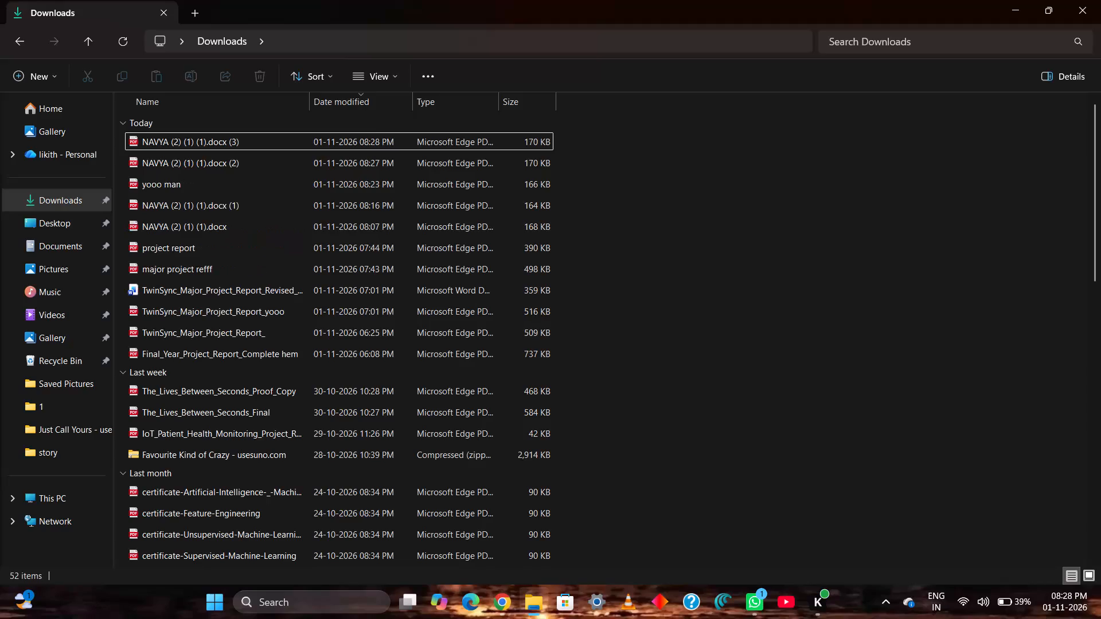
In the Downloads folder, delete the older report PDFs "NAVYA (2) (1) (1).docx (2)", "NAVYA (2) (1) (1).docx (1)" and "NAVYA (2) (1) (1).docx".
click(454, 160)
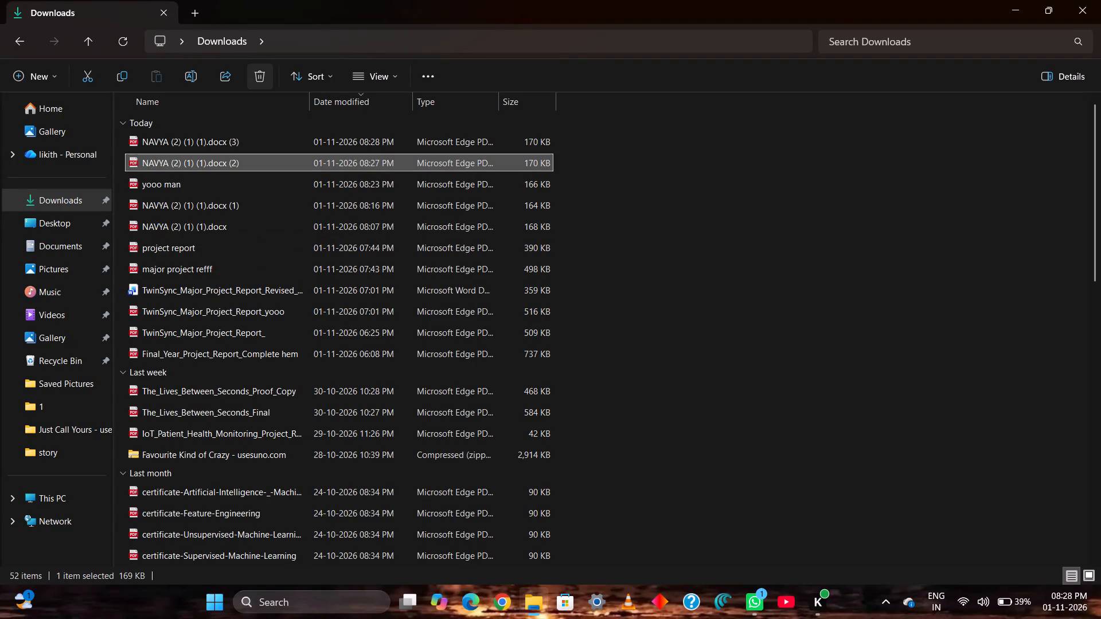
click(264, 73)
click(298, 181)
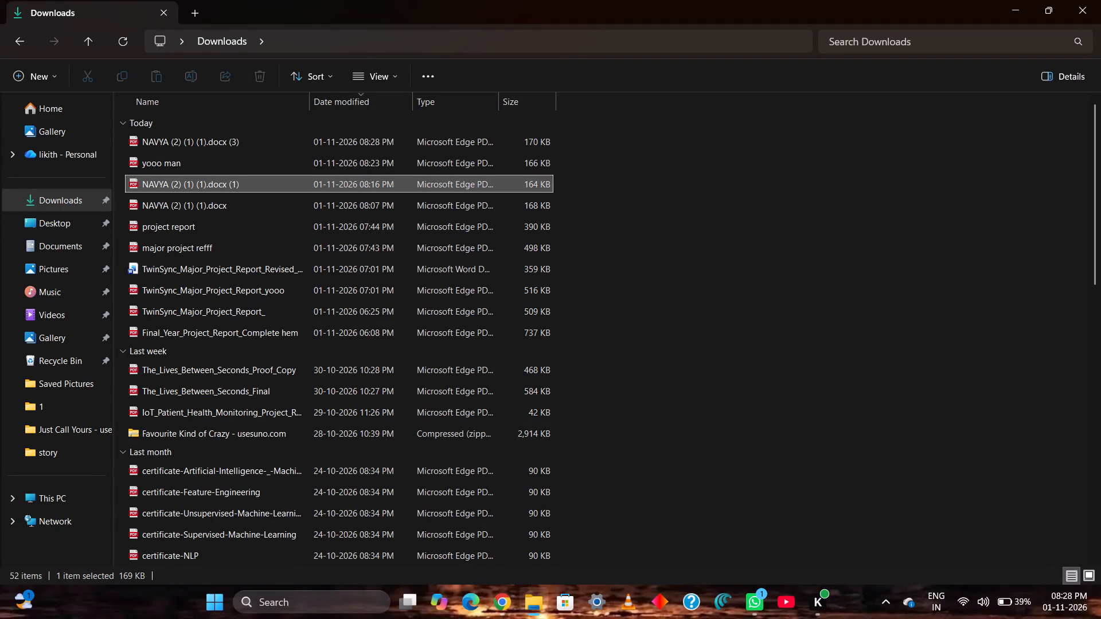
click(262, 70)
click(239, 187)
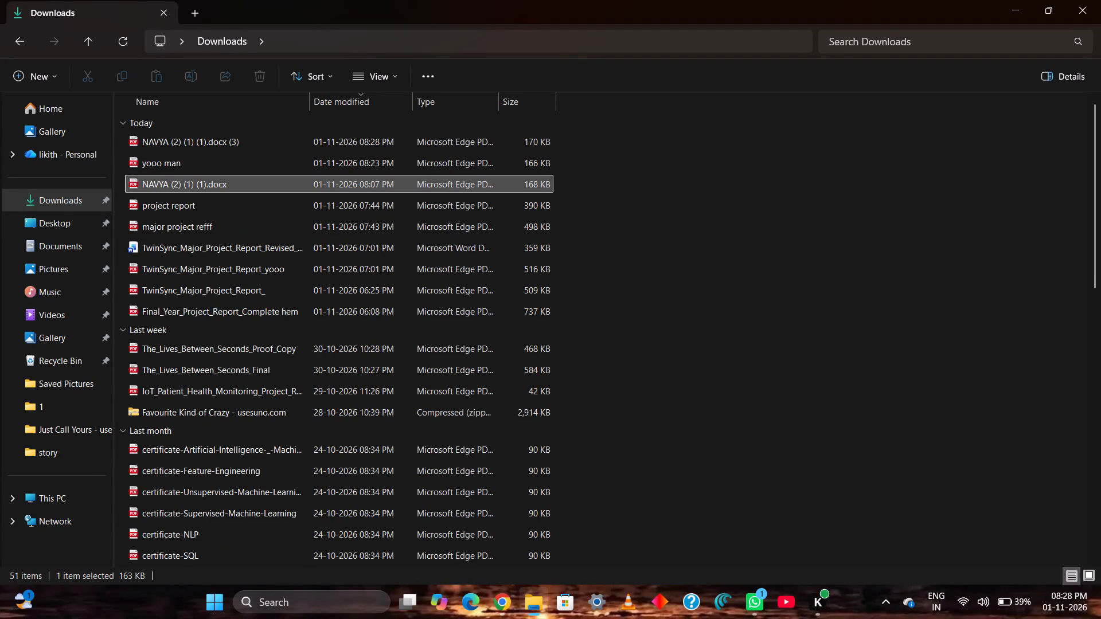
click(262, 68)
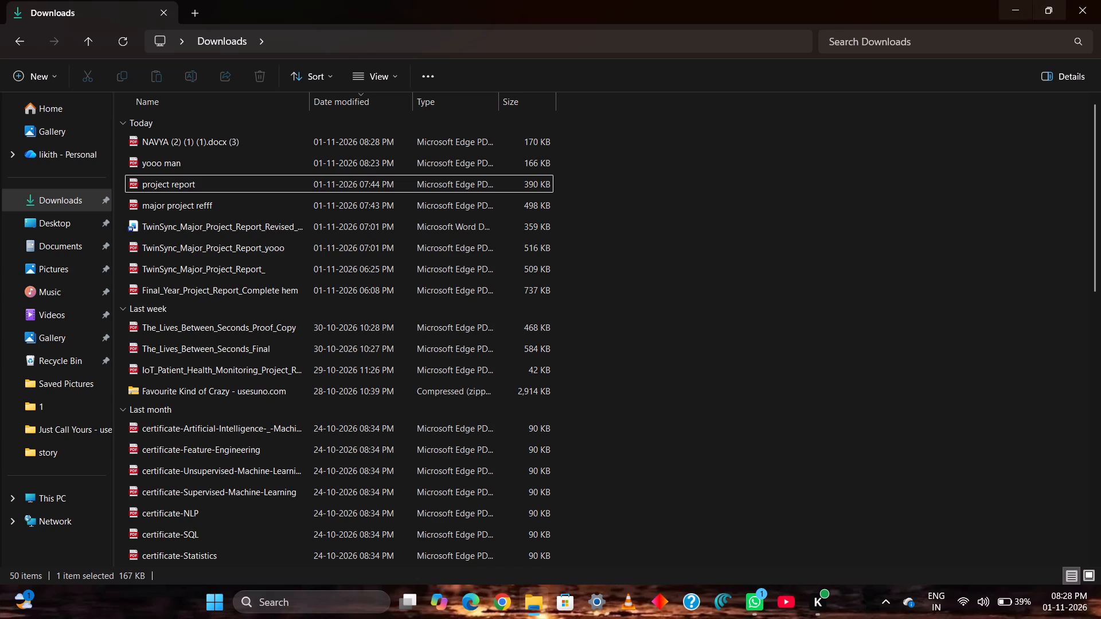